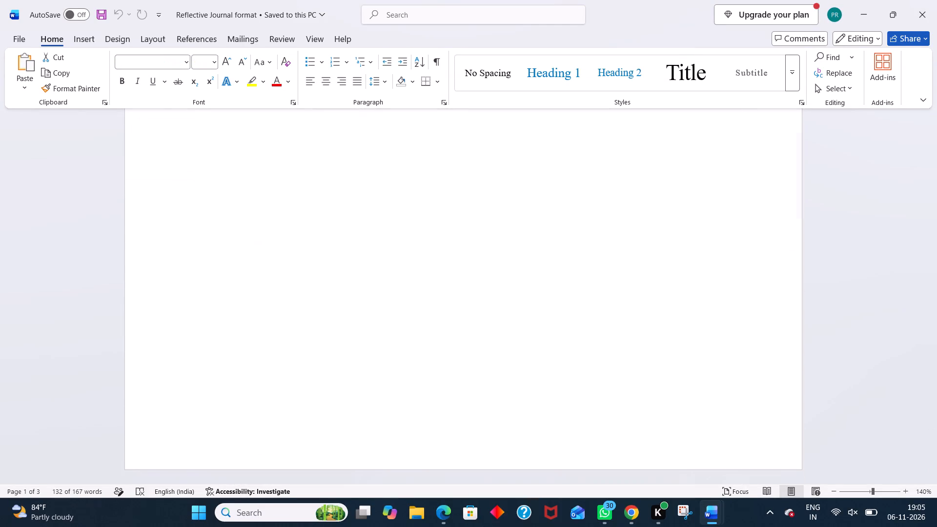
# Enter the student's full name in capitals in the Student Name cell of the details table.
pyautogui.scroll(2, 448, 509)
pyautogui.click(496, 312)
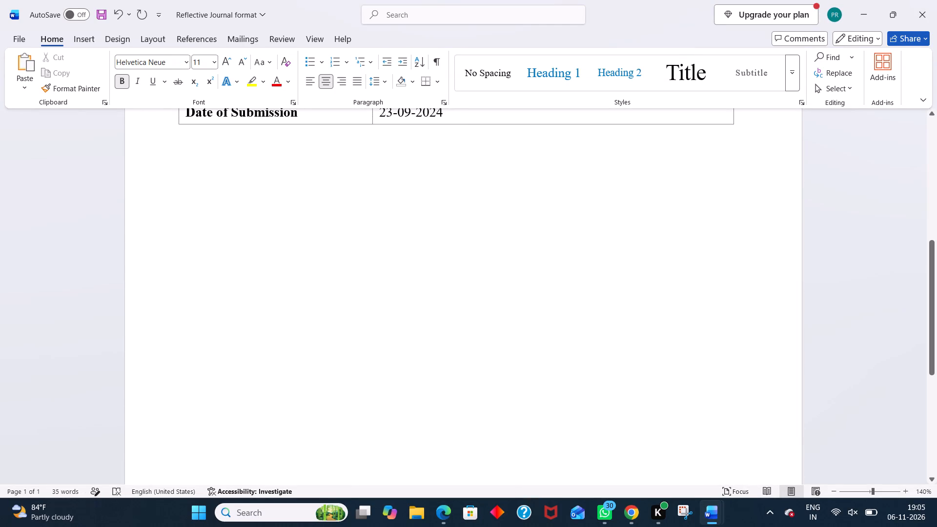
pyautogui.scroll(1, 496, 312)
pyautogui.click(505, 236)
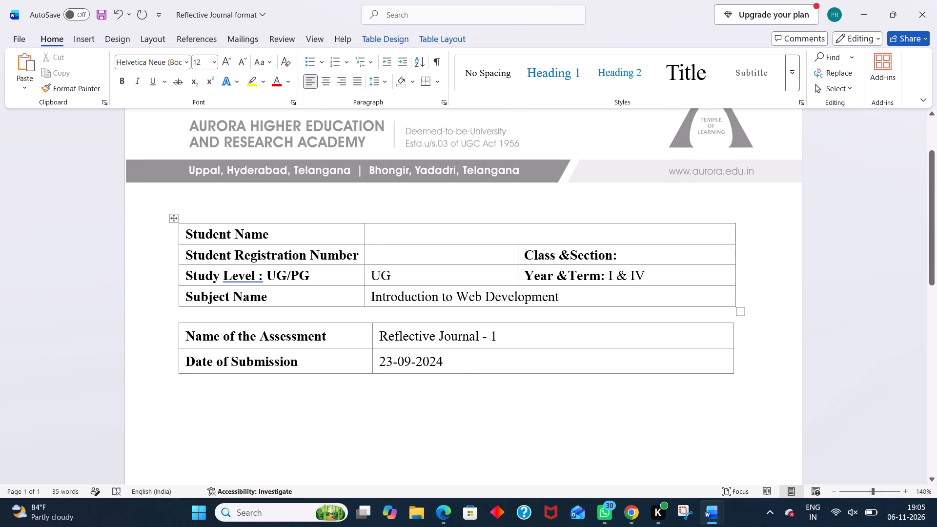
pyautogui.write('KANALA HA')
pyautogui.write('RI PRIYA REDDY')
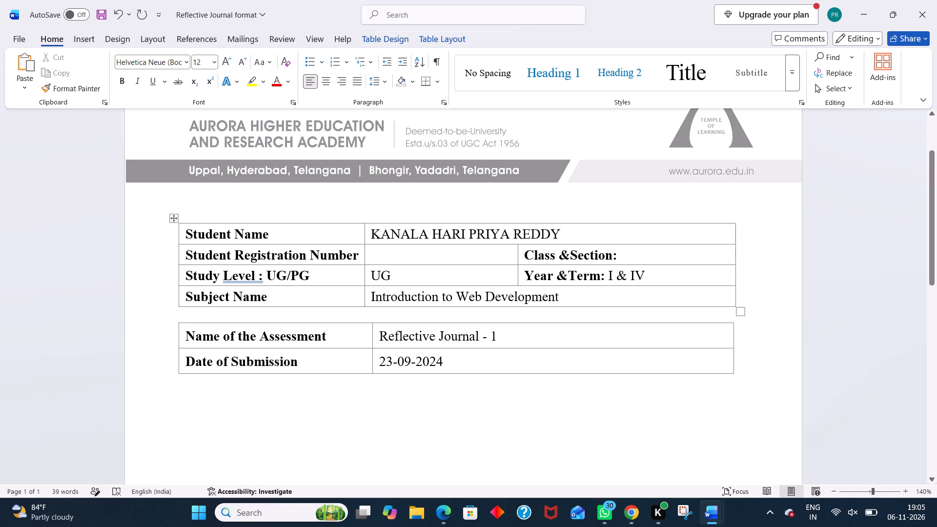
# Enter the student's registration number in the Student Registration Number row.
pyautogui.click(465, 250)
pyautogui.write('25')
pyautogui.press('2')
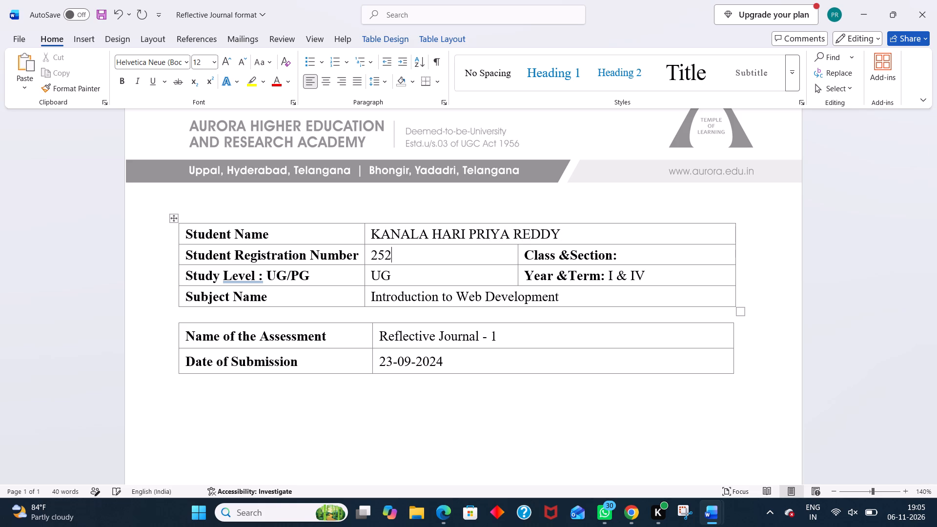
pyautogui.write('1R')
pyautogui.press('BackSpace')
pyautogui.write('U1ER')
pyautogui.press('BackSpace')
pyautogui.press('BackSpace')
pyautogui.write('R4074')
# Fill in AIAGAI&311 after the Class & Section label.
pyautogui.click(640, 258)
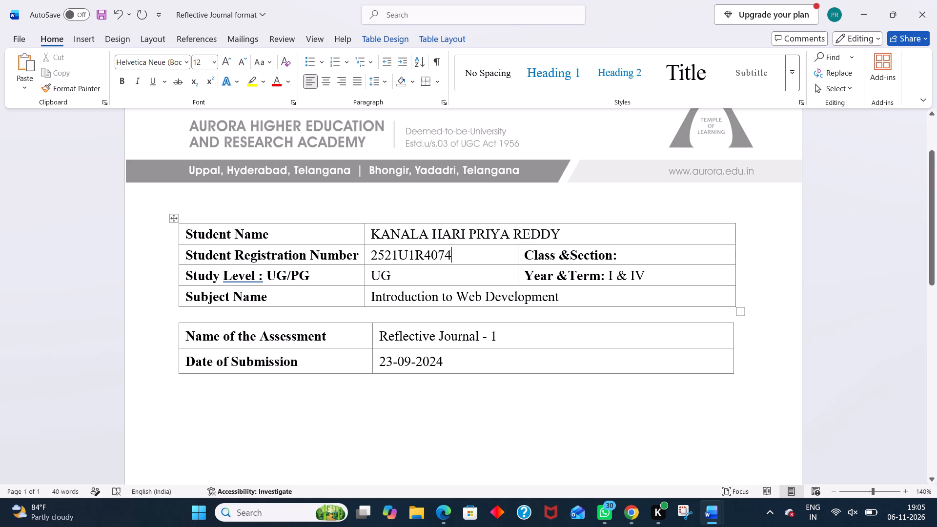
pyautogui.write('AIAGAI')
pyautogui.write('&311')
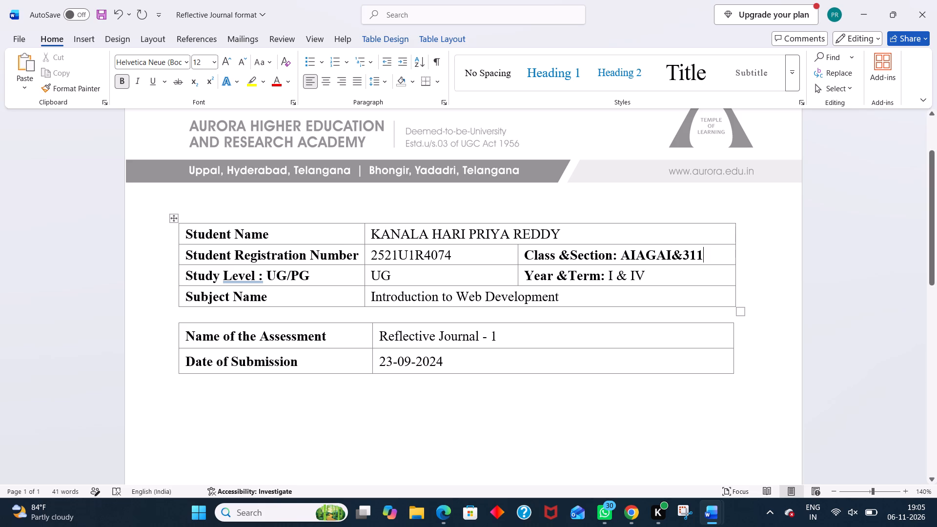
# Replace the subject name with ADVANCED DATA STRUCTURES.
pyautogui.click(573, 294)
pyautogui.press('BackSpace')
pyautogui.press('BackSpace')
pyautogui.press('BackSpace')
pyautogui.press('BackSpace')
pyautogui.press('BackSpace')
pyautogui.press('BackSpace')
pyautogui.press('BackSpace')
pyautogui.press('BackSpace')
pyautogui.press('BackSpace')
pyautogui.press('BackSpace')
pyautogui.press('BackSpace')
pyautogui.press('BackSpace')
pyautogui.press('BackSpace')
pyautogui.press('BackSpace')
pyautogui.press('BackSpace')
pyautogui.press('BackSpace')
pyautogui.press('BackSpace')
pyautogui.press('BackSpace')
pyautogui.press('BackSpace')
pyautogui.press('BackSpace')
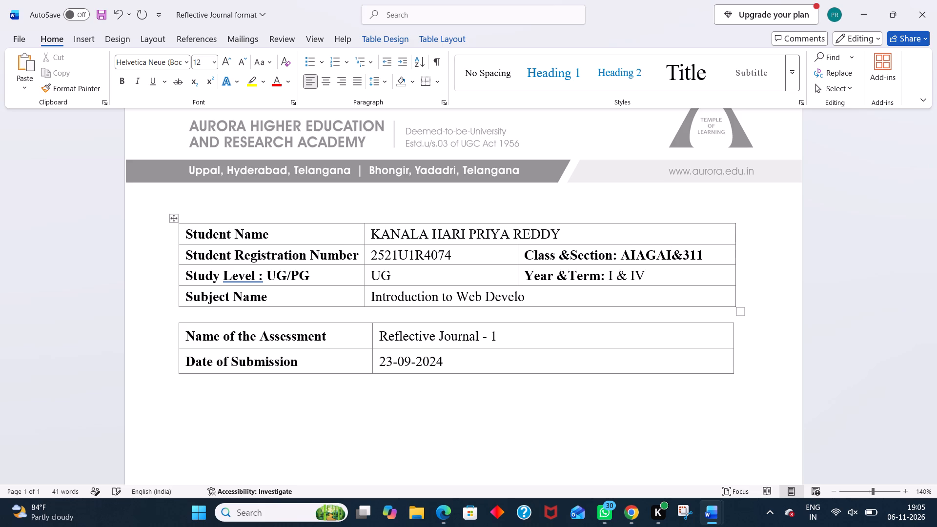
pyautogui.press('BackSpace')
pyautogui.press('BackSpace')
pyautogui.press('BackSpace')
pyautogui.press('BackSpace')
pyautogui.press('BackSpace')
pyautogui.press('BackSpace')
pyautogui.press('BackSpace')
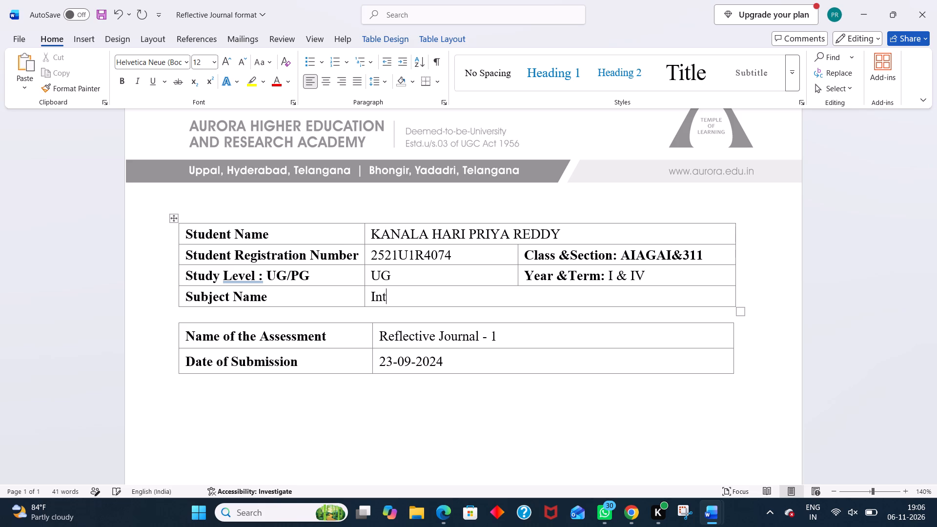
pyautogui.press('BackSpace')
pyautogui.press('BackSpace')
pyautogui.press('BackSpace')
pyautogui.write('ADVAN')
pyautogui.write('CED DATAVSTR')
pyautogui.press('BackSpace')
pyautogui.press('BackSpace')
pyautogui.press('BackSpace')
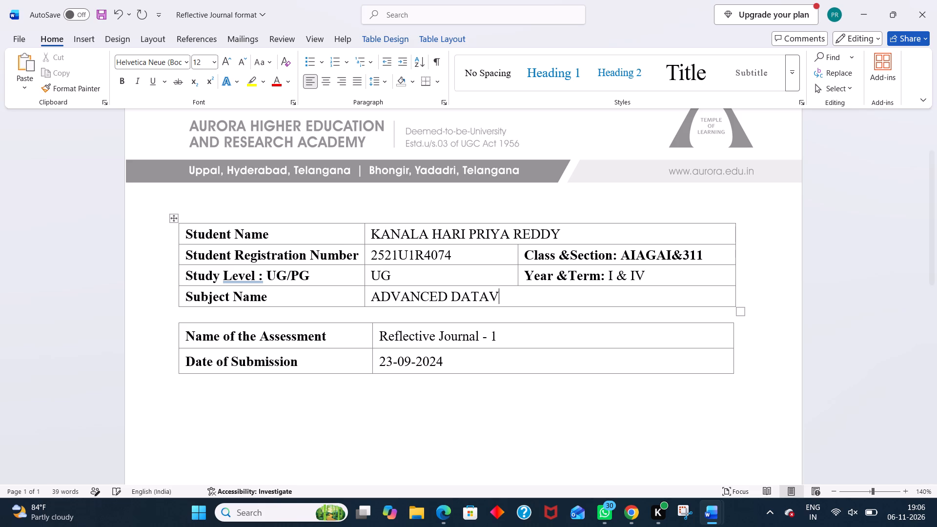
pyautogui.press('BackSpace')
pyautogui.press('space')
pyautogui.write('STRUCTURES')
# Replace the name of the assessment with LAB REPORT - 3.
pyautogui.click(520, 331)
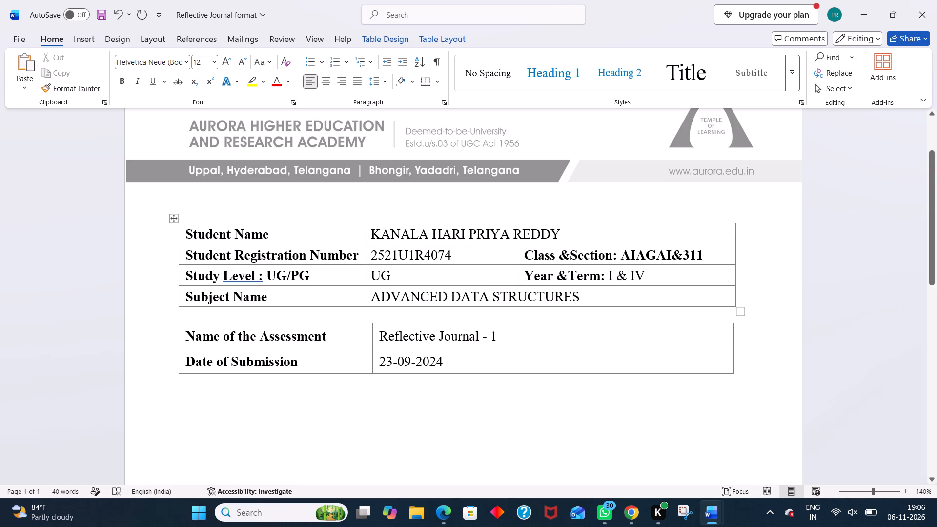
pyautogui.moveTo(520, 331); pyautogui.dragTo(401, 336)
pyautogui.press('BackSpace')
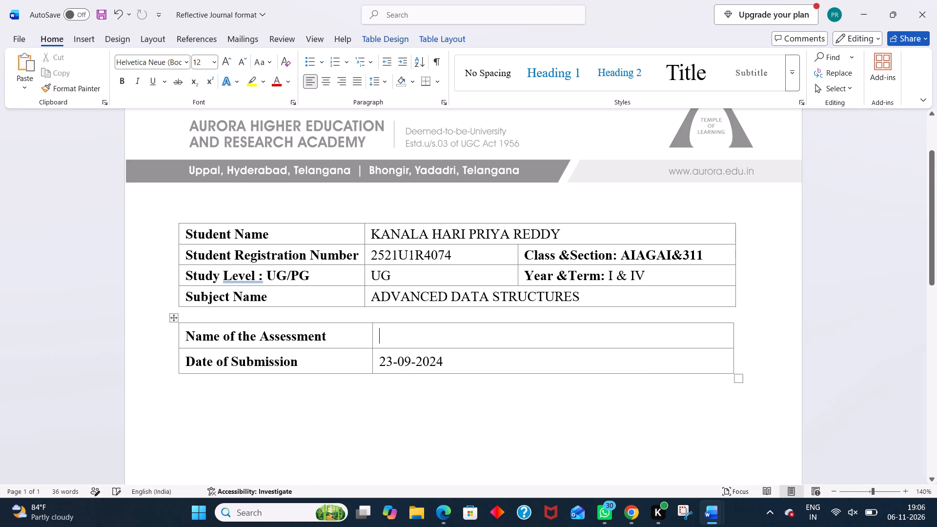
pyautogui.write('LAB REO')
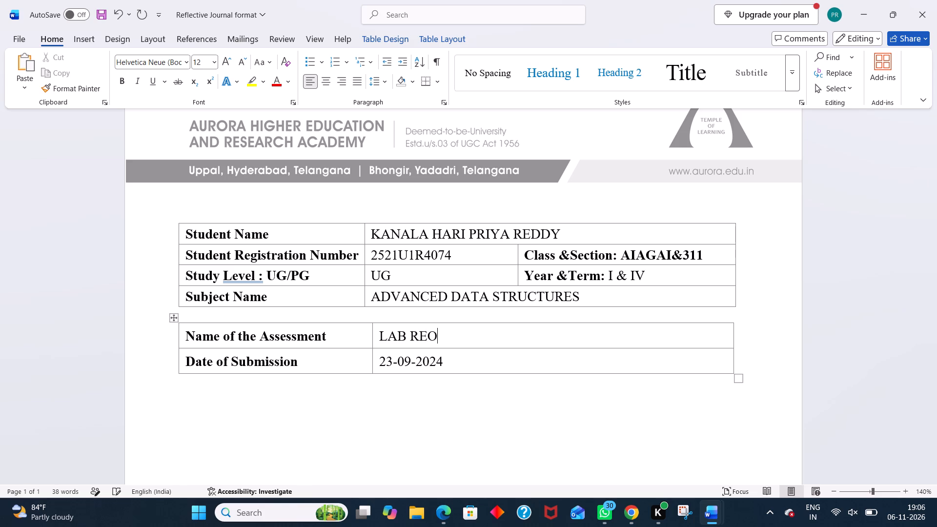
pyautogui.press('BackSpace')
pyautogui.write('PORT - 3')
# Set the date of submission to 06-11-2026.
pyautogui.click(457, 366)
pyautogui.press('BackSpace')
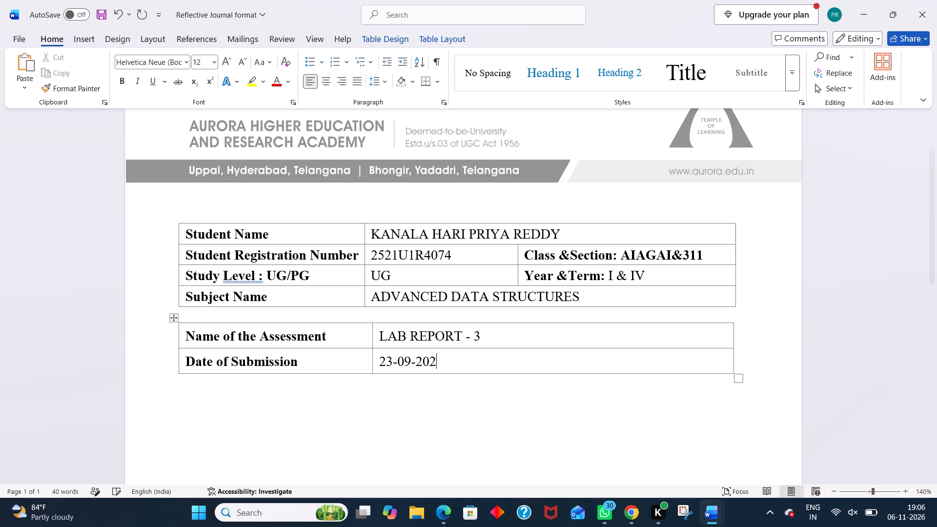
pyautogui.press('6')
pyautogui.press('Left')
pyautogui.press('Left')
pyautogui.press('Left')
pyautogui.press('Left')
pyautogui.press('Left')
pyautogui.press('BackSpace')
pyautogui.press('BackSpace')
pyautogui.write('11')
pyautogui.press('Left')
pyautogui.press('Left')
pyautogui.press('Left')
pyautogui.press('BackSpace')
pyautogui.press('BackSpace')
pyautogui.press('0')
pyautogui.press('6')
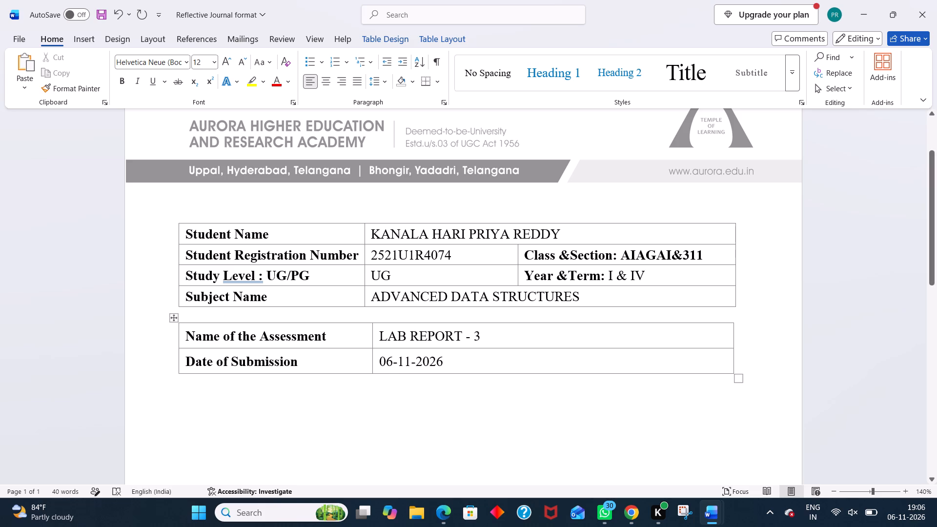
# Start a new left-aligned paragraph below the assessment table.
pyautogui.click(599, 410)
pyautogui.press('Return')
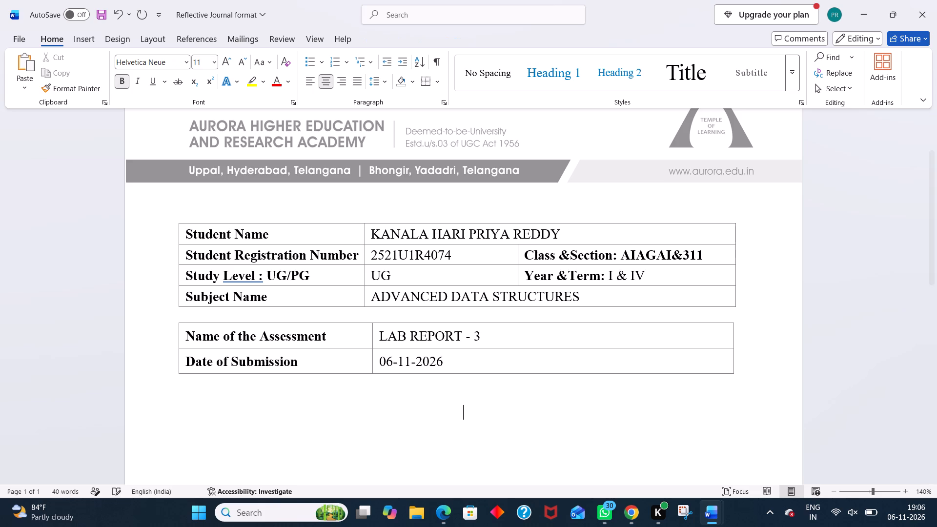
pyautogui.click(312, 84)
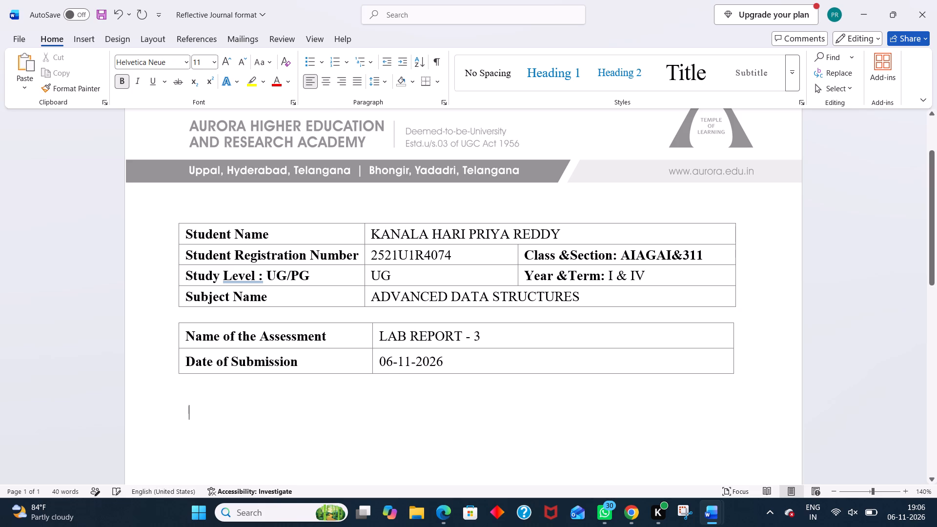
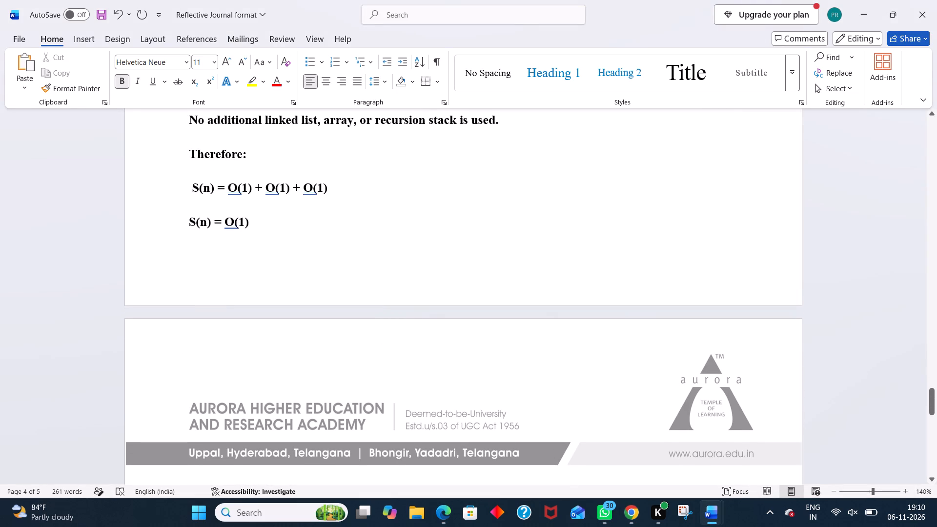
pyautogui.click(302, 240)
pyautogui.press('Return')
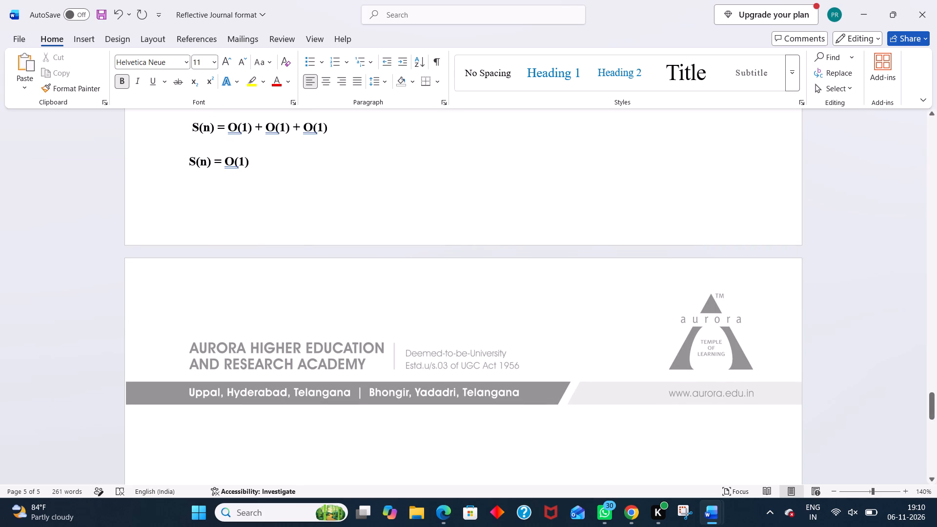
pyautogui.hotkey('ctrl', 'v')
pyautogui.keyDown('ctrl'); pyautogui.click(302, 240); pyautogui.keyUp('ctrl')
pyautogui.scroll(-1, 321, 305)
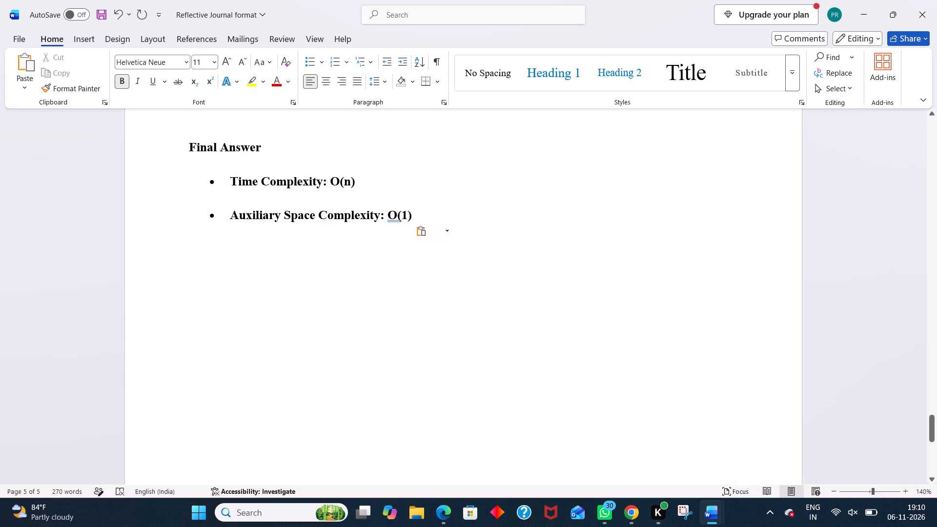
# Set the font size to 9 for everything from the heading "1. Time Complexity Derivation" through the Final Answer bullets.
pyautogui.scroll(1, 419, 212)
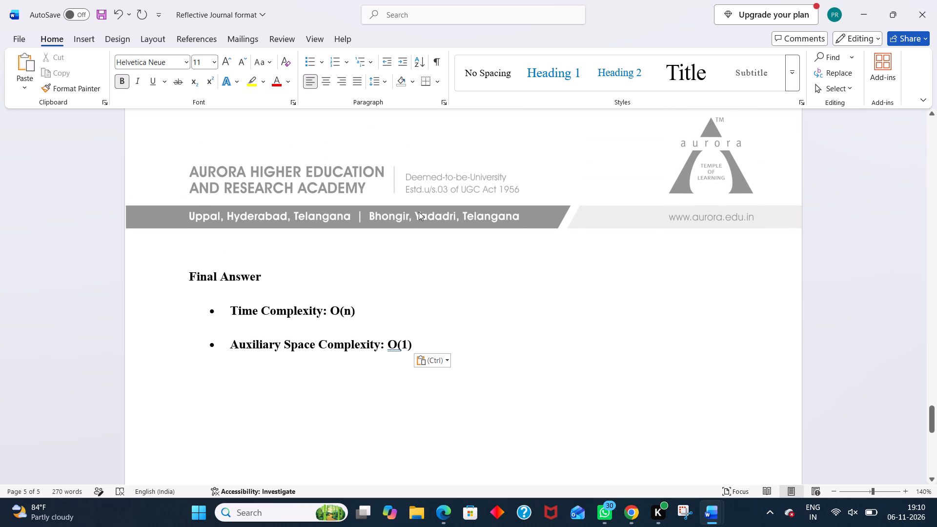
pyautogui.scroll(2, 419, 212)
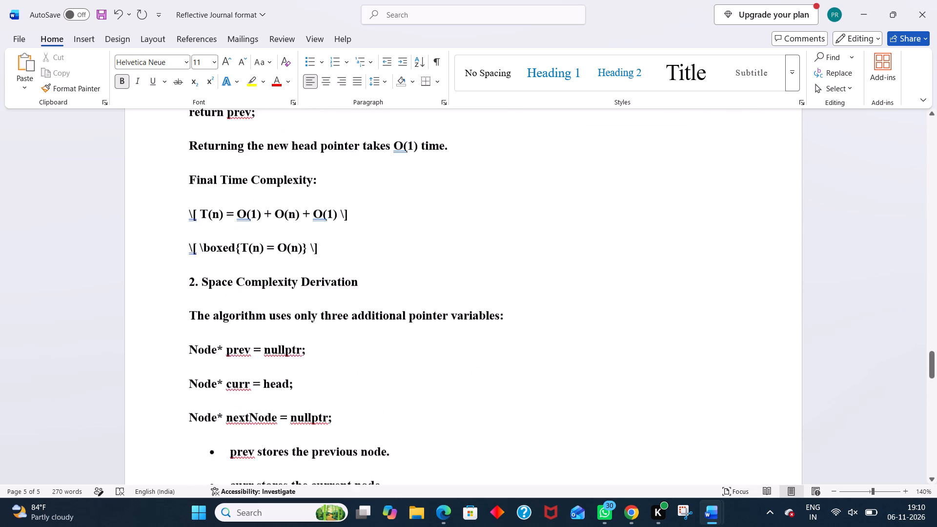
pyautogui.scroll(5, 419, 212)
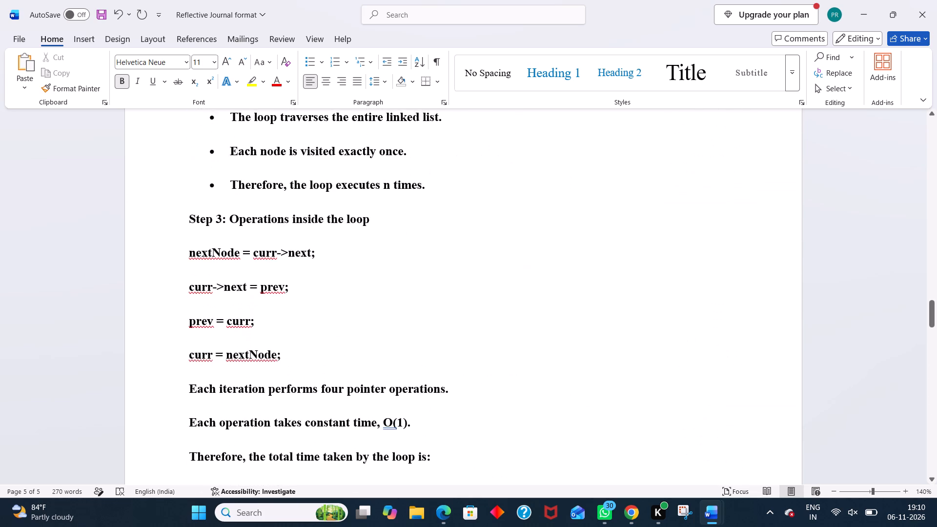
pyautogui.scroll(2, 419, 212)
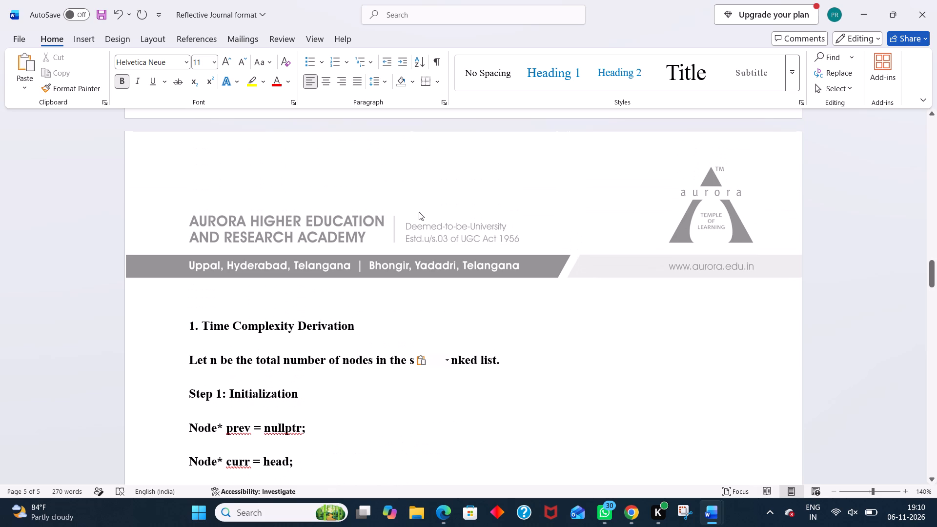
pyautogui.click(191, 322)
pyautogui.moveTo(191, 322); pyautogui.dragTo(263, 450)
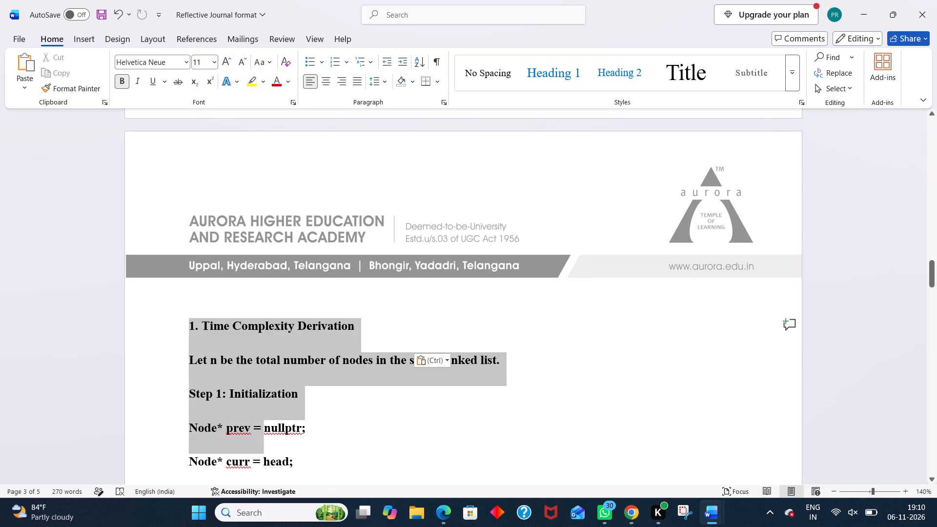
pyautogui.moveTo(263, 450); pyautogui.dragTo(424, 432)
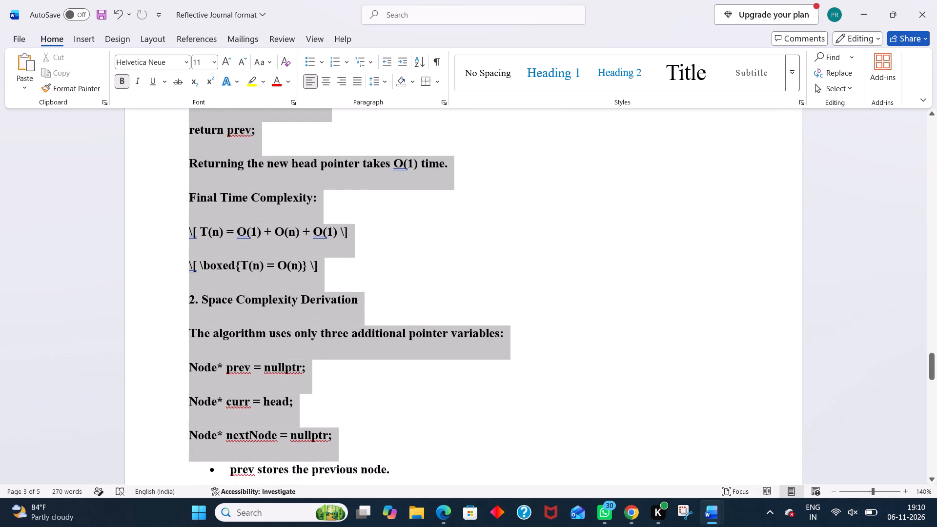
pyautogui.moveTo(424, 432); pyautogui.dragTo(451, 399)
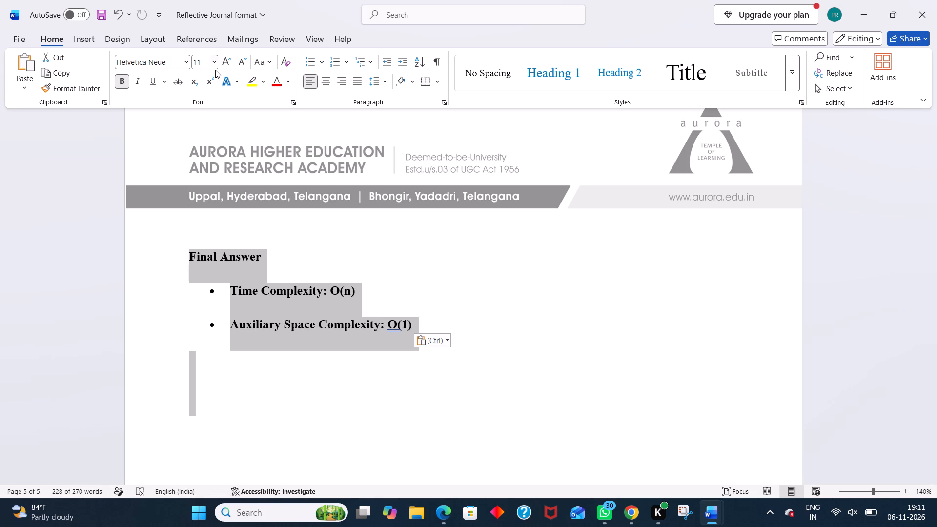
pyautogui.click(213, 62)
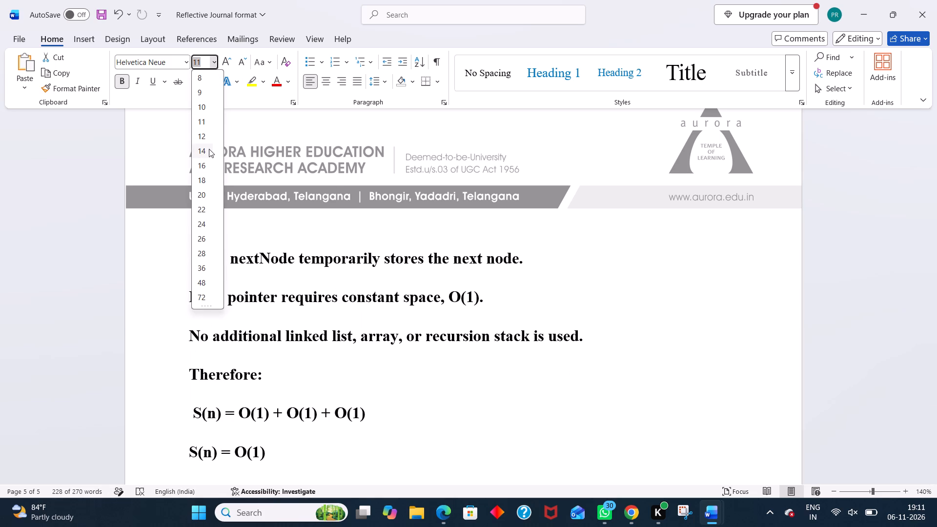
pyautogui.click(206, 97)
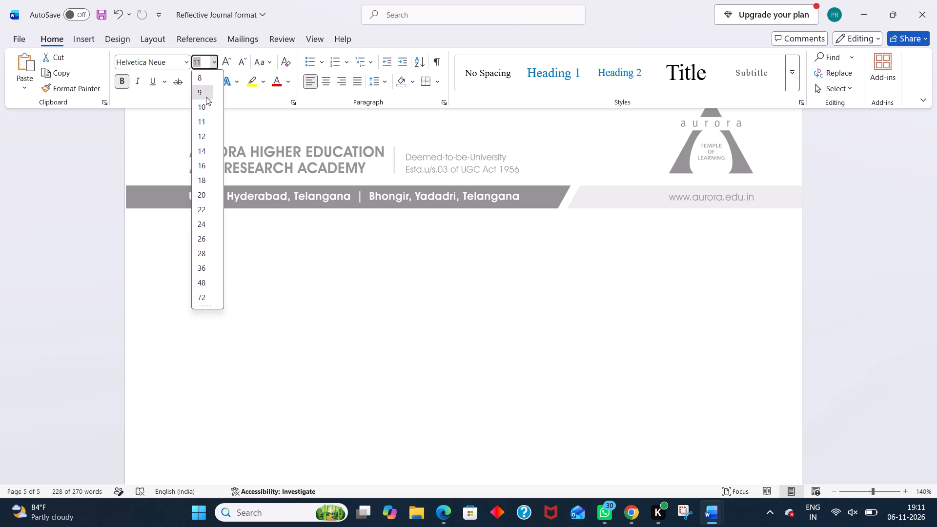
pyautogui.click(294, 224)
# Strip the LaTeX brackets around the equation T(n) = O(1) + O(n) + O(1) under Final Time Complexity.
pyautogui.scroll(2, 294, 224)
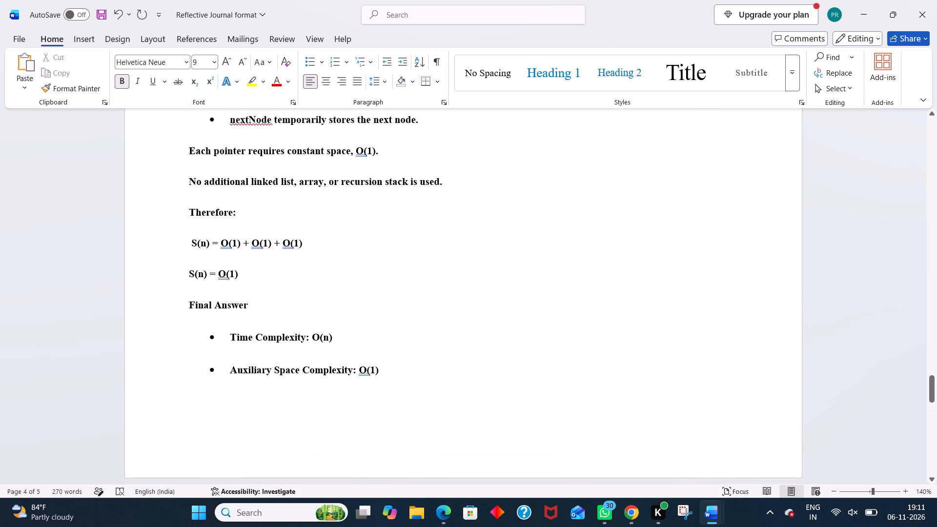
pyautogui.scroll(2, 294, 224)
pyautogui.scroll(-1, 294, 224)
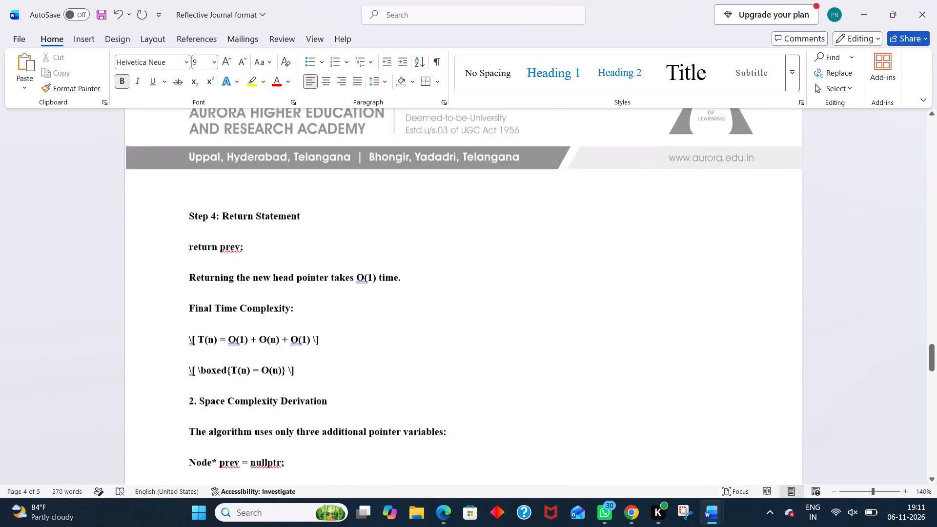
pyautogui.scroll(-1, 294, 224)
pyautogui.click(322, 169)
pyautogui.press('BackSpace')
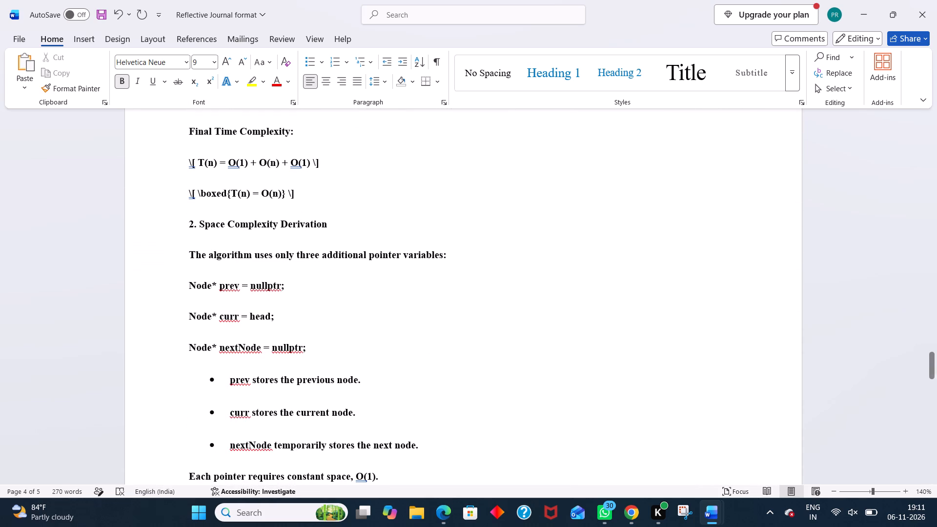
pyautogui.press('BackSpace')
pyautogui.click(195, 164)
pyautogui.press('BackSpace')
pyautogui.press('BackSpace')
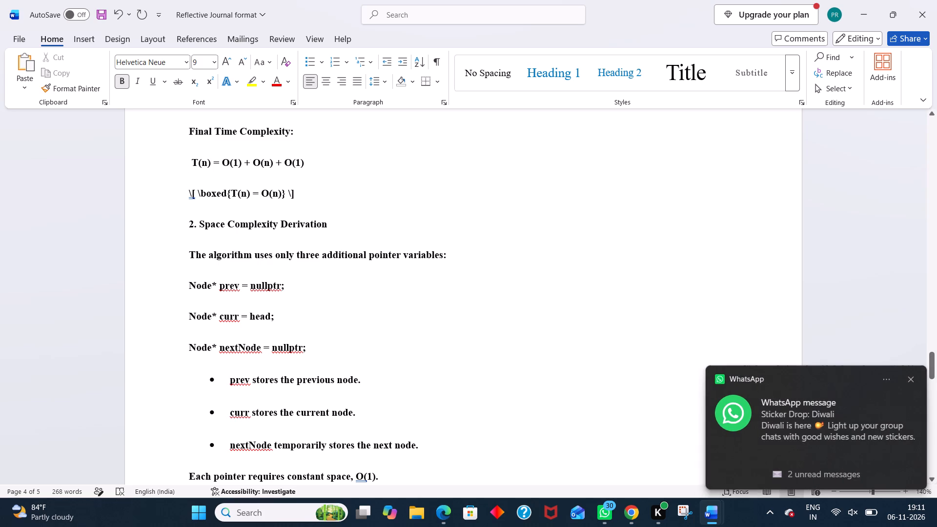
# Remove the LaTeX brackets and \boxed markup from the second time-complexity equation so it reads T(n) = O(n).
pyautogui.click(201, 185)
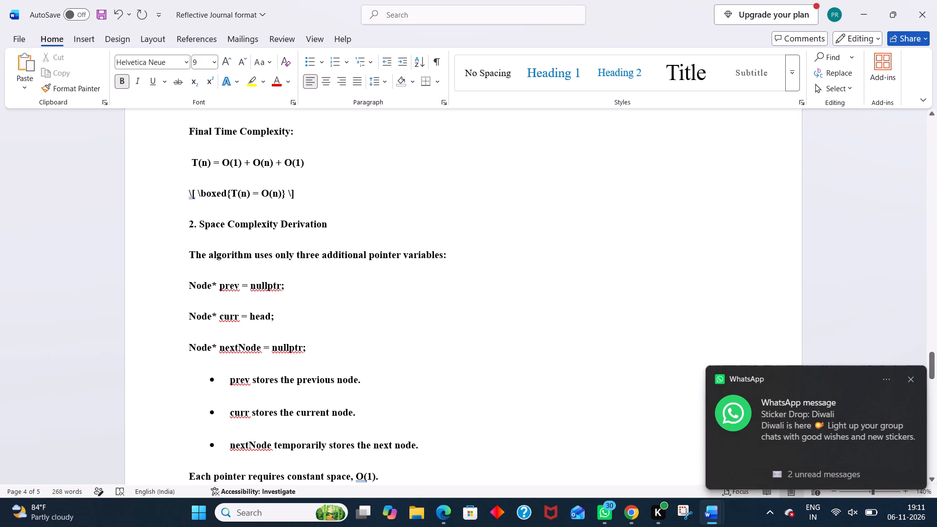
pyautogui.click(229, 195)
pyautogui.press('BackSpace')
pyautogui.press('BackSpace')
pyautogui.press('BackSpace')
pyautogui.press('BackSpace')
pyautogui.press('BackSpace')
pyautogui.press('BackSpace')
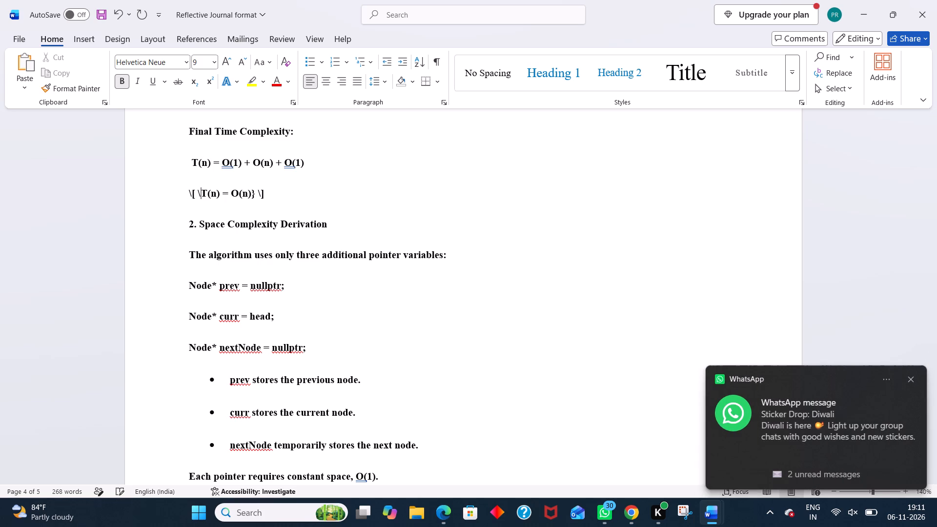
pyautogui.press('BackSpace')
pyautogui.press('BackSpace')
pyautogui.press('BackSpace')
pyautogui.press('BackSpace')
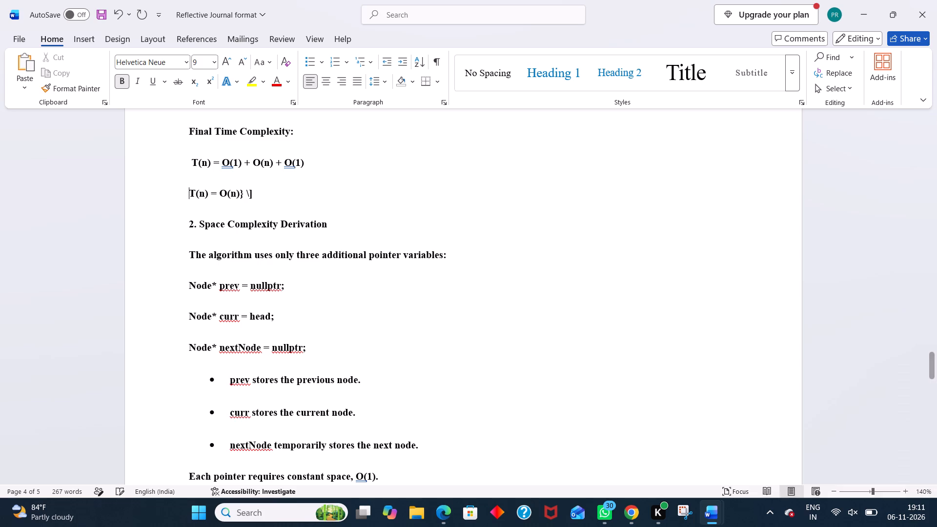
pyautogui.click(269, 192)
pyautogui.press('BackSpace')
pyautogui.press('BackSpace')
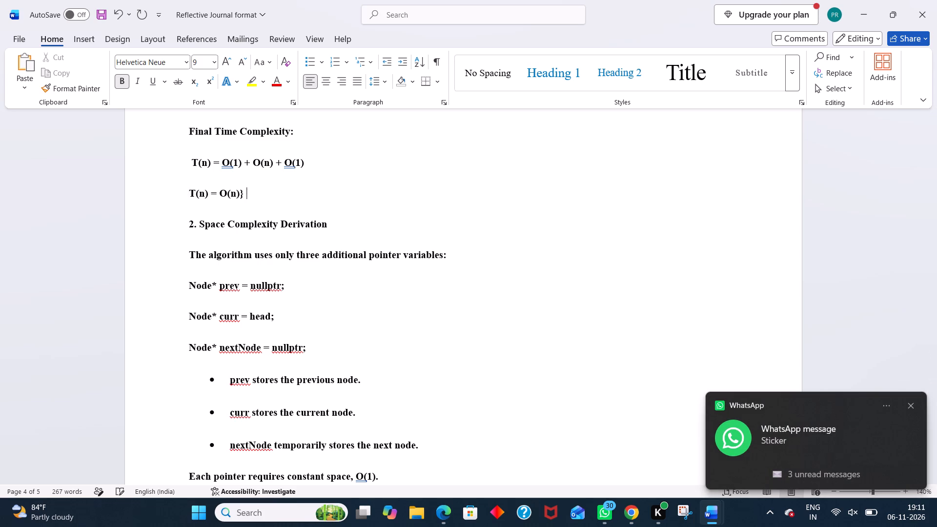
pyautogui.press('BackSpace')
pyautogui.press('BackSpace')
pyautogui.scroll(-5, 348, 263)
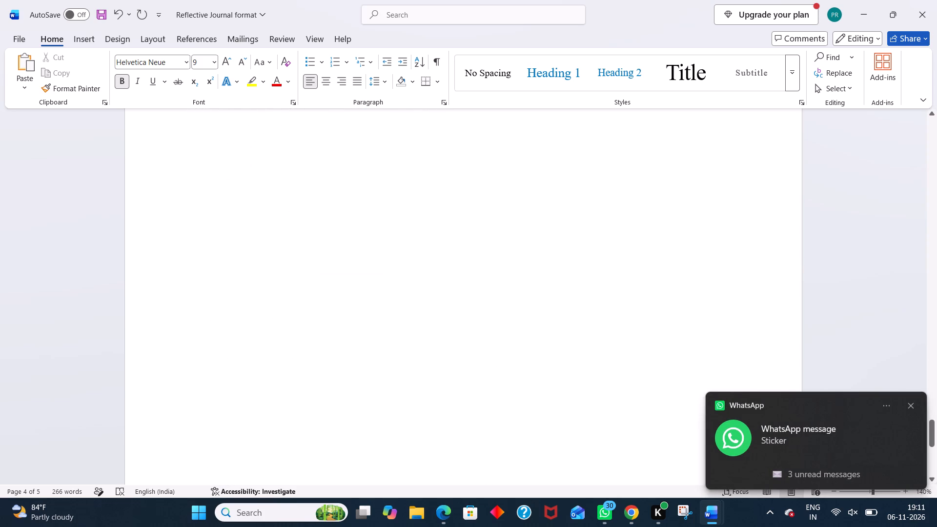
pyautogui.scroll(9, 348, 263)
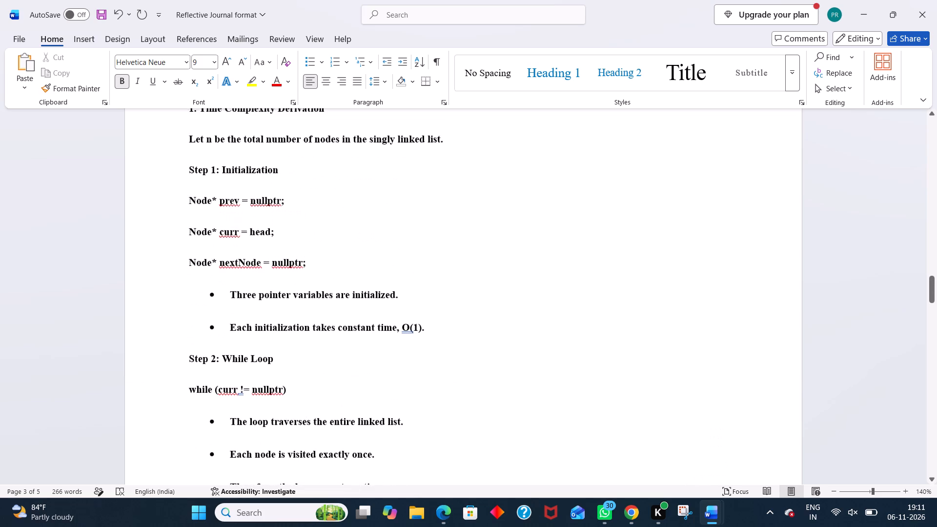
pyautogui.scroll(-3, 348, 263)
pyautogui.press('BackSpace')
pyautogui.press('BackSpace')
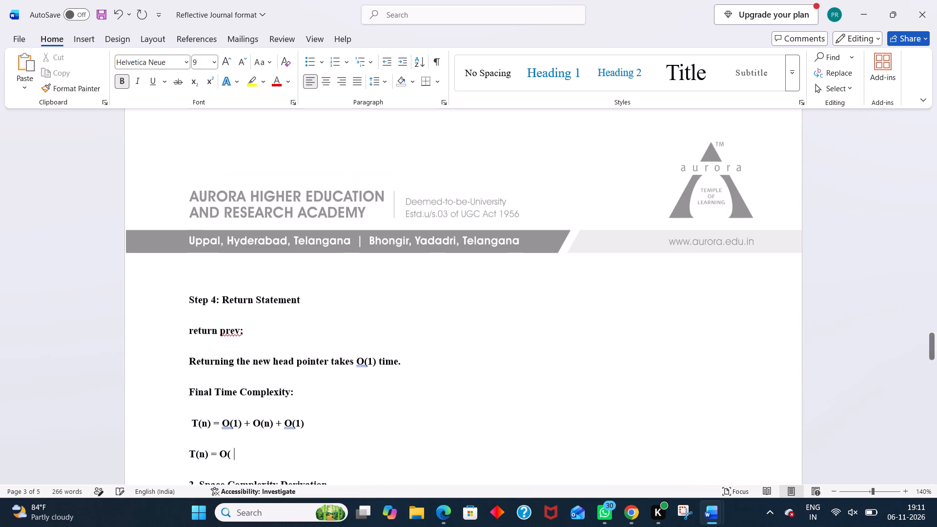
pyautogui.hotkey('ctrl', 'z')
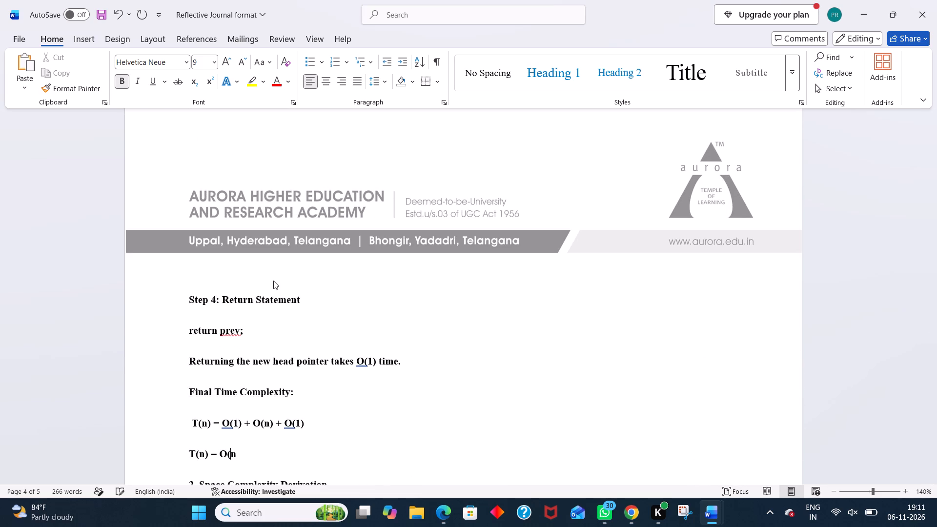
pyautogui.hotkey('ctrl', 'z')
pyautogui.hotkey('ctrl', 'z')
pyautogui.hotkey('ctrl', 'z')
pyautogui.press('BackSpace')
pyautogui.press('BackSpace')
# Strip the LaTeX brackets around the Step 3 loop equation so it reads T(n) = n \times O(1).
pyautogui.scroll(2, 298, 325)
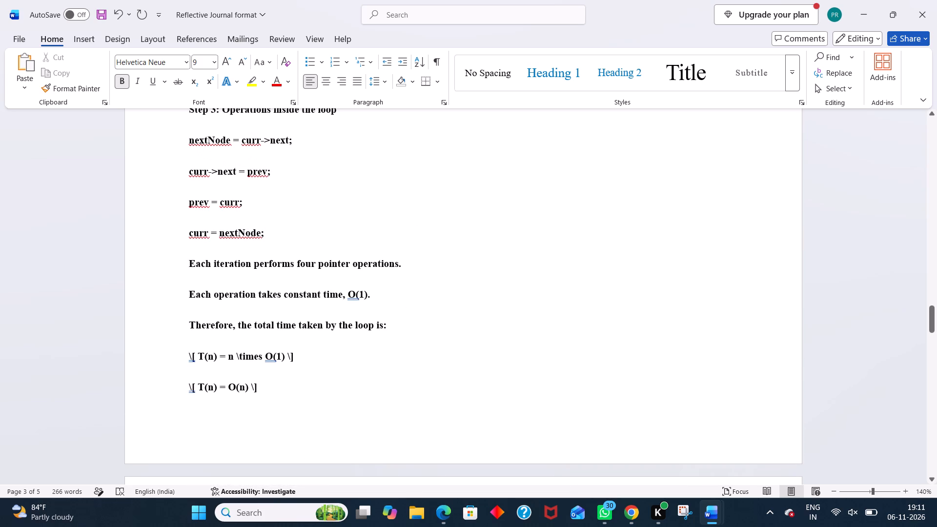
pyautogui.click(311, 359)
pyautogui.press('BackSpace')
pyautogui.press('BackSpace')
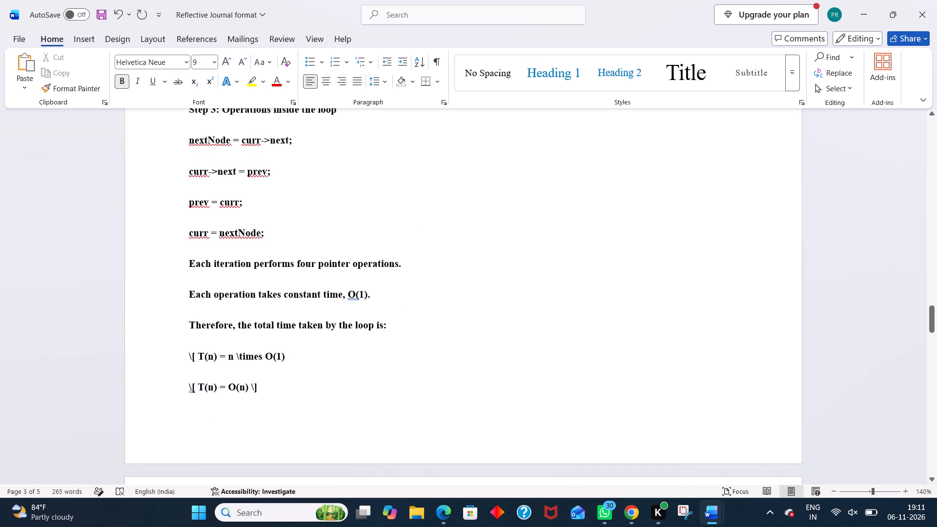
pyautogui.click(202, 357)
pyautogui.click(201, 357)
pyautogui.press('BackSpace')
pyautogui.press('BackSpace')
pyautogui.press('BackSpace')
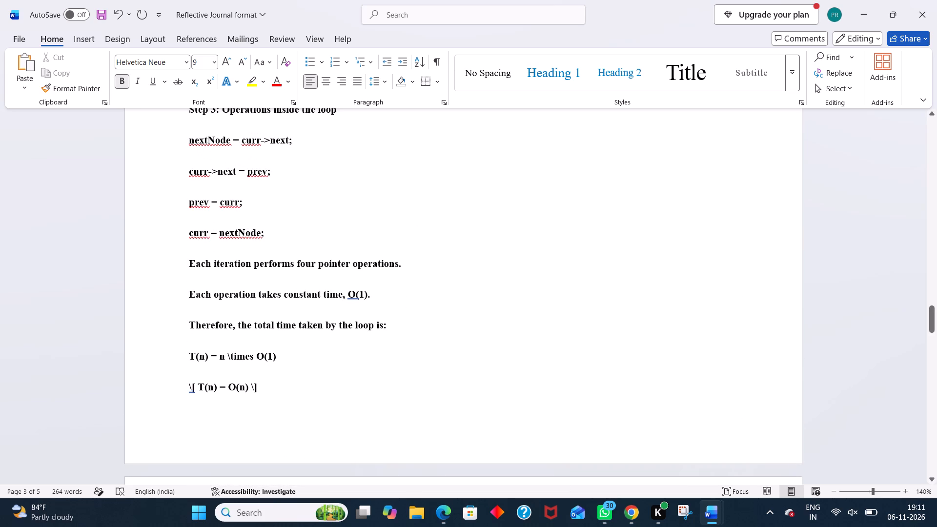
# Strip the LaTeX brackets around the second Step 3 loop equation so it reads T(n) = O(n).
pyautogui.click(287, 390)
pyautogui.press('BackSpace')
pyautogui.press('BackSpace')
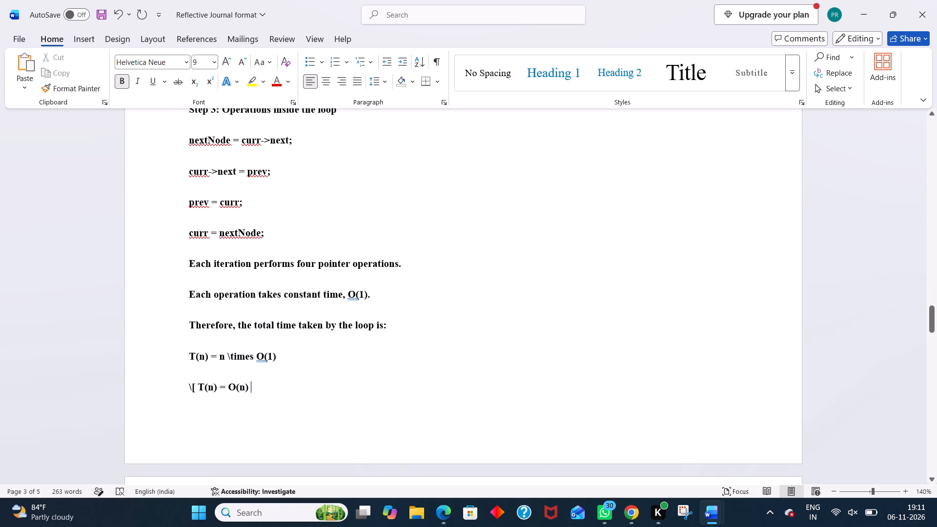
pyautogui.click(198, 389)
pyautogui.press('BackSpace')
pyautogui.press('BackSpace')
pyautogui.press('BackSpace')
# Check the time and space complexity derivations in the report for leftover LaTeX markup.
pyautogui.scroll(2, 337, 274)
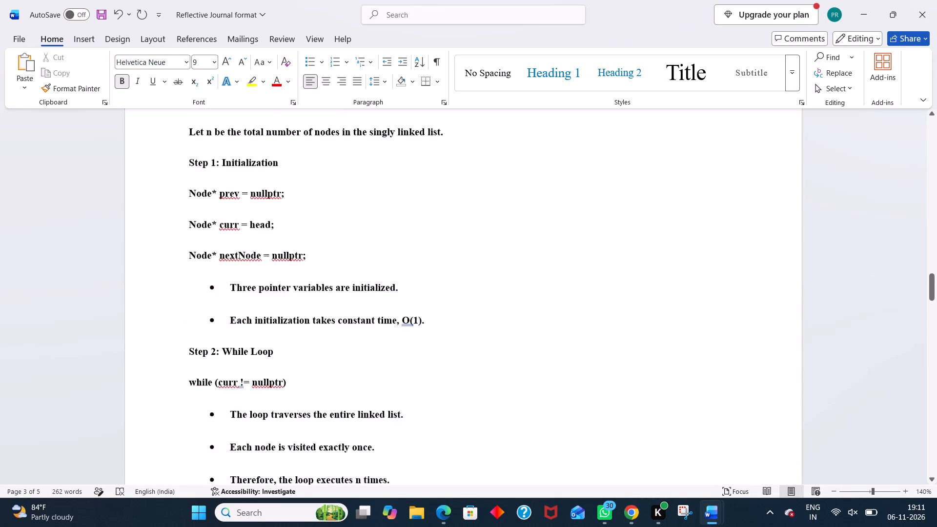
pyautogui.scroll(2, 337, 274)
pyautogui.scroll(-9, 337, 274)
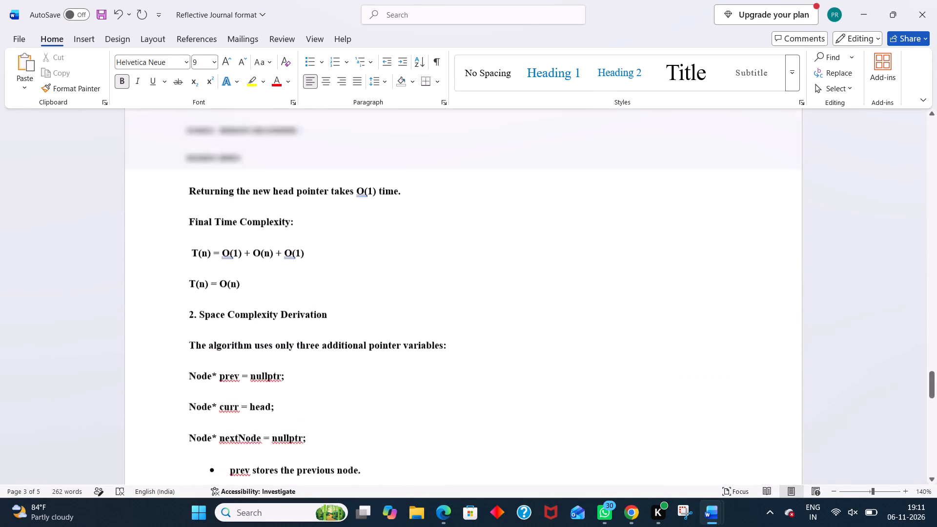
pyautogui.scroll(-8, 337, 274)
pyautogui.scroll(4, 337, 274)
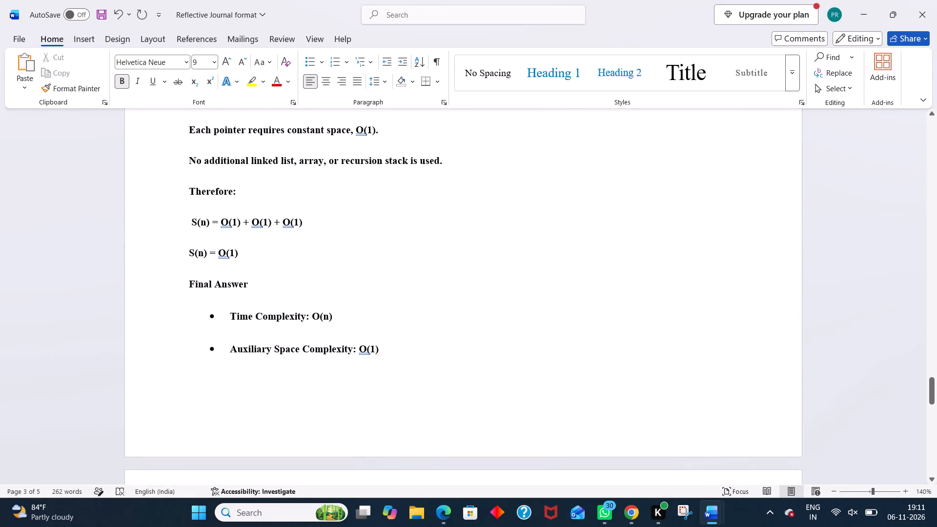
pyautogui.scroll(2, 337, 274)
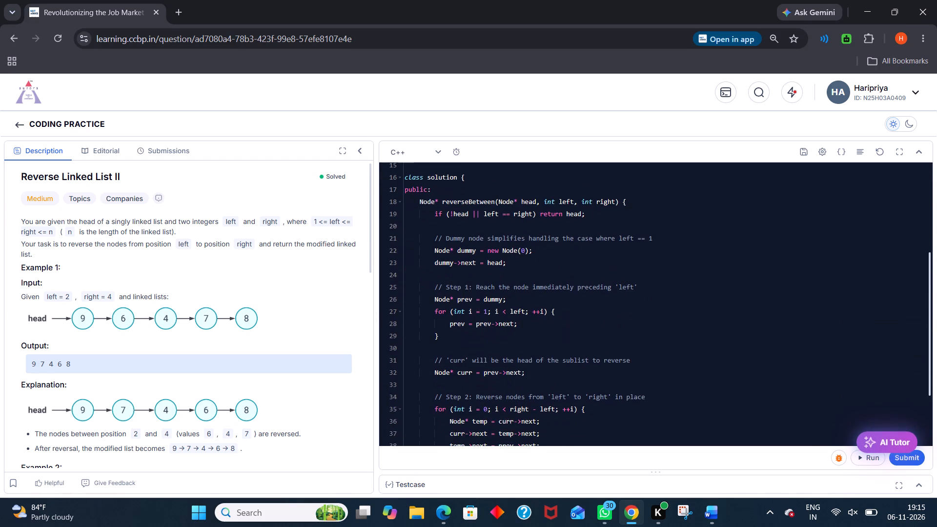
pyautogui.scroll(-1, 709, 239)
pyautogui.scroll(5, 709, 239)
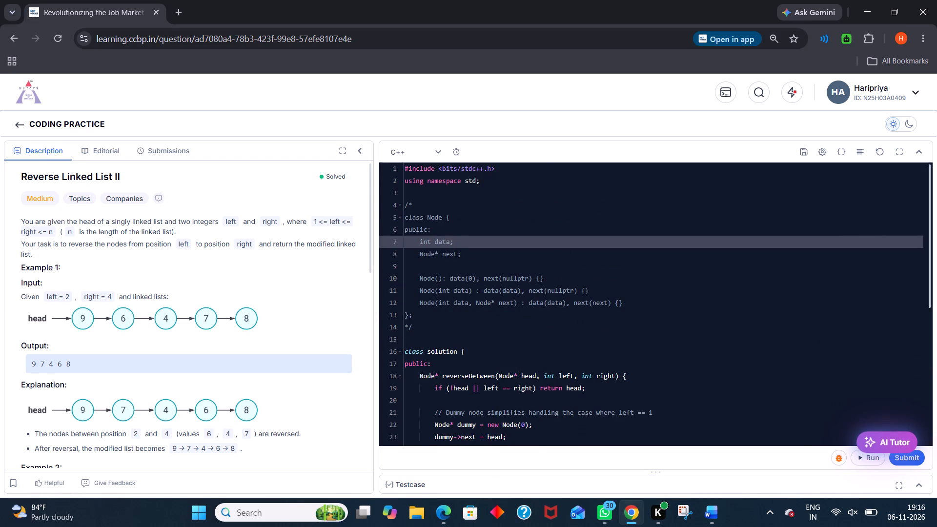
# Delete the comment about the dummy node handling the left == 1 case on line 21 of the solution.
pyautogui.click(659, 412)
pyautogui.press('BackSpace')
pyautogui.press('BackSpace')
pyautogui.press('BackSpace')
pyautogui.press('BackSpace')
pyautogui.press('BackSpace')
pyautogui.press('BackSpace')
pyautogui.press('BackSpace')
pyautogui.press('BackSpace')
pyautogui.press('BackSpace')
pyautogui.press('BackSpace')
pyautogui.press('BackSpace')
pyautogui.press('BackSpace')
pyautogui.press('BackSpace')
pyautogui.press('BackSpace')
pyautogui.press('BackSpace')
pyautogui.press('BackSpace')
pyautogui.press('BackSpace')
pyautogui.press('BackSpace')
pyautogui.press('BackSpace')
pyautogui.press('BackSpace')
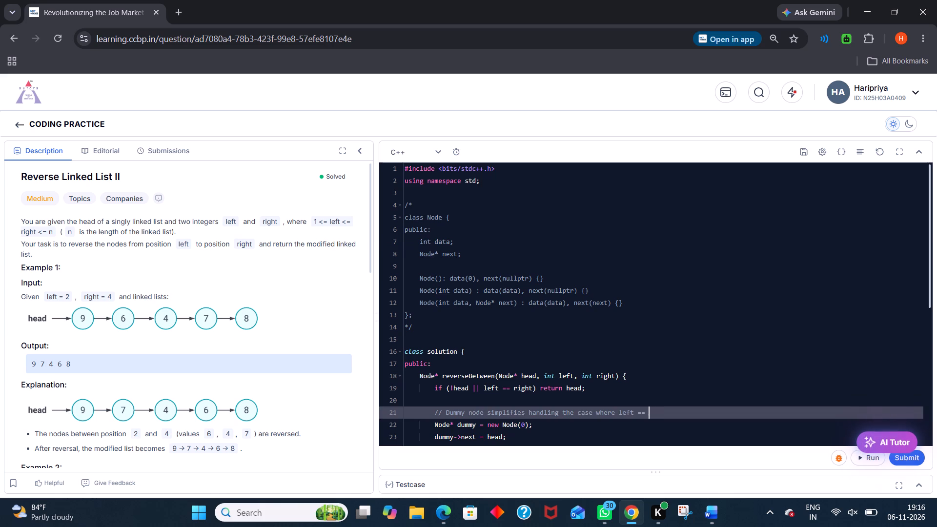
pyautogui.press('BackSpace')
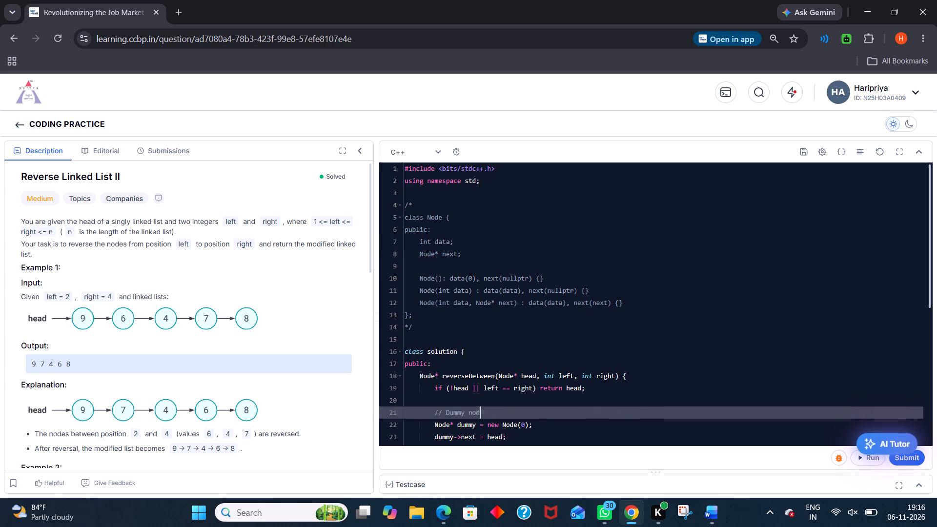
pyautogui.press('BackSpace')
pyautogui.press('BackSpace')
pyautogui.press('BackSpace')
pyautogui.press('BackSpace')
pyautogui.press('BackSpace')
pyautogui.press('BackSpace')
pyautogui.press('BackSpace')
pyautogui.press('BackSpace')
pyautogui.press('BackSpace')
pyautogui.press('BackSpace')
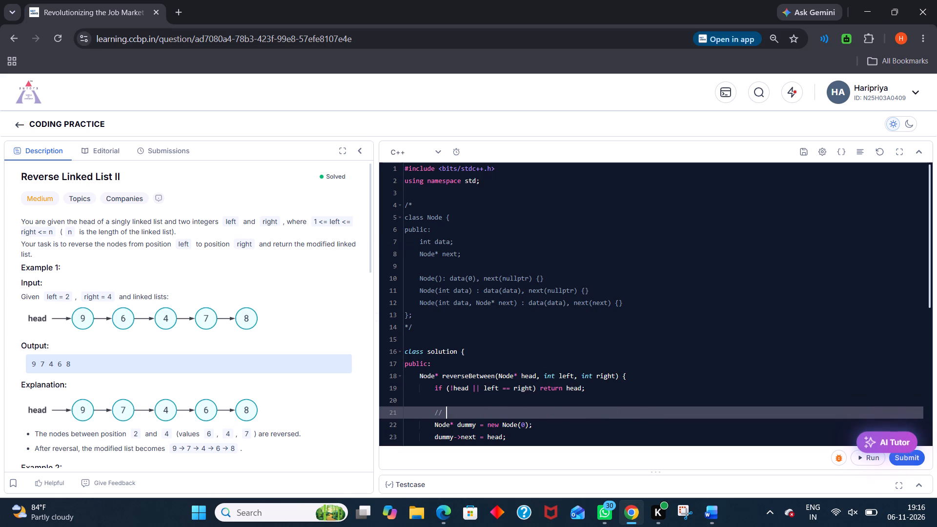
pyautogui.press('BackSpace')
pyautogui.press('BackSpace')
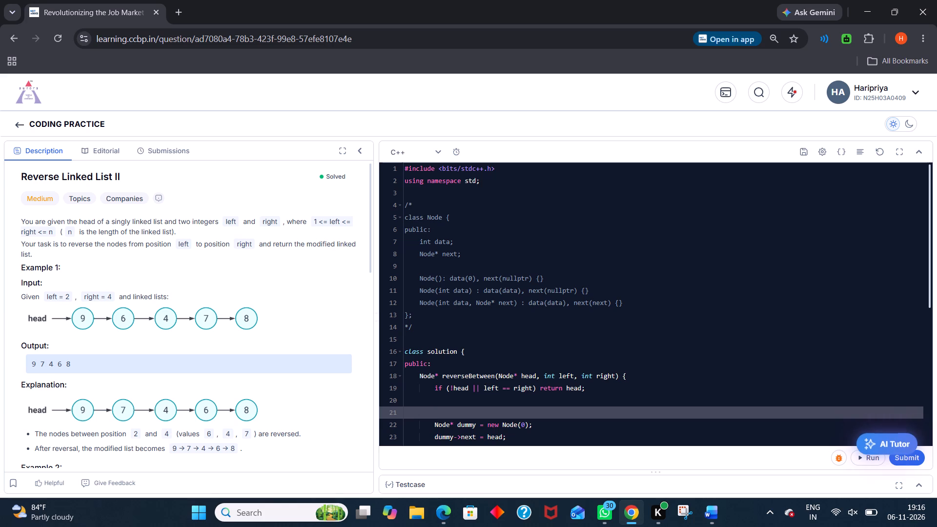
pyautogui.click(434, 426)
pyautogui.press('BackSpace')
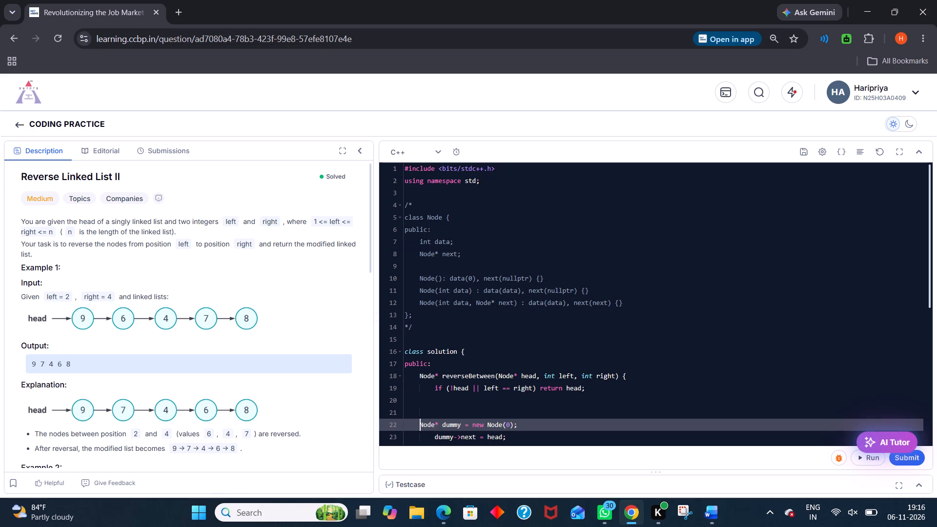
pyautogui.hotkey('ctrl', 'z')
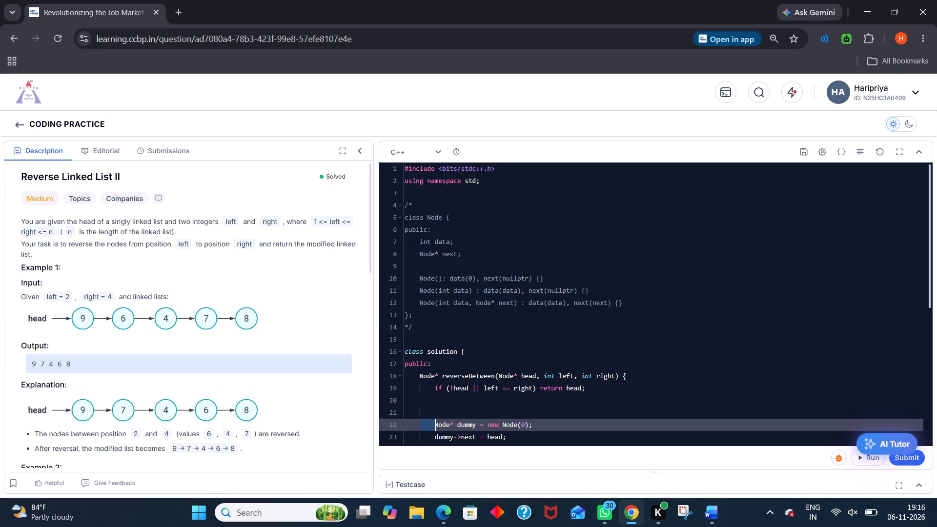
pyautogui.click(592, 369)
# Delete the "Step 1: Reach the node immediately preceding 'left'" comment on line 25 of the solution.
pyautogui.scroll(-1, 592, 369)
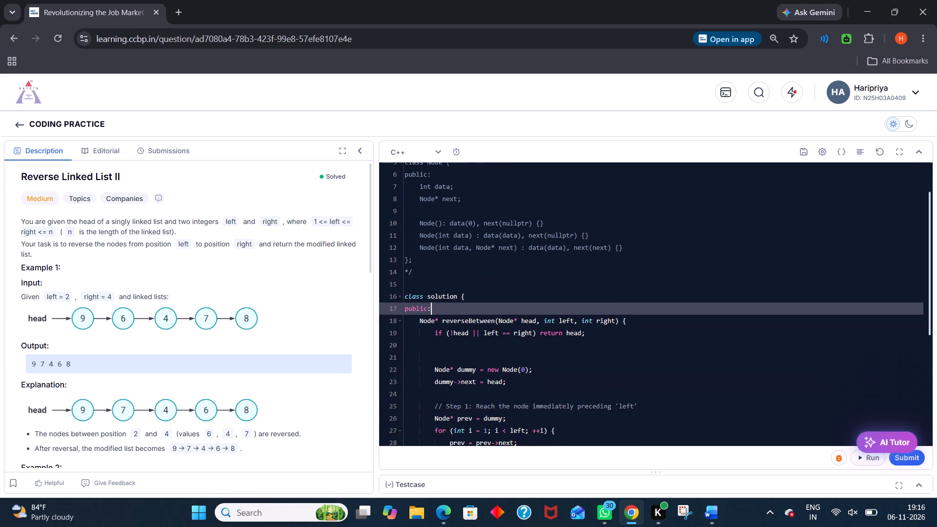
pyautogui.scroll(-1, 592, 369)
pyautogui.click(649, 378)
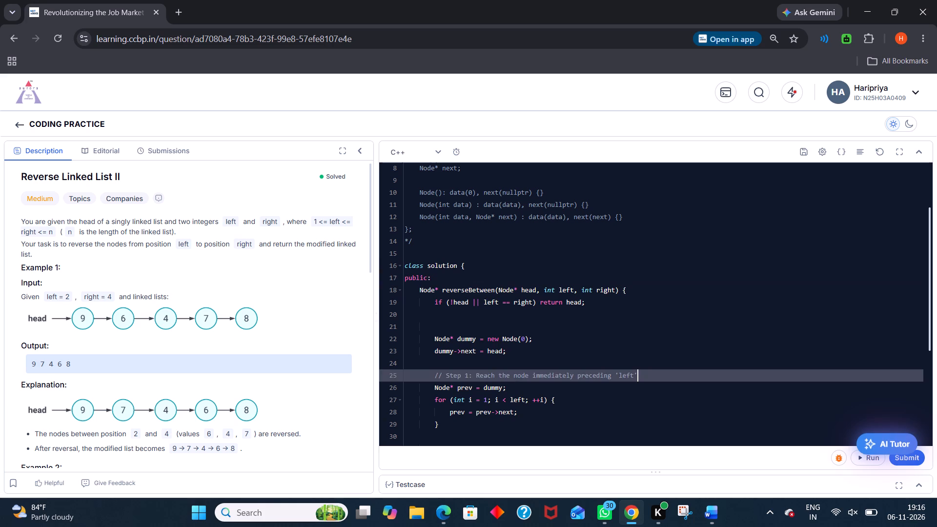
pyautogui.moveTo(649, 378); pyautogui.dragTo(434, 373)
pyautogui.press('BackSpace')
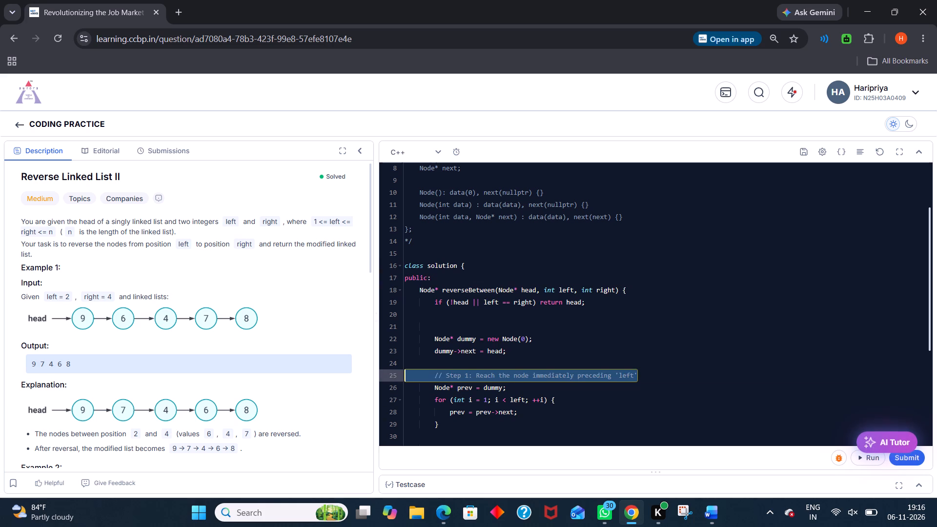
# Delete the comment on line 31 saying 'curr' will be the head of the sublist to reverse.
pyautogui.scroll(-2, 521, 379)
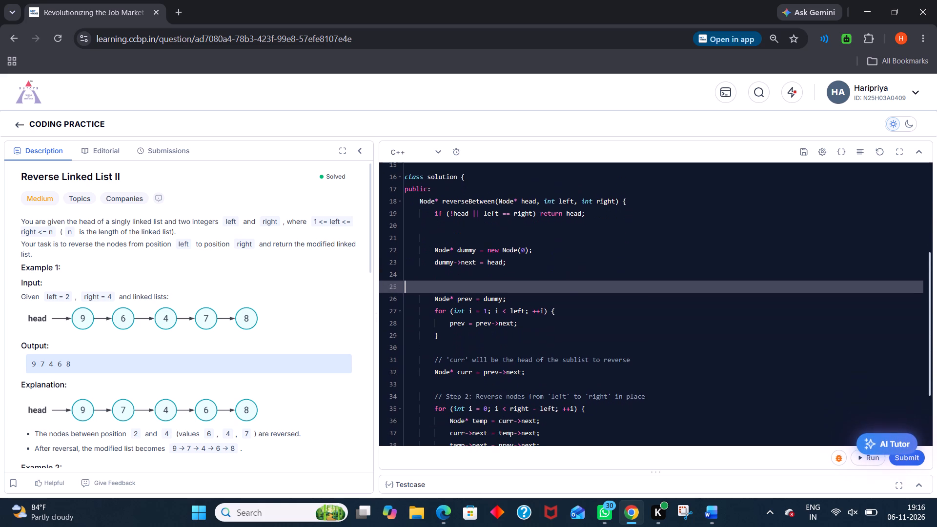
pyautogui.click(645, 359)
pyautogui.moveTo(645, 359); pyautogui.dragTo(461, 364)
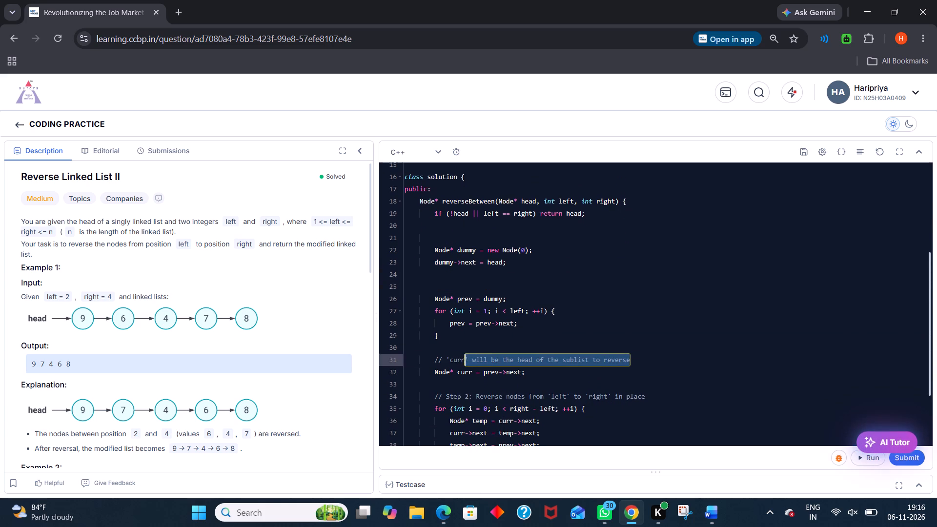
pyautogui.moveTo(461, 364); pyautogui.dragTo(431, 362)
pyautogui.press('BackSpace')
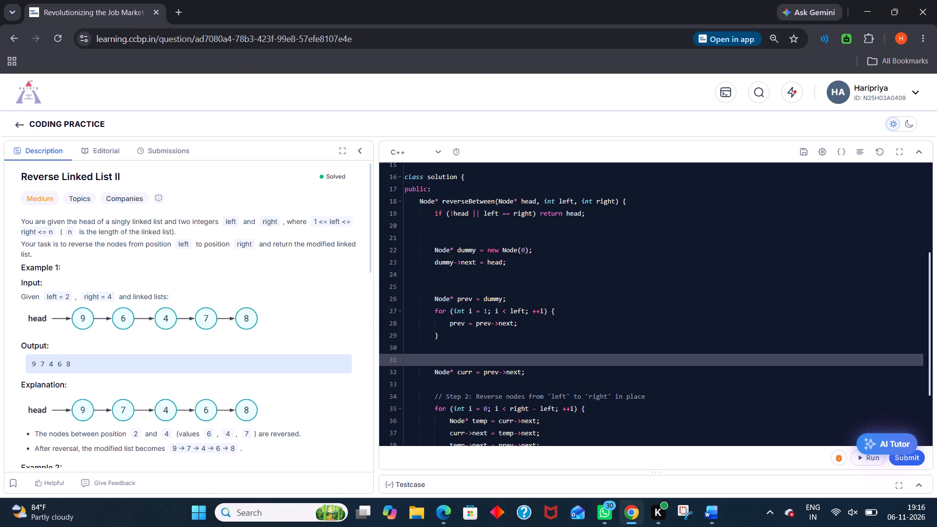
# Delete the "Step 2: Reverse nodes from 'left' to 'right' in place" comment on line 34 of the solution.
pyautogui.scroll(-1, 565, 370)
pyautogui.doubleClick(654, 358)
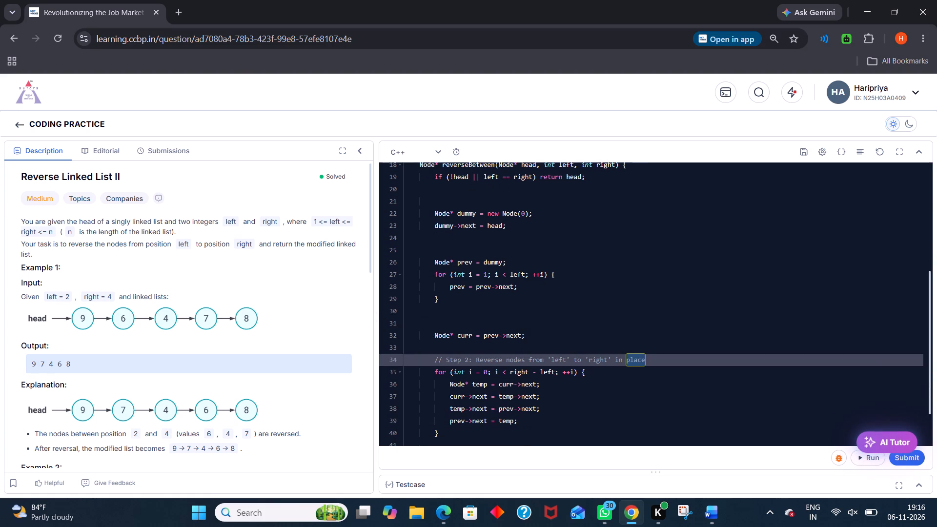
pyautogui.click(433, 360)
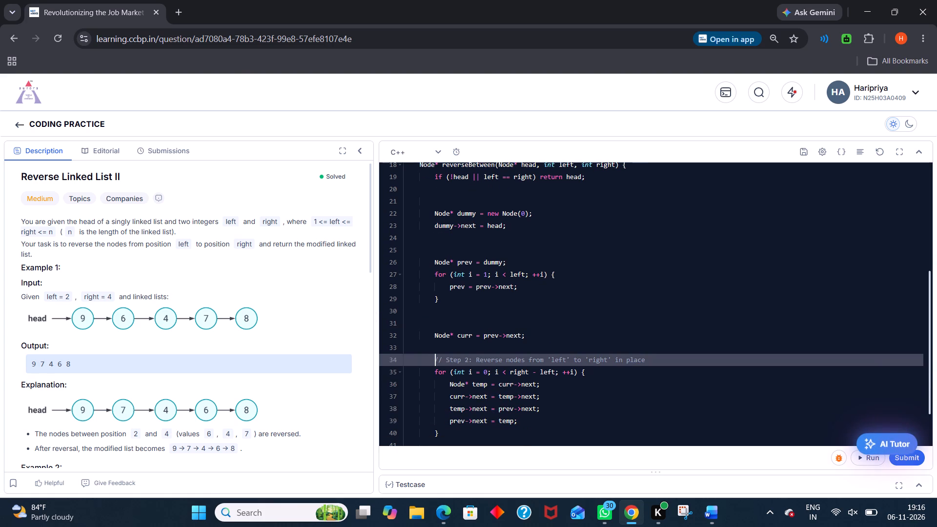
pyautogui.click(653, 358)
pyautogui.moveTo(653, 358); pyautogui.dragTo(433, 358)
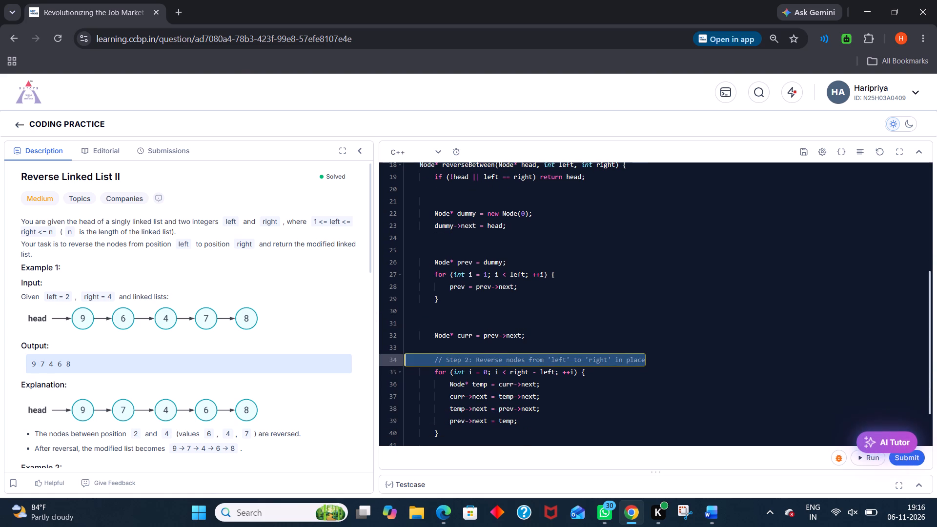
pyautogui.moveTo(433, 358); pyautogui.dragTo(433, 357)
pyautogui.press('BackSpace')
# Take a full-screen screenshot of the Reverse Linked List II page with the start of the comment-free code showing.
pyautogui.scroll(-3, 433, 357)
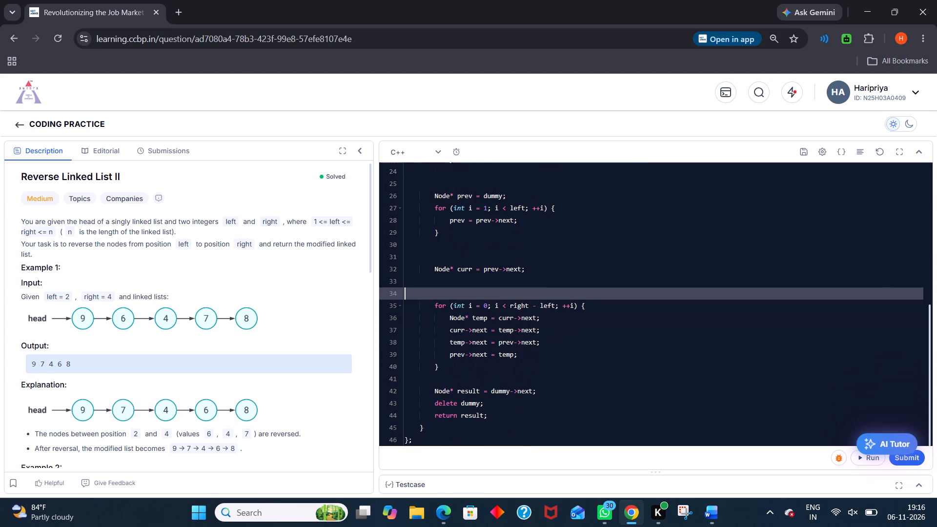
pyautogui.scroll(6, 546, 348)
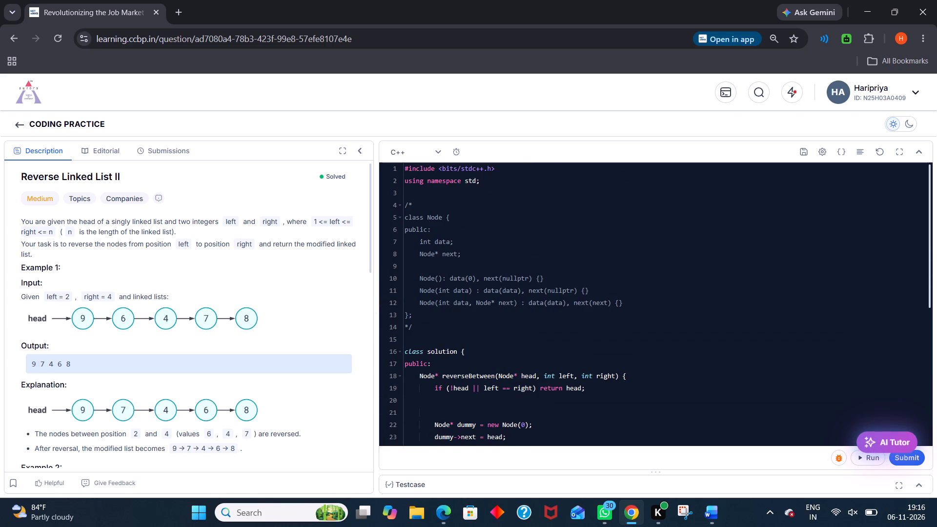
pyautogui.scroll(1, 546, 348)
pyautogui.press('Print')
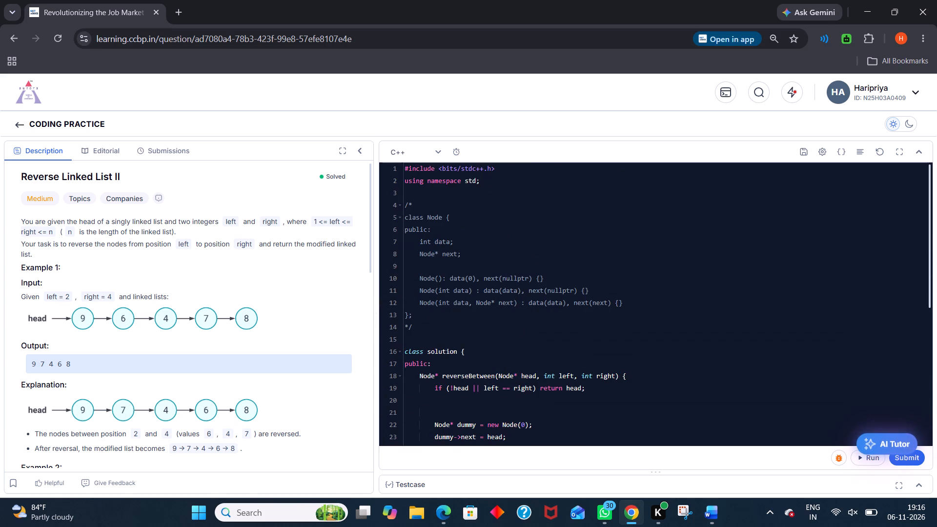
pyautogui.click(449, 25)
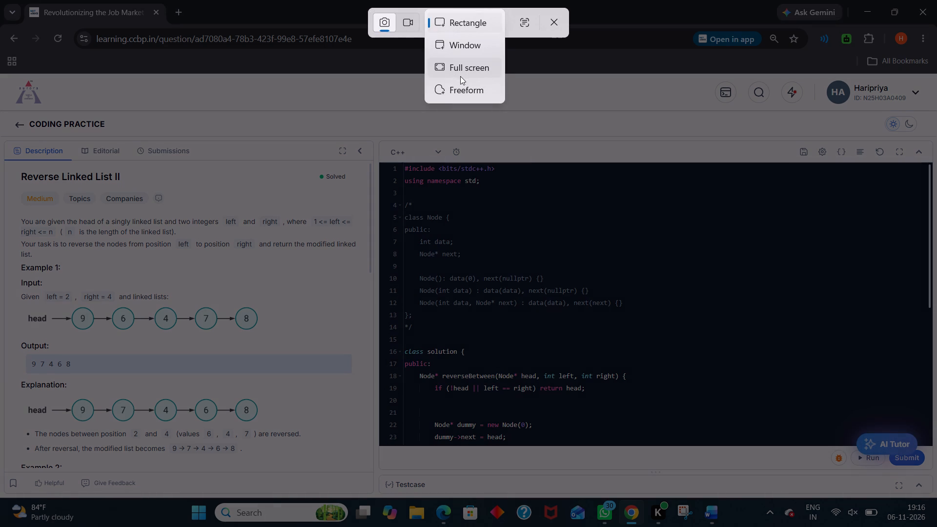
pyautogui.click(460, 76)
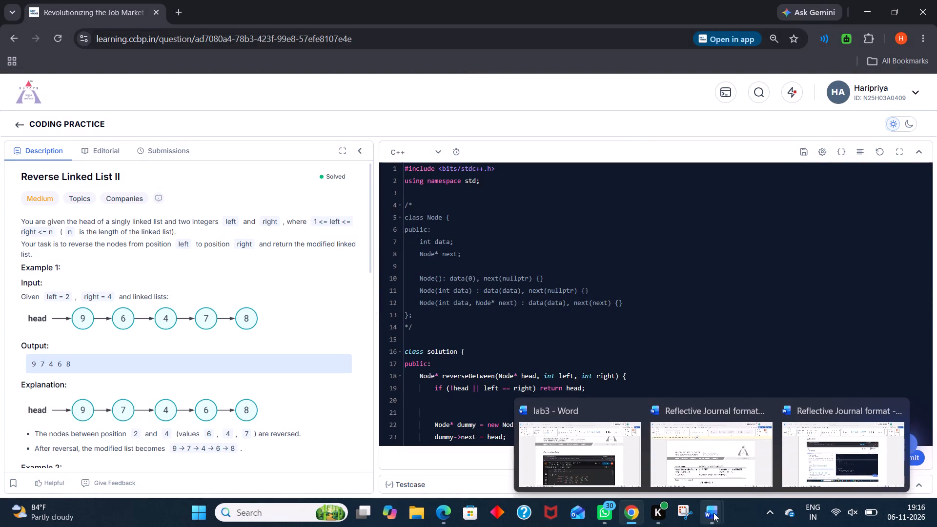
# Replace the screenshot under QUESTION 2: in the Word report with the new capture of the comment-free code.
pyautogui.click(797, 454)
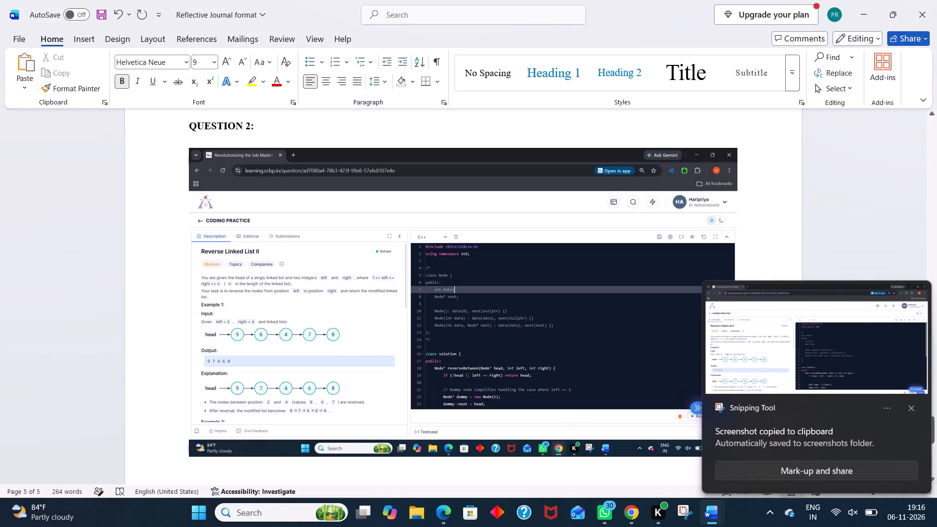
pyautogui.click(534, 381)
pyautogui.press('BackSpace')
pyautogui.hotkey('ctrl', 'v')
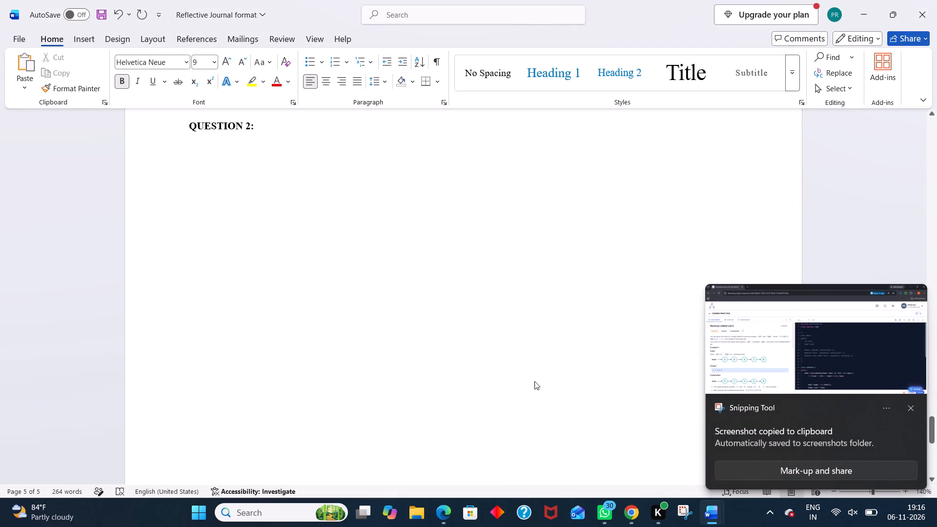
pyautogui.click(857, 212)
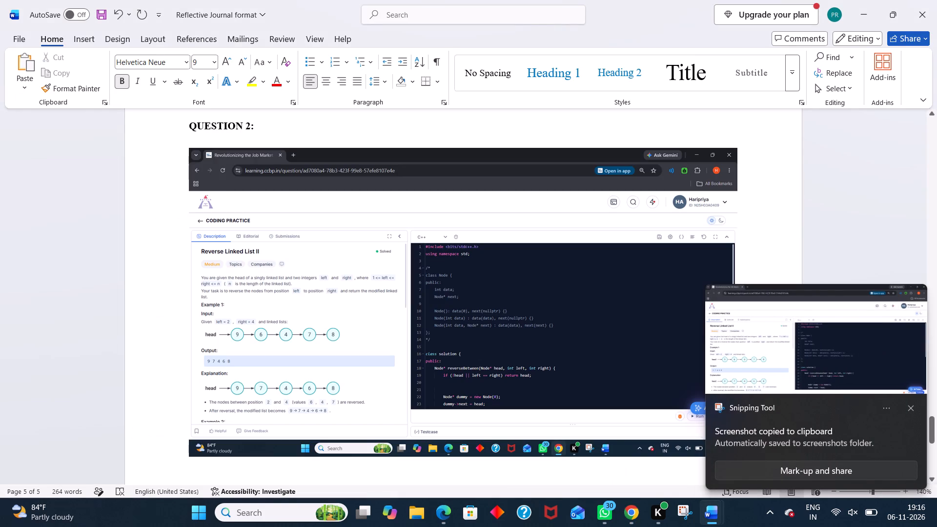
# Take a full-screen screenshot of the Reverse Linked List II page with the end of the comment-free code showing, down to line 46.
pyautogui.click(636, 460)
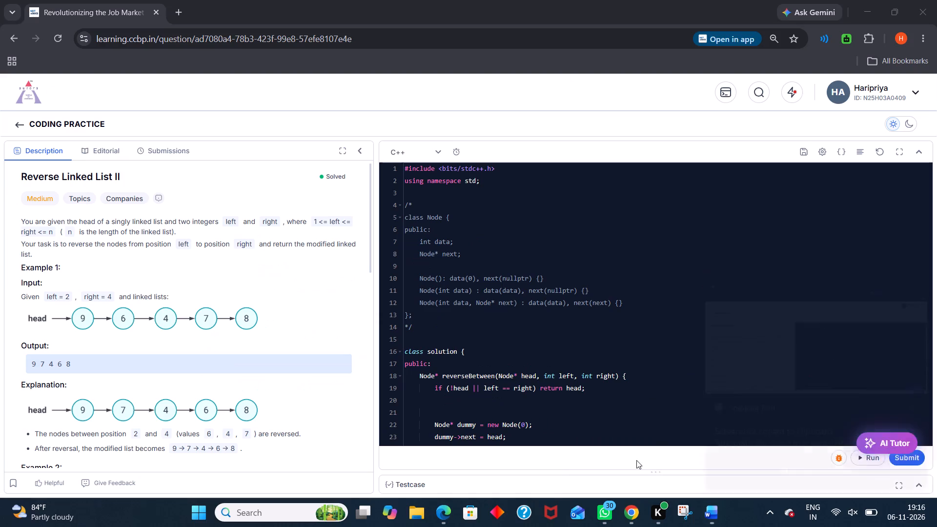
pyautogui.scroll(-3, 662, 316)
pyautogui.scroll(7, 662, 316)
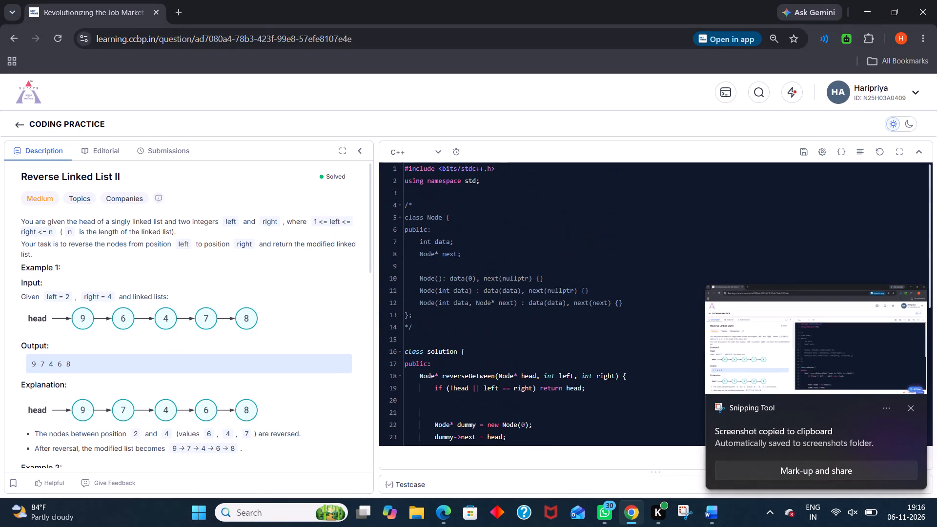
pyautogui.scroll(-4, 662, 316)
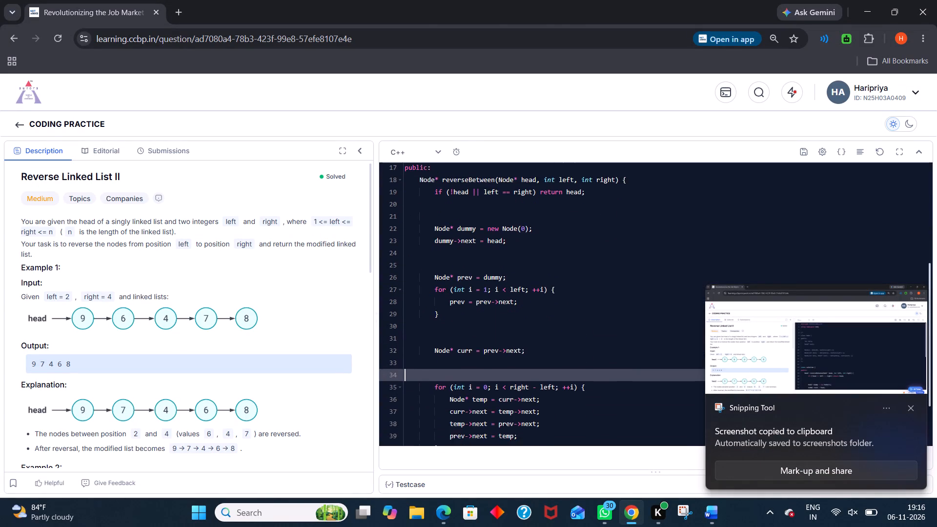
pyautogui.scroll(-3, 662, 316)
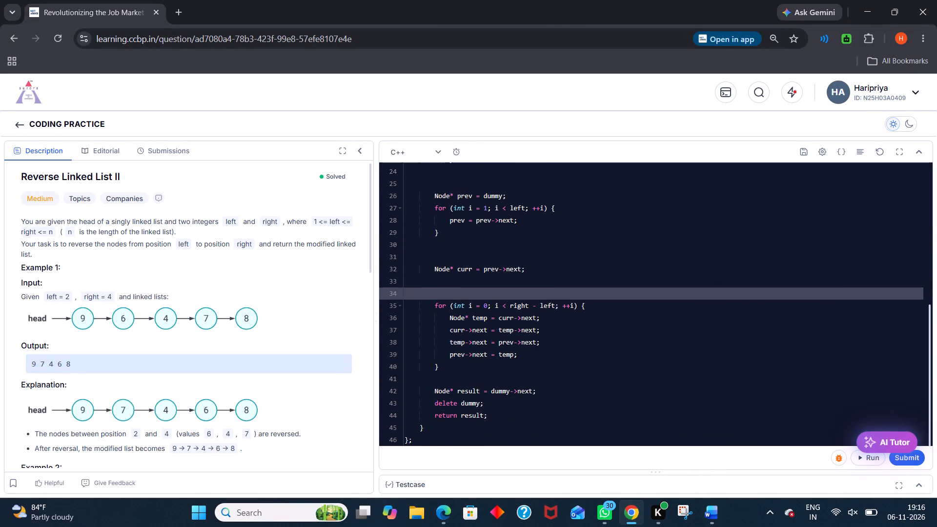
pyautogui.click(634, 425)
pyautogui.click(619, 437)
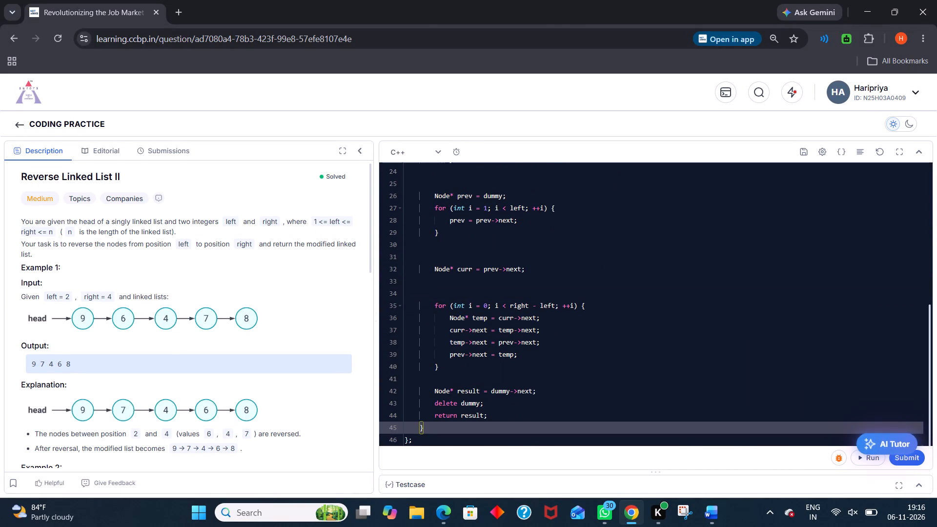
pyautogui.press('Print')
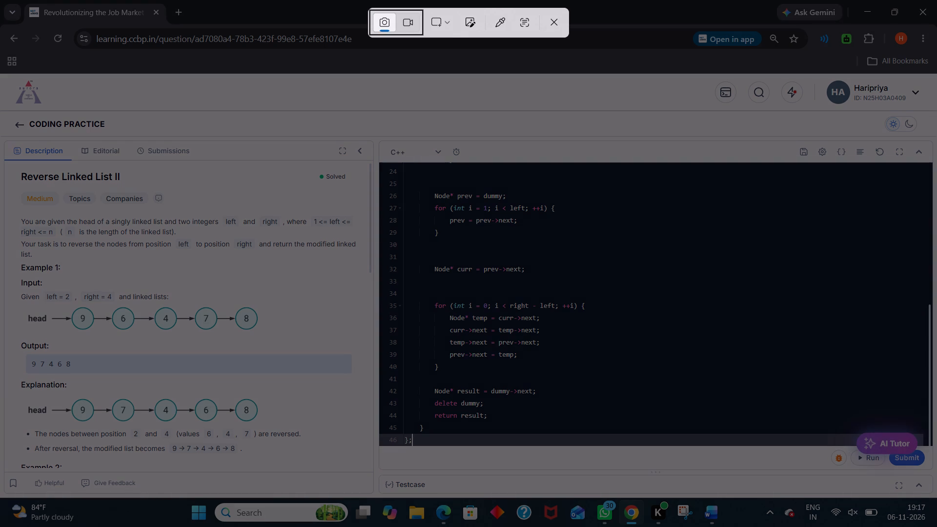
pyautogui.click(448, 30)
pyautogui.click(460, 66)
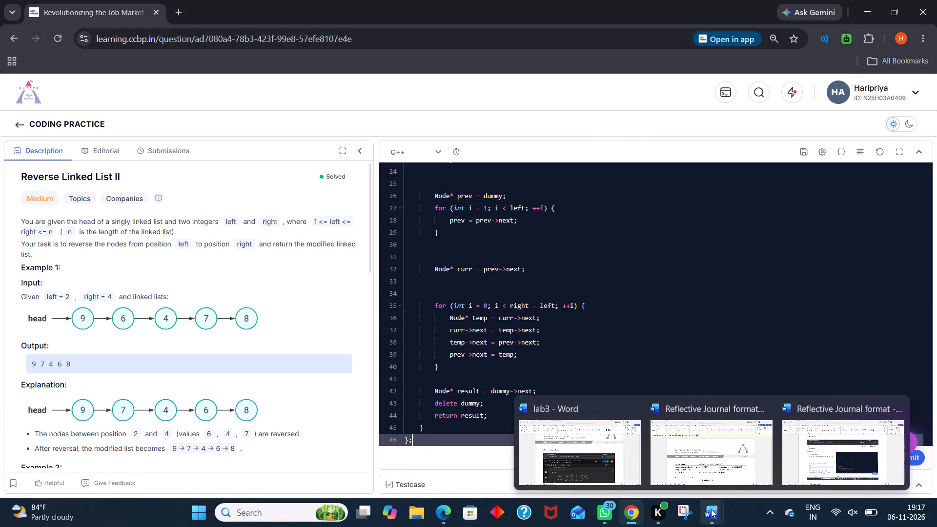
# Paste the new capture into the Word report below the first Question 2 screenshot.
pyautogui.click(828, 463)
pyautogui.hotkey('ctrl', 'v')
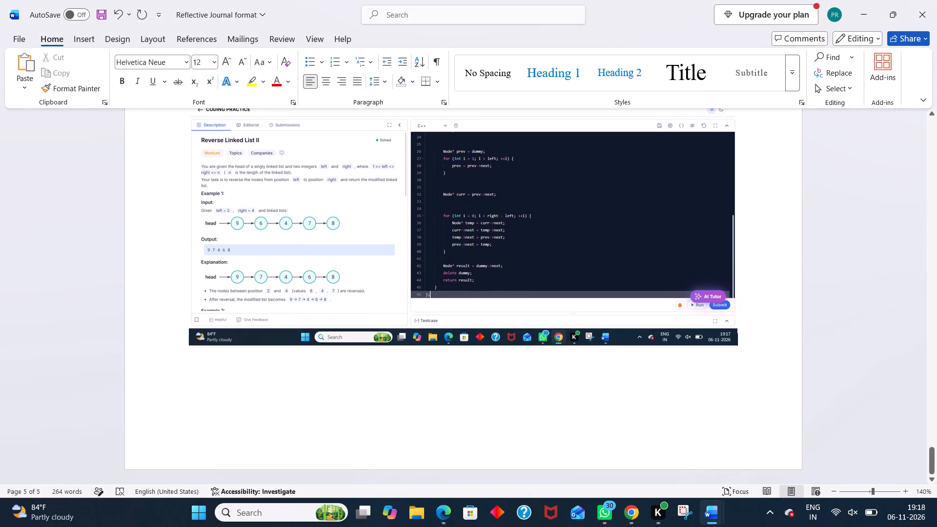
pyautogui.press('Return')
pyautogui.press('Return')
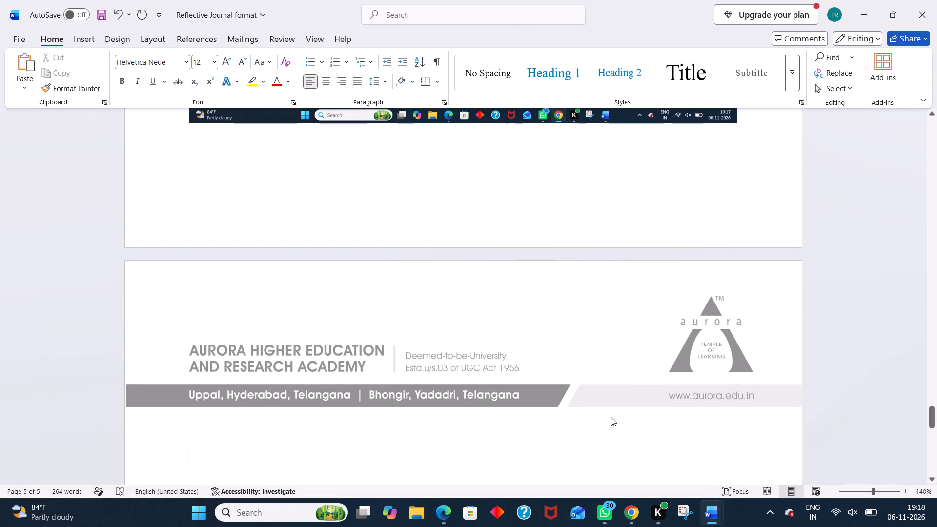
pyautogui.hotkey('ctrl', 'v')
# Strip the LaTeX brackets and \boxed{} markup from the last line of the pasted derivation, leaving only S(n)=O(1).
pyautogui.scroll(-1, 521, 405)
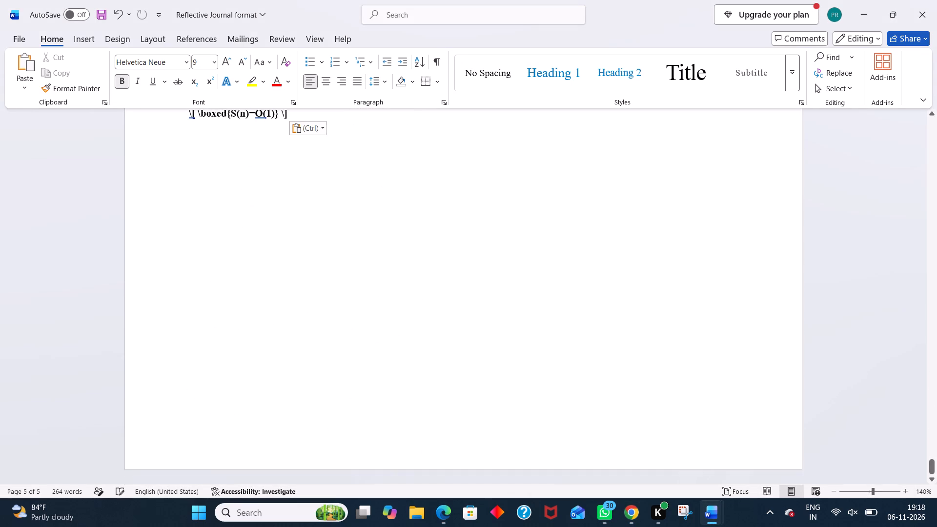
pyautogui.scroll(1, 521, 405)
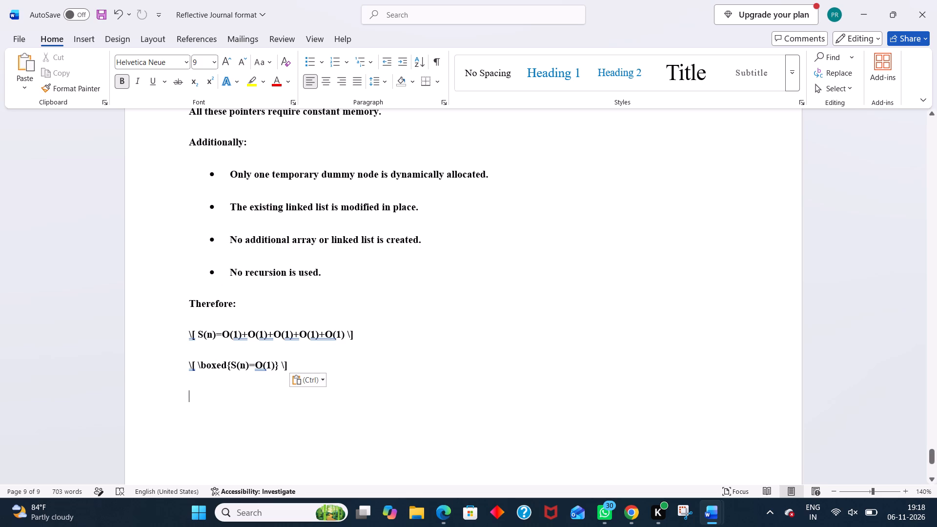
pyautogui.click(308, 360)
pyautogui.press('BackSpace')
pyautogui.press('BackSpace')
pyautogui.press('BackSpace')
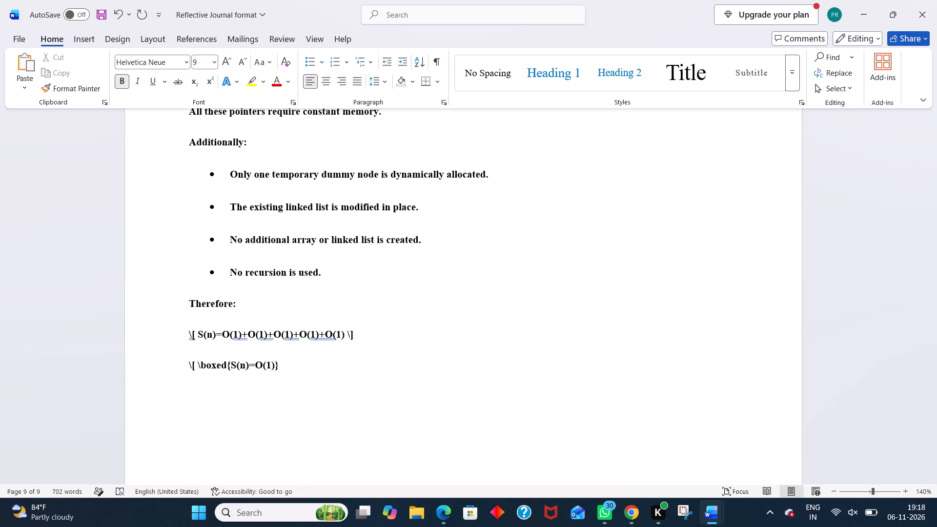
pyautogui.press('BackSpace')
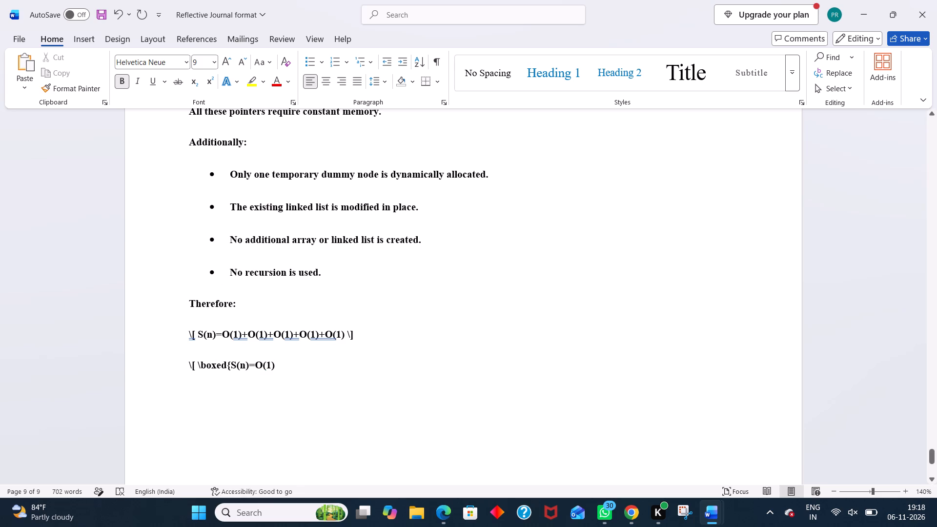
pyautogui.click(229, 362)
pyautogui.press('BackSpace')
pyautogui.press('BackSpace')
pyautogui.press('BackSpace')
pyautogui.press('BackSpace')
pyautogui.press('BackSpace')
pyautogui.press('BackSpace')
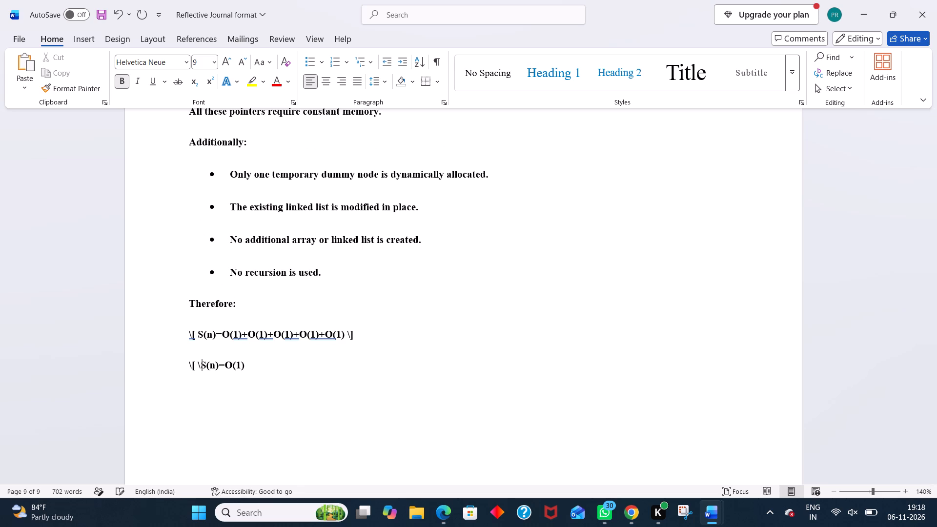
pyautogui.press('BackSpace')
pyautogui.press('BackSpace')
pyautogui.press('BackSpace')
pyautogui.press('BackSpace')
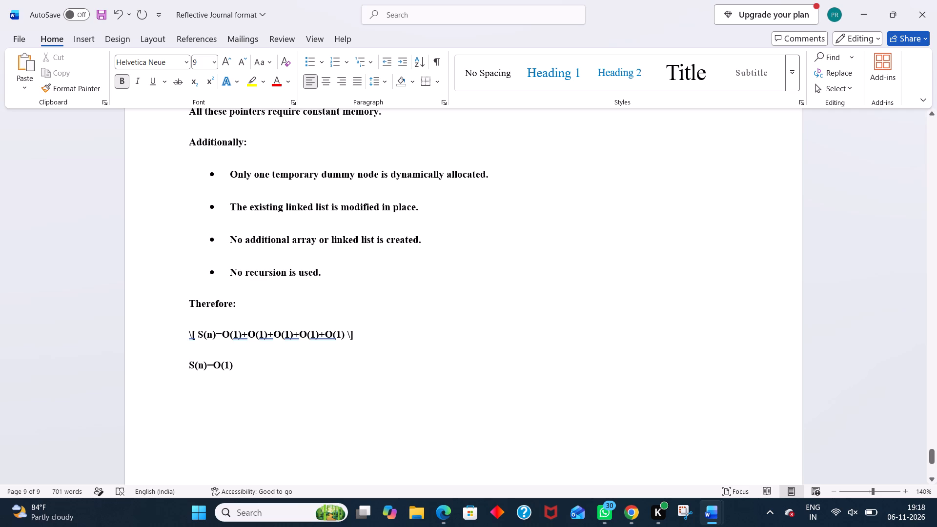
# Remove the \[ and \] delimiters around the S(n)=O(1)+O(1)+O(1)+O(1)+O(1) sum.
pyautogui.click(198, 331)
pyautogui.press('BackSpace')
pyautogui.press('BackSpace')
pyautogui.click(198, 331)
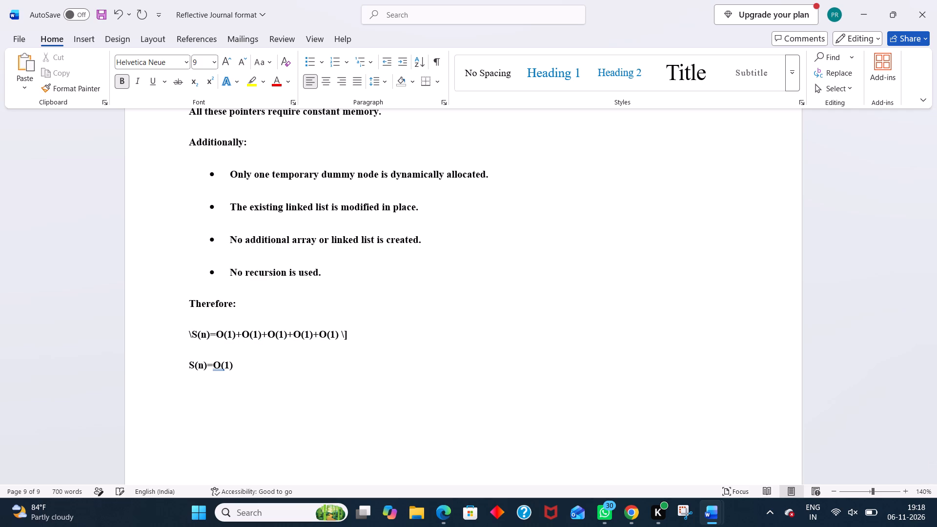
pyautogui.press('BackSpace')
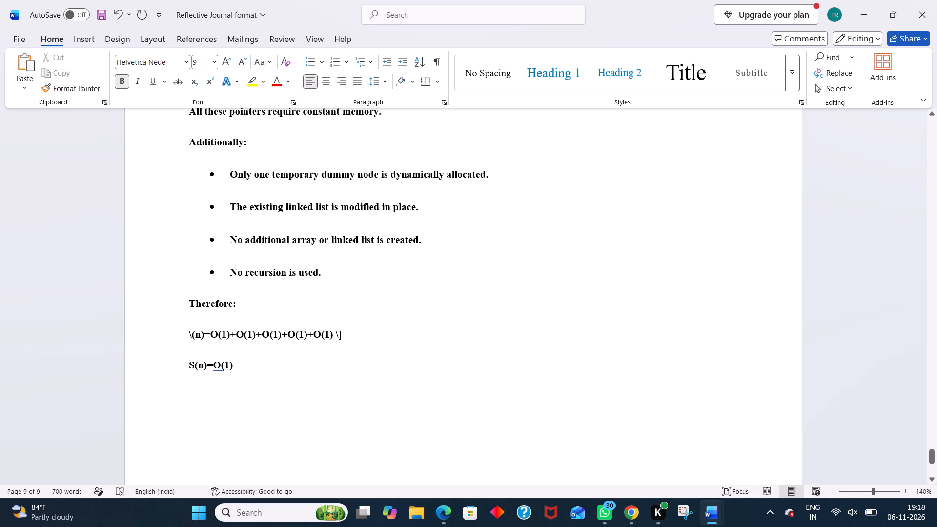
pyautogui.hotkey('ctrl', 'z')
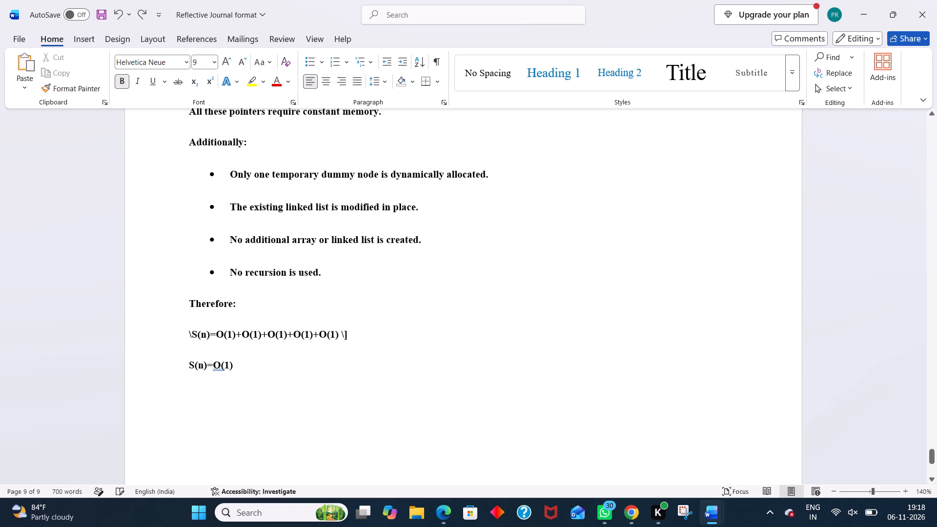
pyautogui.press('Left')
pyautogui.press('BackSpace')
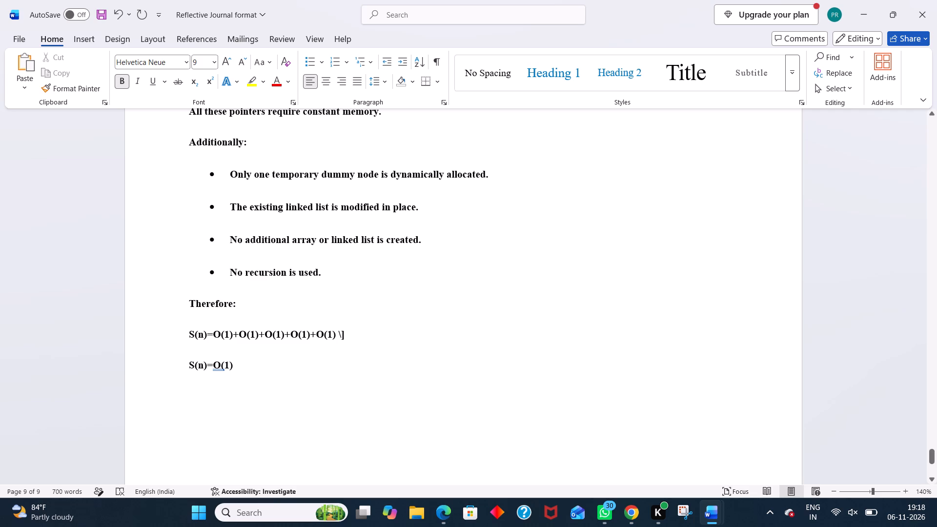
pyautogui.click(376, 328)
pyautogui.press('BackSpace')
pyautogui.press('BackSpace')
# Strip the LaTeX brackets and \boxed{} markup from the formula under "Since right cannot exceed n:", leaving only T(n)=O(n).
pyautogui.scroll(2, 376, 328)
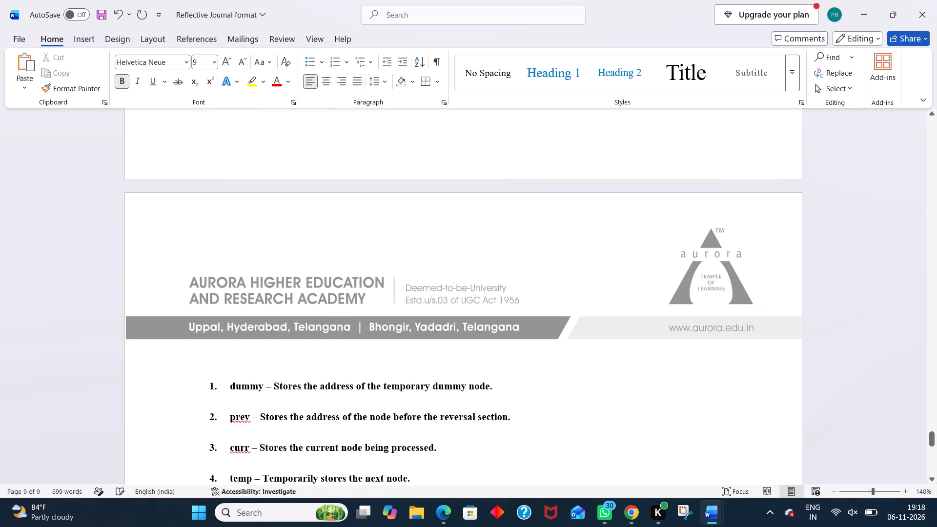
pyautogui.scroll(1, 376, 328)
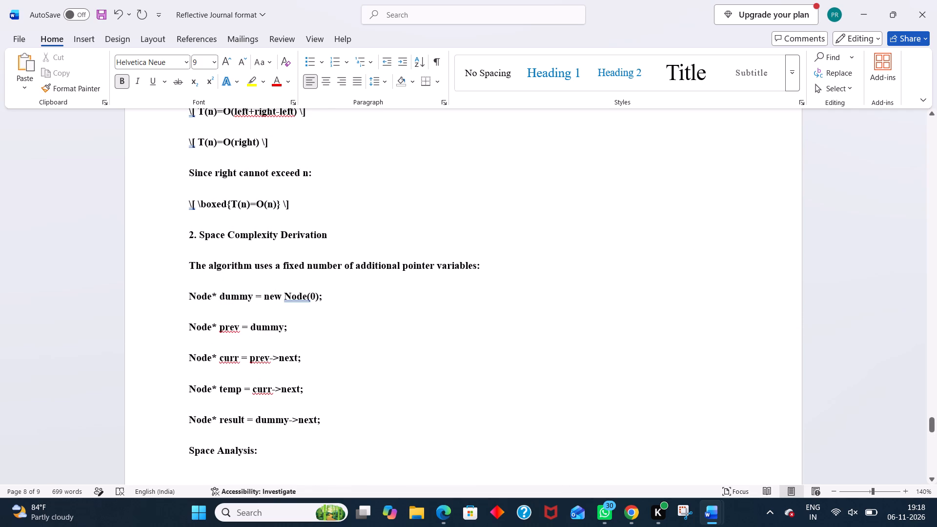
pyautogui.click(303, 218)
pyautogui.press('BackSpace')
pyautogui.press('BackSpace')
pyautogui.press('BackSpace')
pyautogui.press('BackSpace')
pyautogui.click(230, 202)
pyautogui.press('BackSpace')
pyautogui.press('BackSpace')
pyautogui.press('BackSpace')
pyautogui.press('BackSpace')
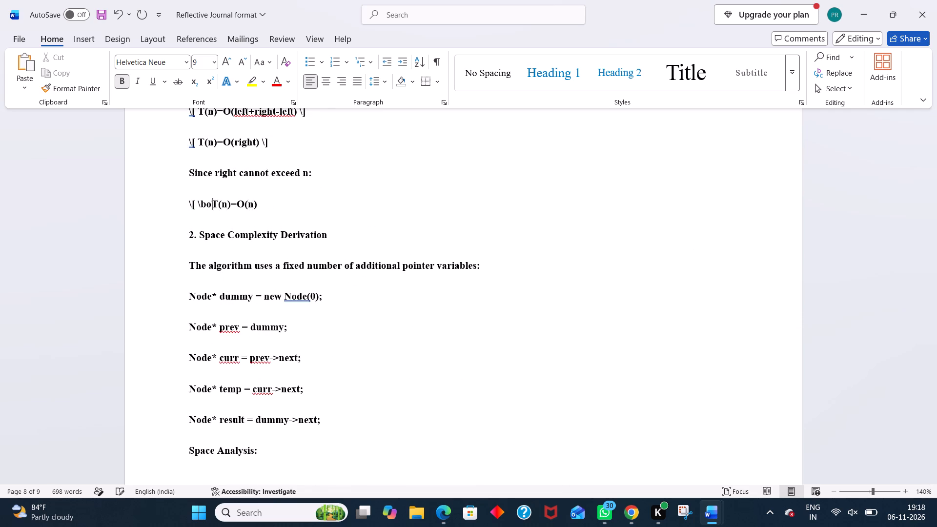
pyautogui.press('BackSpace')
pyautogui.press('BackSpace')
pyautogui.press('BackSpace')
pyautogui.press('BackSpace')
pyautogui.press('BackSpace')
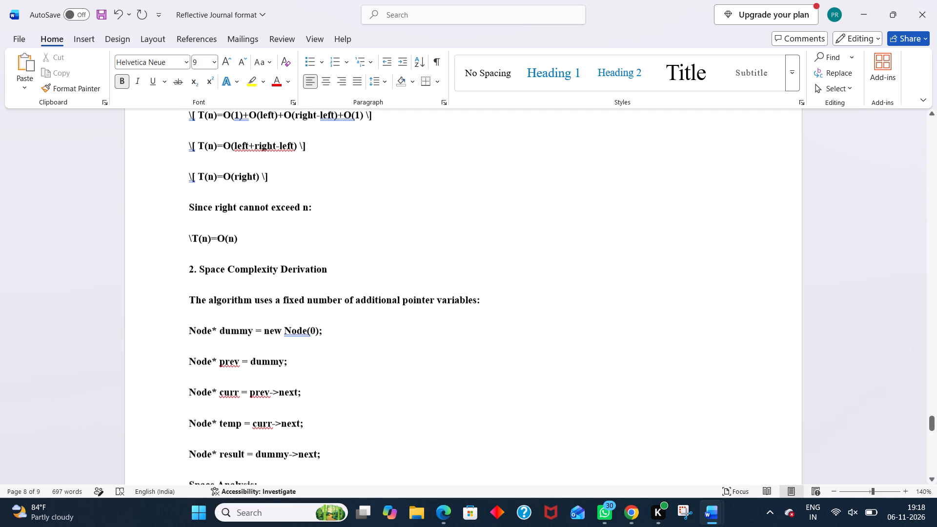
pyautogui.press('Delete')
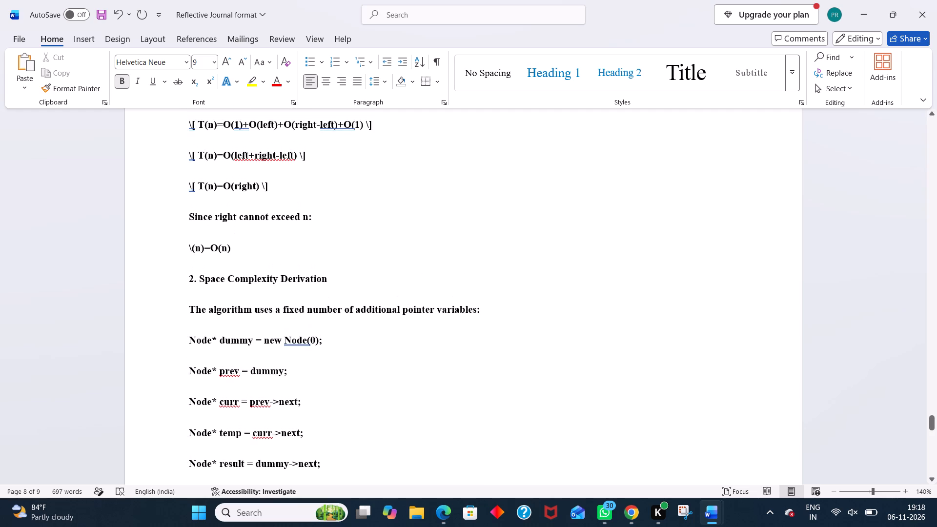
pyautogui.hotkey('ctrl', 'z')
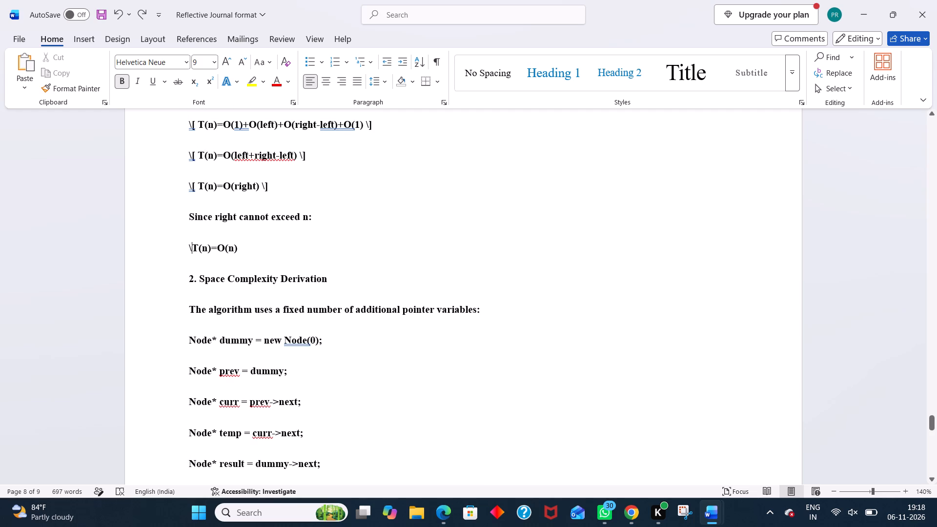
pyautogui.press('BackSpace')
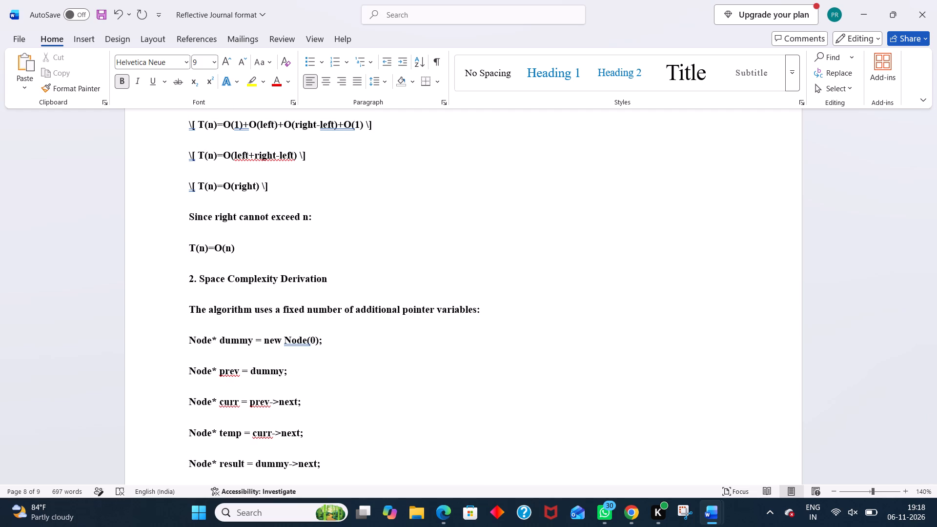
# Remove the \[ and \] delimiters around T(n)=O(right) in the Step 6 total time complexity.
pyautogui.click(290, 181)
pyautogui.press('BackSpace')
pyautogui.press('BackSpace')
pyautogui.click(195, 182)
pyautogui.press('BackSpace')
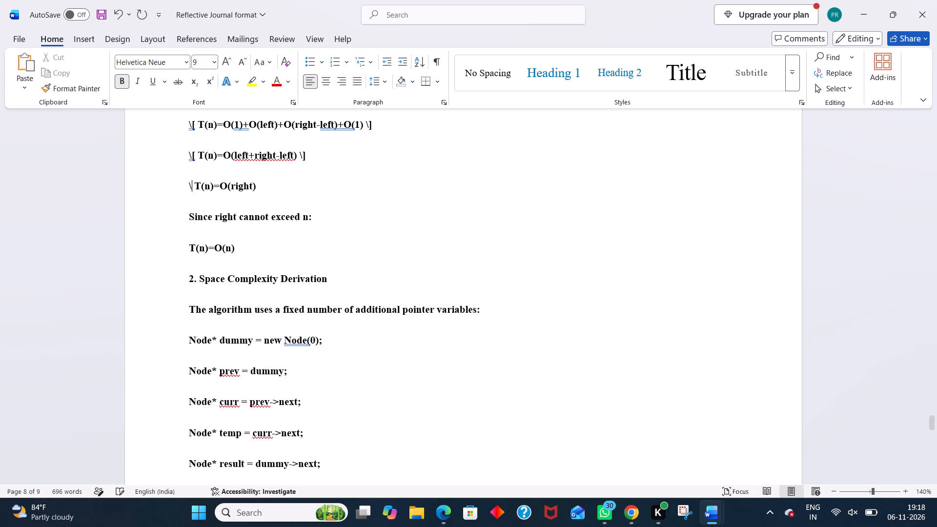
pyautogui.press('BackSpace')
# Remove the \[ and \] delimiters around T(n)=O(left+right-left) in Step 6.
pyautogui.click(326, 144)
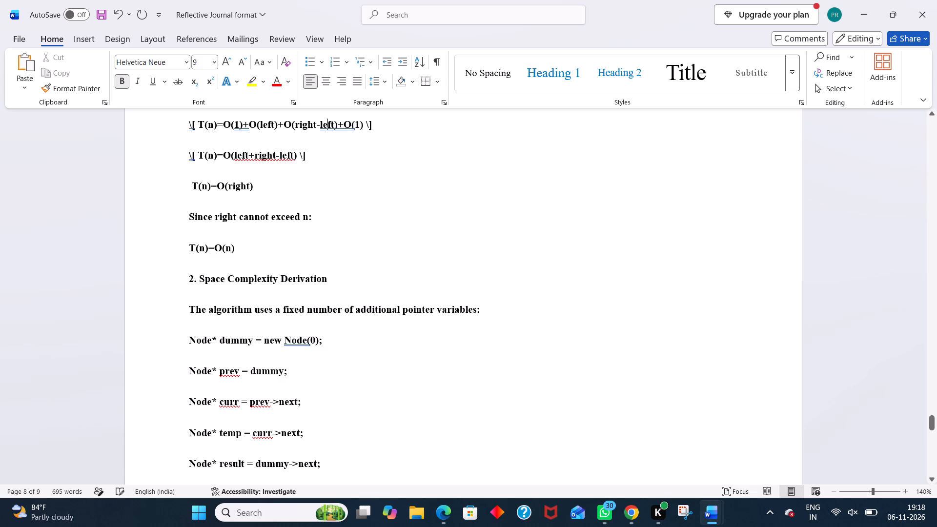
pyautogui.click(310, 154)
pyautogui.press('BackSpace')
pyautogui.press('BackSpace')
pyautogui.click(197, 150)
pyautogui.press('BackSpace')
pyautogui.press('BackSpace')
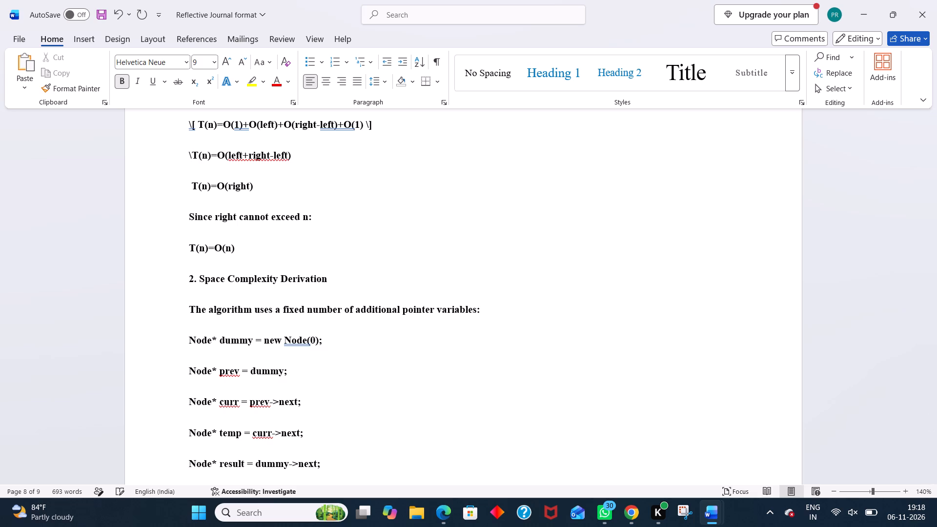
pyautogui.press('BackSpace')
# Remove the \[ and \] delimiters around T(n)=O(1)+O(left)+O(right-left)+O(1) under "Combining all operations:".
pyautogui.scroll(1, 265, 186)
pyautogui.click(382, 282)
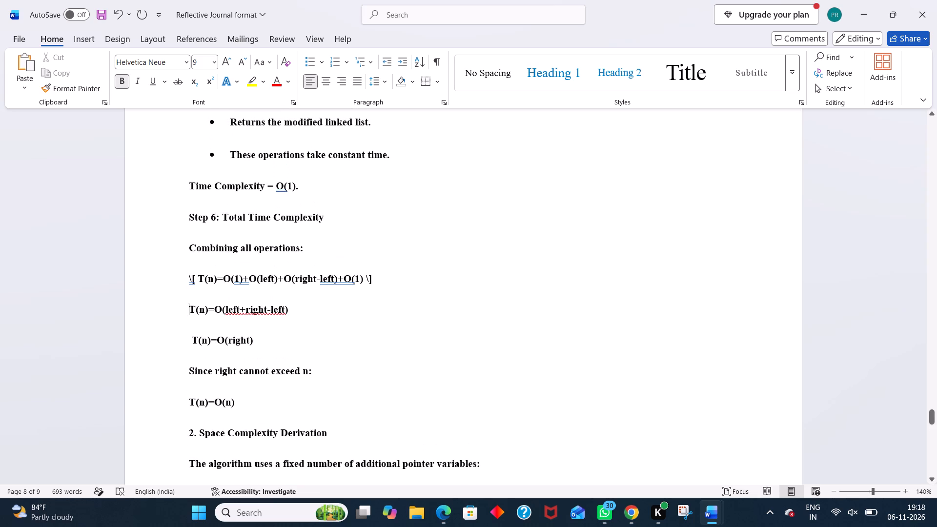
pyautogui.press('BackSpace')
pyautogui.press('BackSpace')
pyautogui.press('BackSpace')
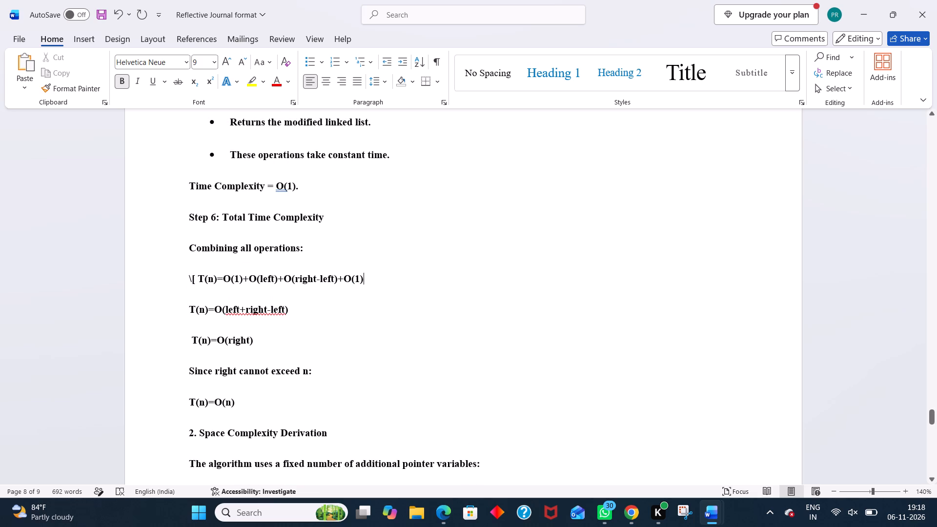
pyautogui.click(194, 277)
pyautogui.press('BackSpace')
pyautogui.press('BackSpace')
# Remove the \[ and \] delimiters from both T_2(n) formulas just above the Step 5 heading.
pyautogui.scroll(1, 302, 261)
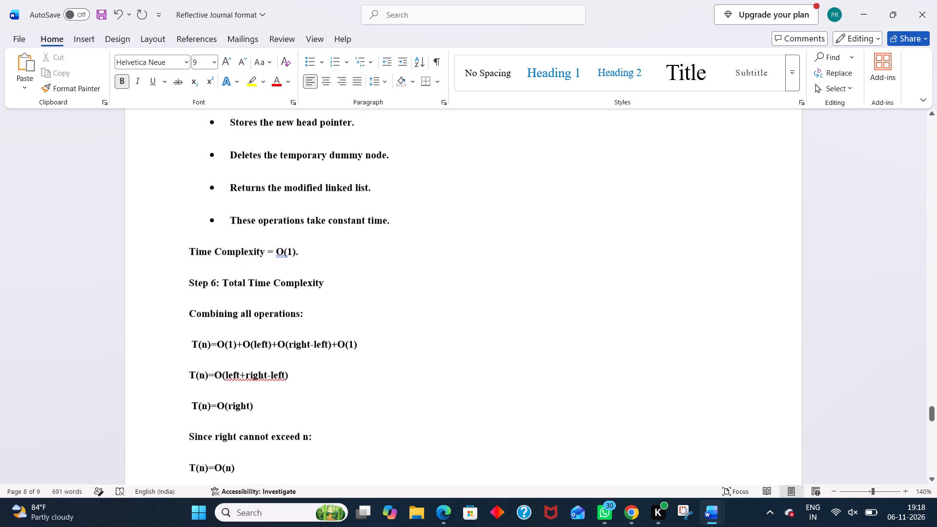
pyautogui.scroll(2, 302, 261)
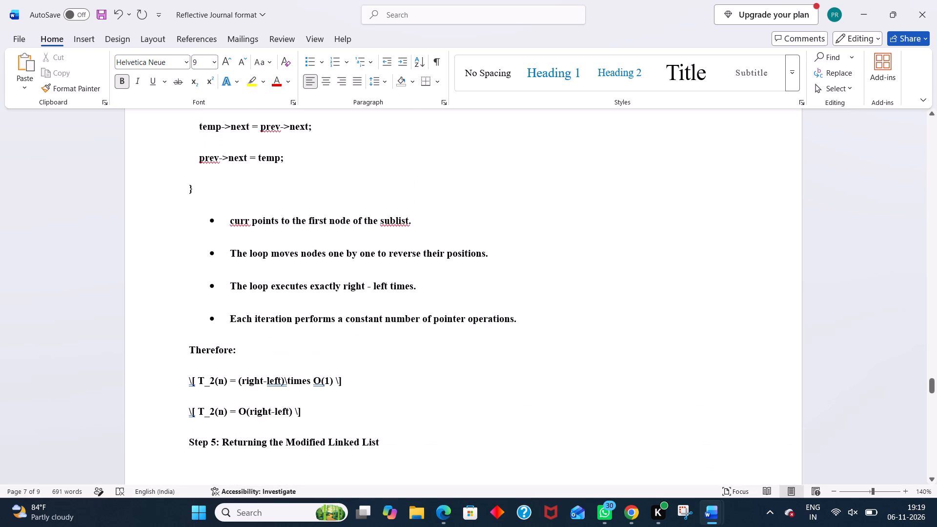
pyautogui.click(350, 379)
pyautogui.press('BackSpace')
pyautogui.press('BackSpace')
pyautogui.click(315, 406)
pyautogui.press('BackSpace')
pyautogui.press('BackSpace')
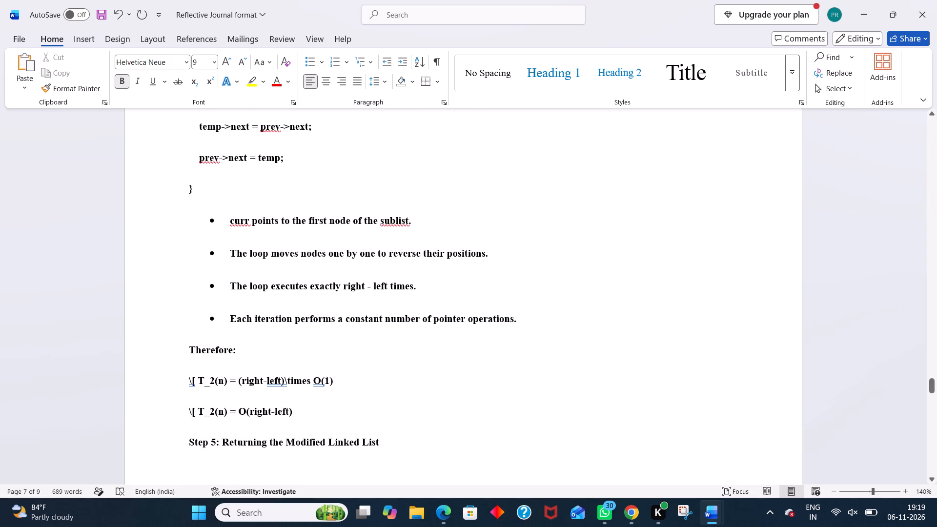
pyautogui.click(196, 409)
pyautogui.press('BackSpace')
pyautogui.press('BackSpace')
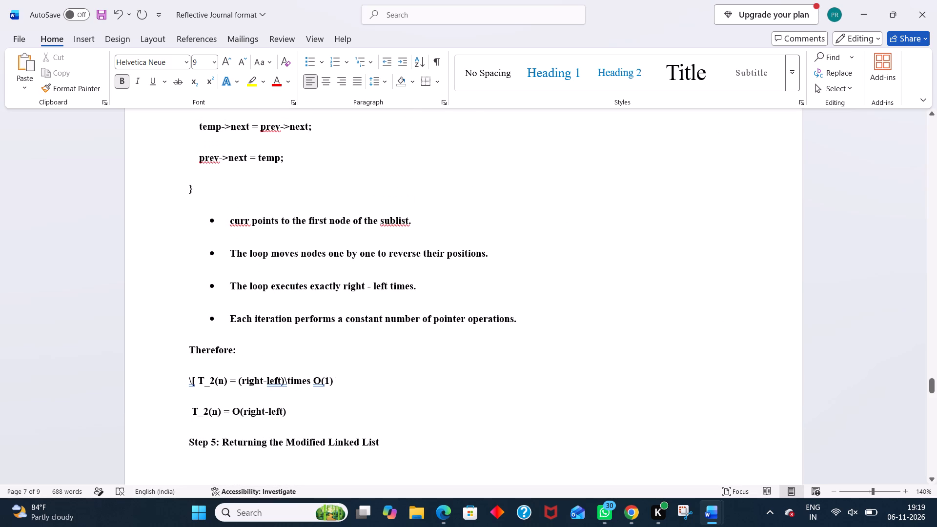
pyautogui.click(196, 382)
pyautogui.press('BackSpace')
pyautogui.press('BackSpace')
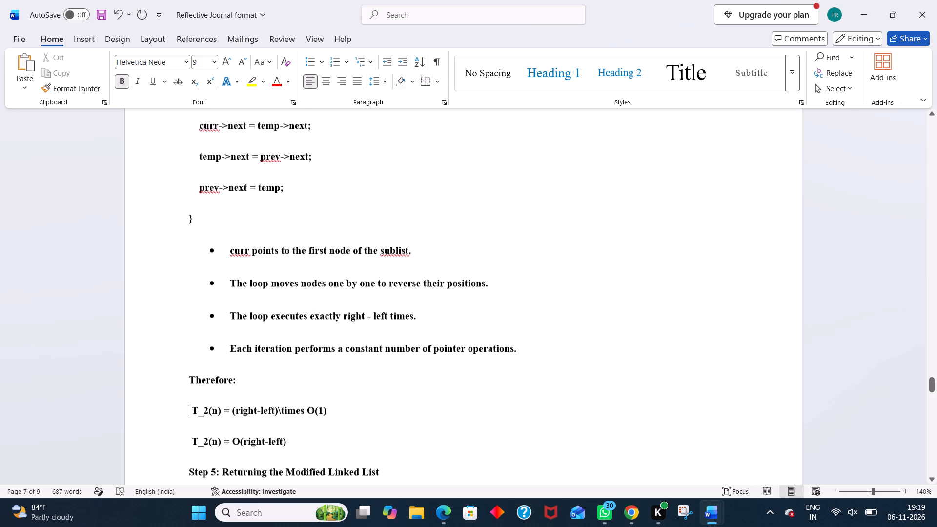
# Remove the \[ and \] delimiters from both T_1(n) formulas just above the Step 4 heading.
pyautogui.scroll(2, 313, 303)
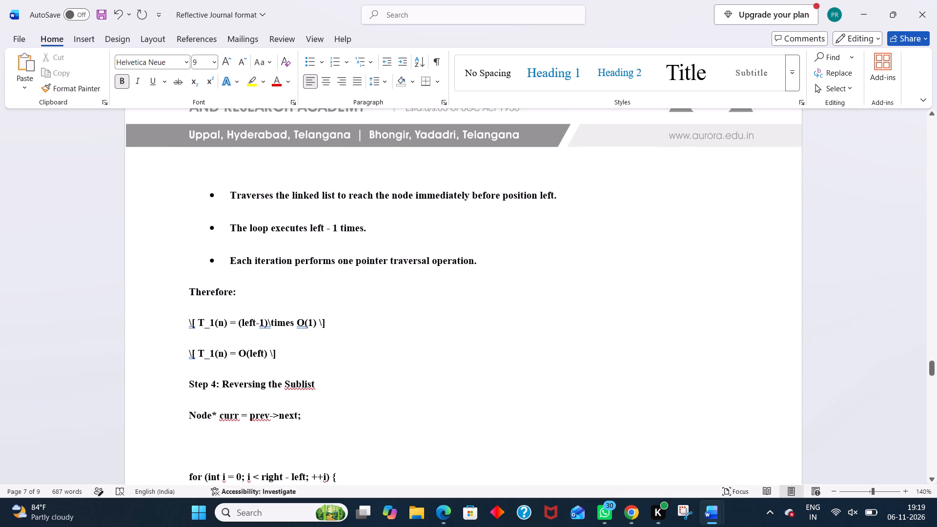
pyautogui.click(196, 324)
pyautogui.press('BackSpace')
pyautogui.press('BackSpace')
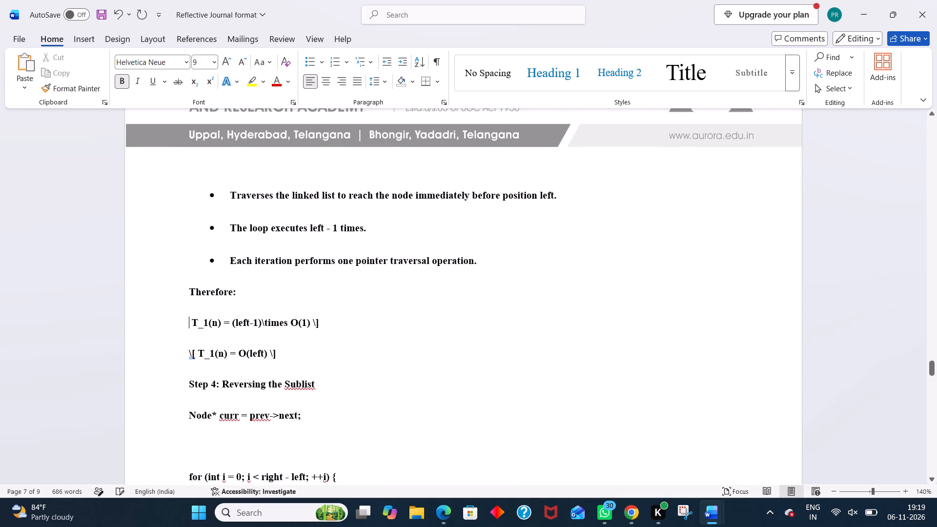
pyautogui.click(326, 317)
pyautogui.press('BackSpace')
pyautogui.press('BackSpace')
pyautogui.click(288, 349)
pyautogui.press('BackSpace')
pyautogui.press('BackSpace')
pyautogui.click(196, 353)
pyautogui.press('BackSpace')
pyautogui.press('BackSpace')
# Check the beginning of the Question 2 time complexity derivation for leftover LaTeX delimiters.
pyautogui.scroll(2, 277, 306)
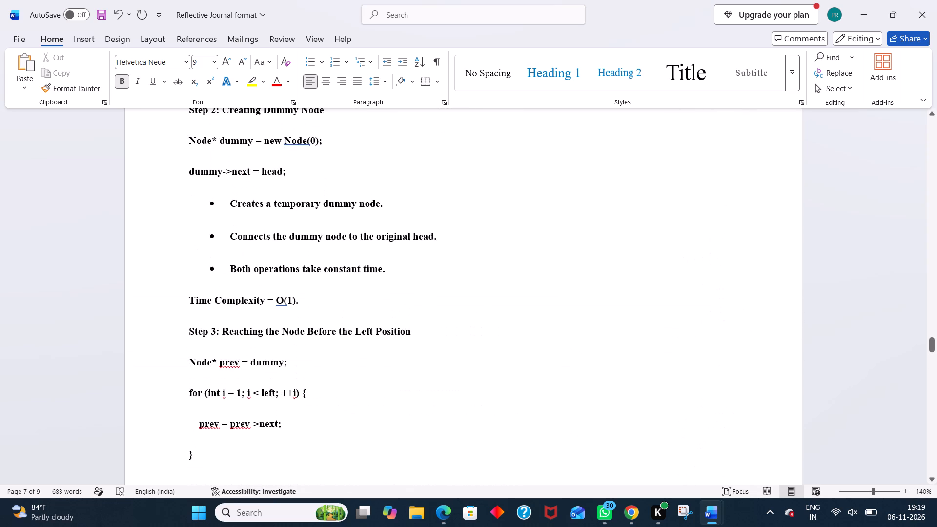
pyautogui.scroll(1, 302, 390)
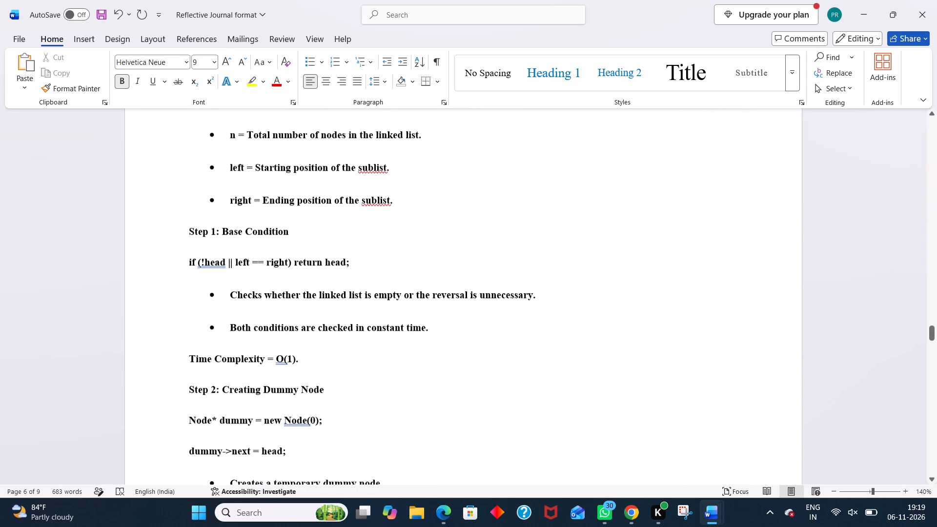
pyautogui.scroll(2, 302, 390)
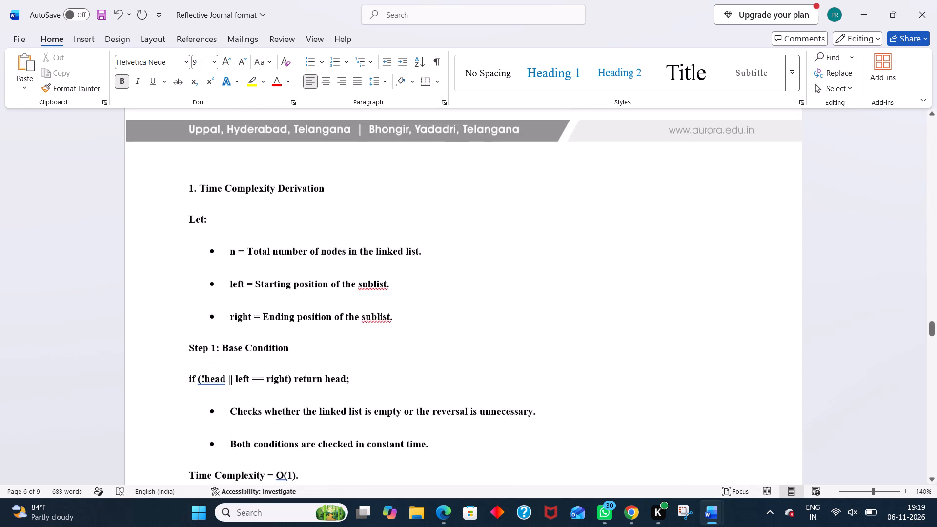
pyautogui.scroll(1, 302, 390)
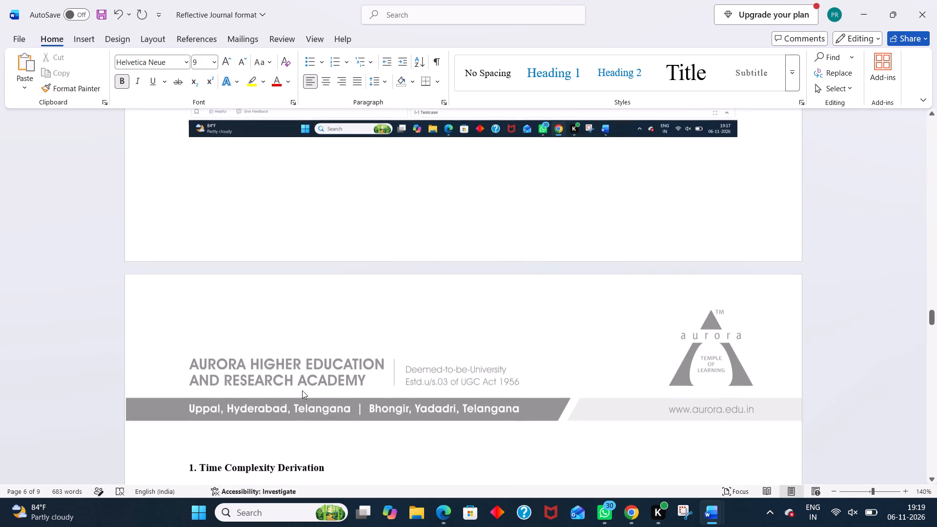
pyautogui.scroll(2, 302, 390)
pyautogui.scroll(-15, 302, 390)
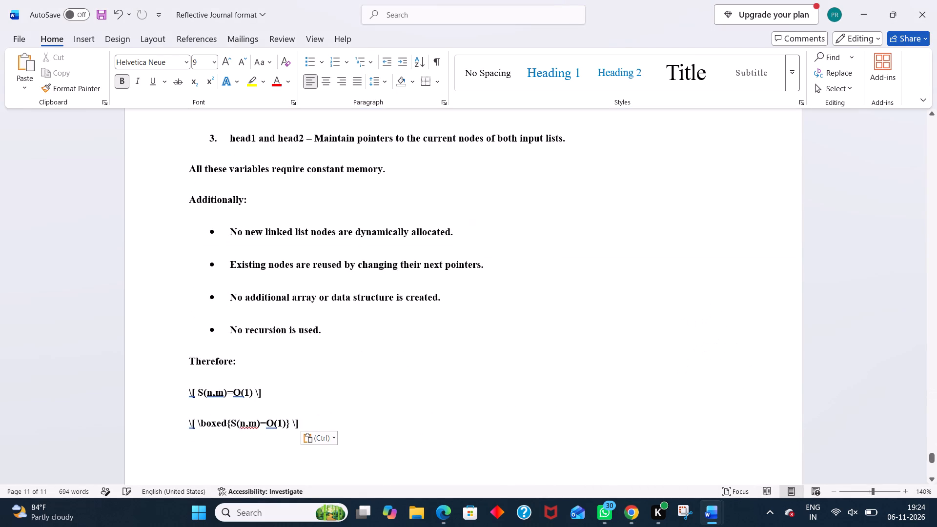
# Strip the LaTeX brackets and \boxed markup from the last line of the space derivation, leaving S(n,m)=O(1).
pyautogui.click(329, 422)
pyautogui.press('BackSpace')
pyautogui.press('BackSpace')
pyautogui.press('BackSpace')
pyautogui.press('BackSpace')
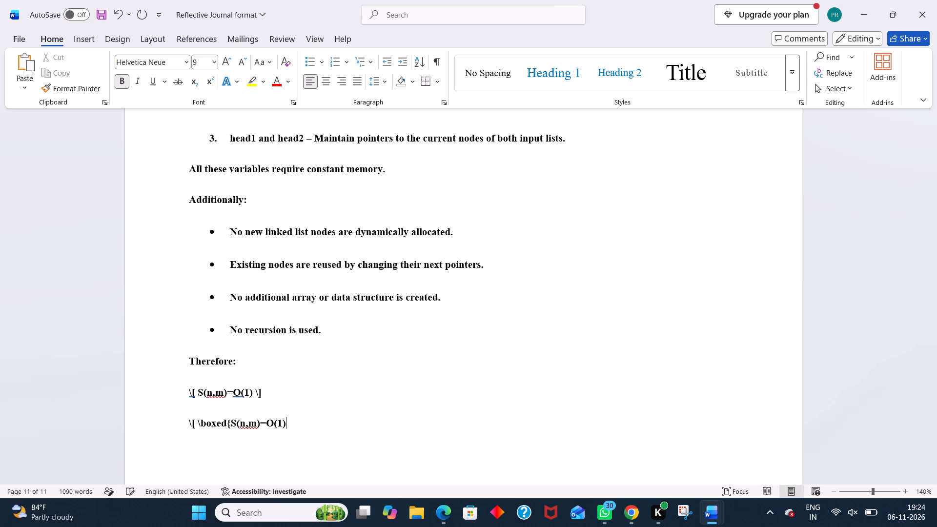
pyautogui.click(229, 421)
pyautogui.press('BackSpace')
pyautogui.press('BackSpace')
pyautogui.press('BackSpace')
pyautogui.press('BackSpace')
pyautogui.press('BackSpace')
pyautogui.press('BackSpace')
pyautogui.press('BackSpace')
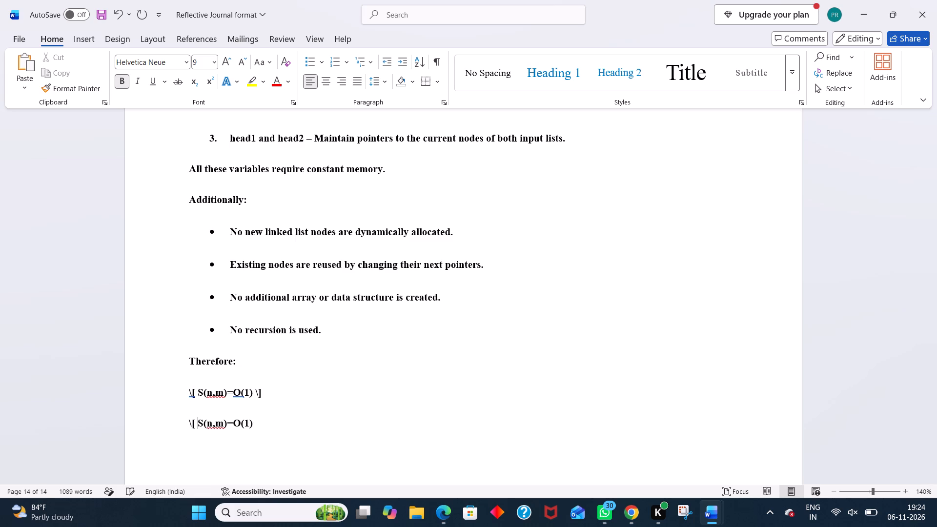
pyautogui.press('BackSpace')
pyautogui.press('BackSpace')
pyautogui.press('BackSpace')
# Remove the LaTeX brackets around the first S(n,m)=O(1) line under "Therefore:" in the space derivation.
pyautogui.click(276, 386)
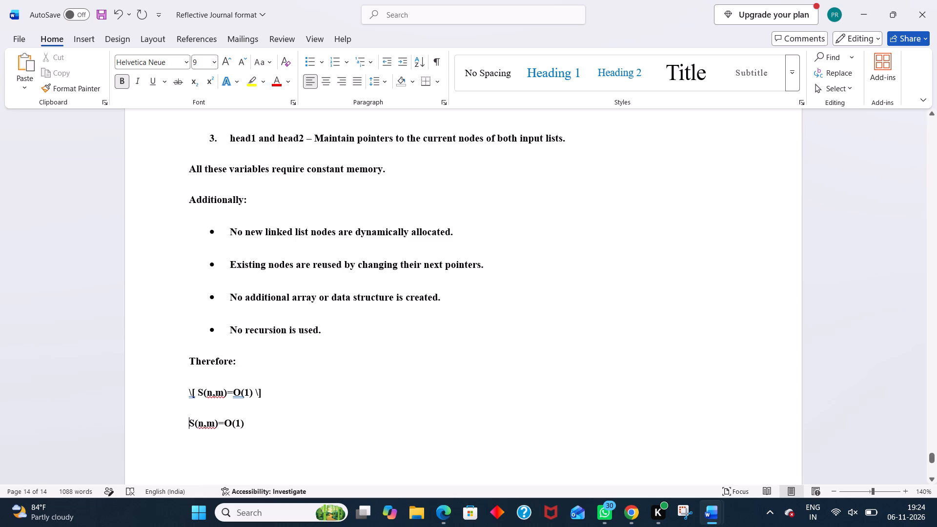
pyautogui.press('BackSpace')
pyautogui.press('BackSpace')
pyautogui.press('BackSpace')
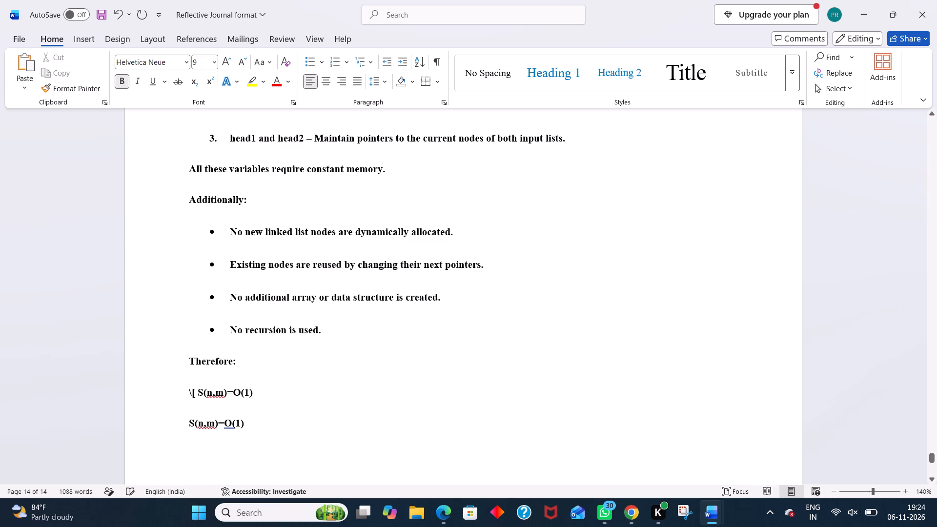
pyautogui.click(200, 392)
pyautogui.press('BackSpace')
pyautogui.press('BackSpace')
pyautogui.press('BackSpace')
# Strip the LaTeX brackets and \boxed markup from the formula just above "2. Space Complexity Derivation", leaving T(n,m)=O(n+m).
pyautogui.scroll(2, 292, 362)
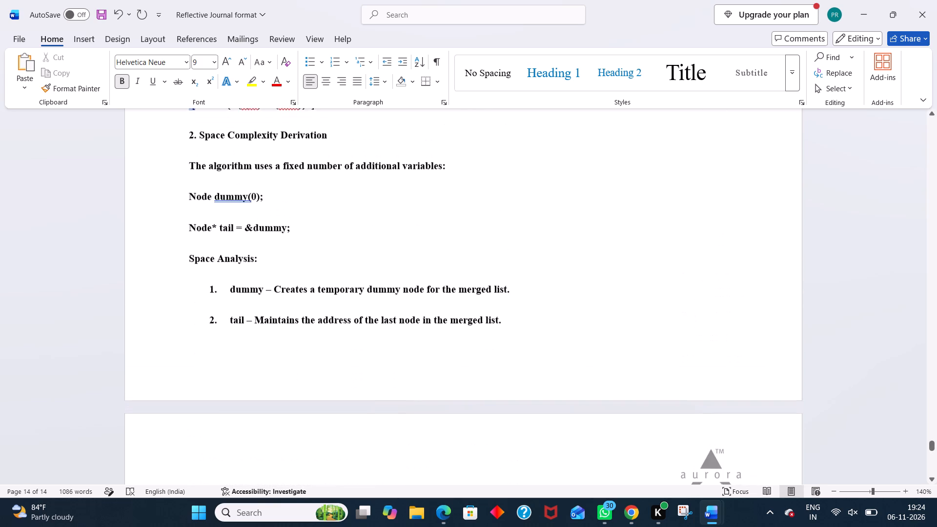
pyautogui.scroll(-2, 292, 362)
pyautogui.scroll(3, 292, 362)
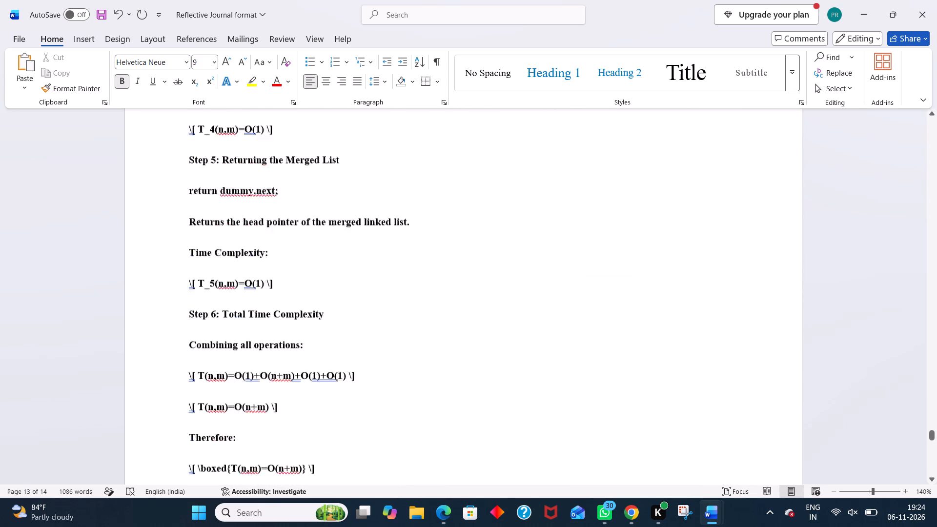
pyautogui.scroll(1, 292, 362)
pyautogui.scroll(-1, 292, 362)
pyautogui.scroll(-1, 321, 324)
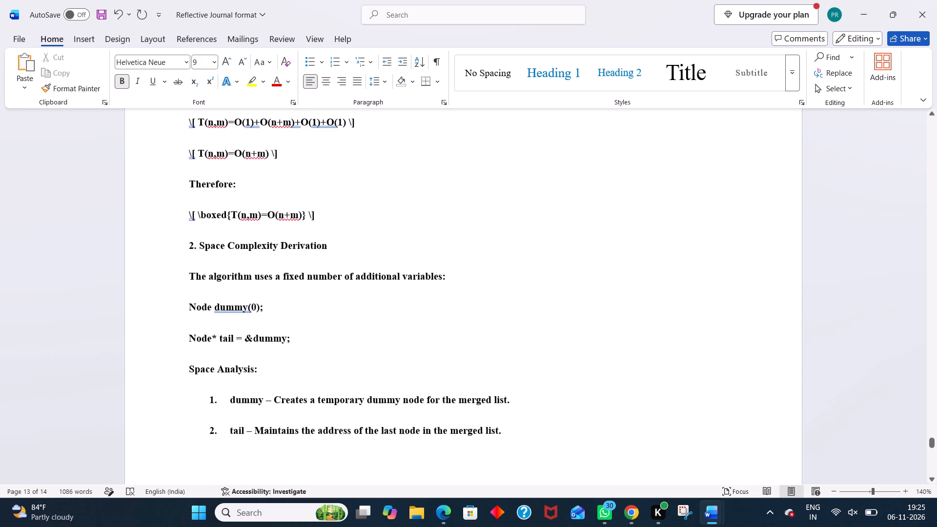
pyautogui.click(325, 230)
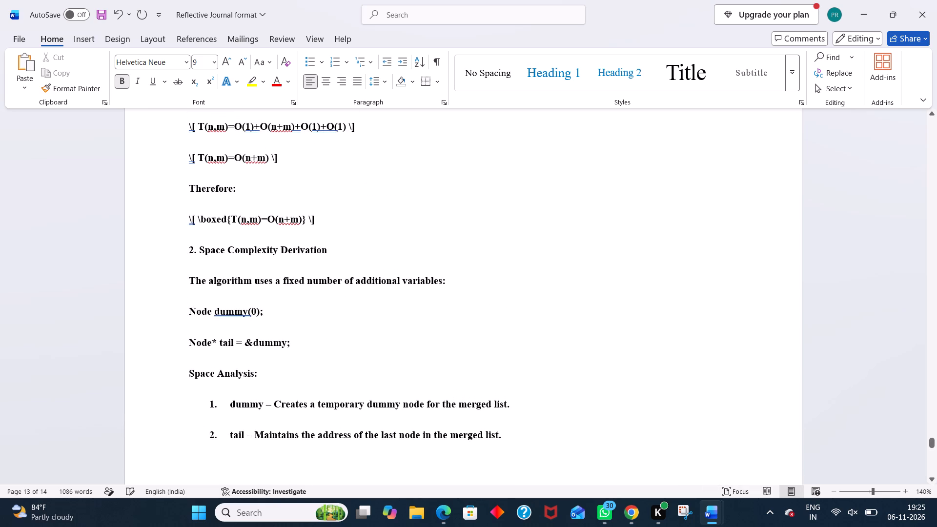
pyautogui.press('BackSpace')
pyautogui.press('BackSpace')
pyautogui.press('BackSpace')
pyautogui.press('BackSpace')
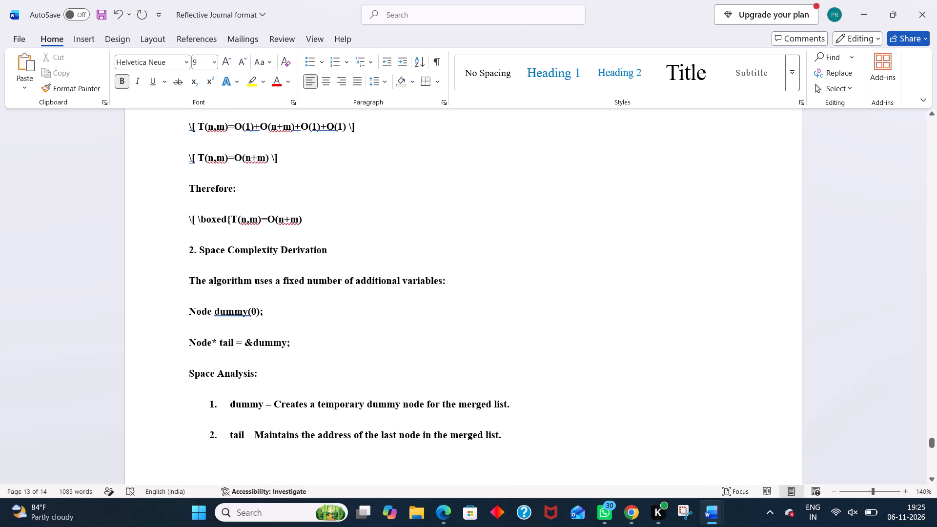
pyautogui.click(230, 217)
pyautogui.press('BackSpace')
pyautogui.press('BackSpace')
pyautogui.press('BackSpace')
pyautogui.press('BackSpace')
pyautogui.press('BackSpace')
pyautogui.press('BackSpace')
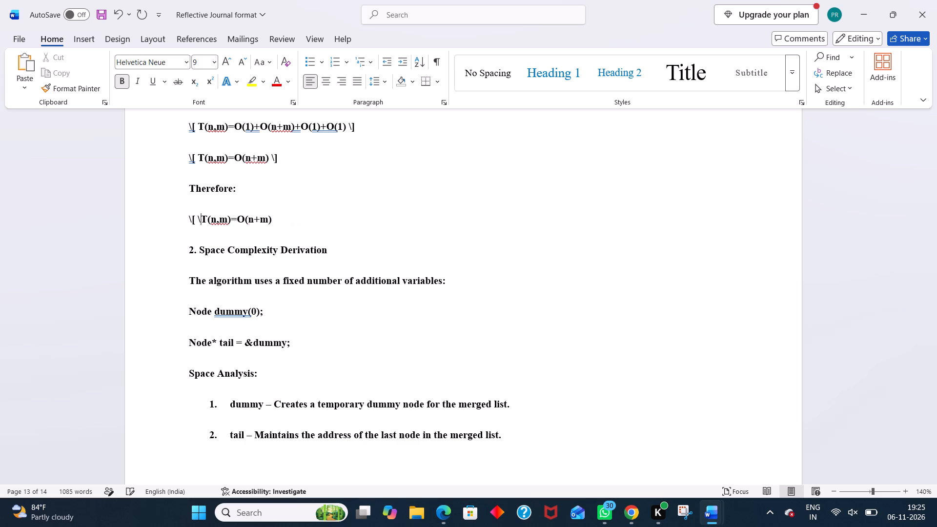
pyautogui.press('BackSpace')
pyautogui.press('BackSpace')
pyautogui.press('BackSpace')
pyautogui.press('BackSpace')
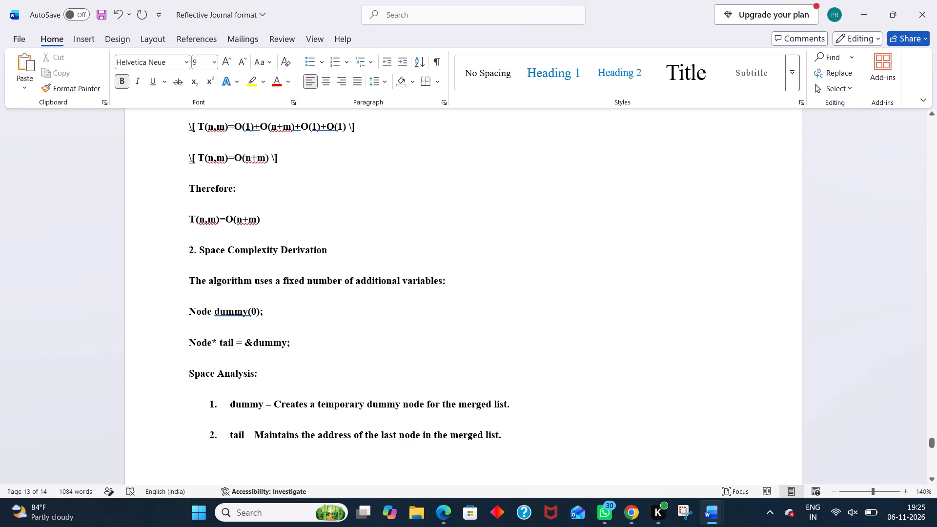
# Remove the LaTeX brackets from both formulas under "Combining all operations:" in Step 6, leaving T(n,m)=O(n+m) and T(n,m)=O(1)+O(n+m)+O(1)+O(1).
pyautogui.scroll(1, 280, 220)
pyautogui.click(289, 222)
pyautogui.press('BackSpace')
pyautogui.press('BackSpace')
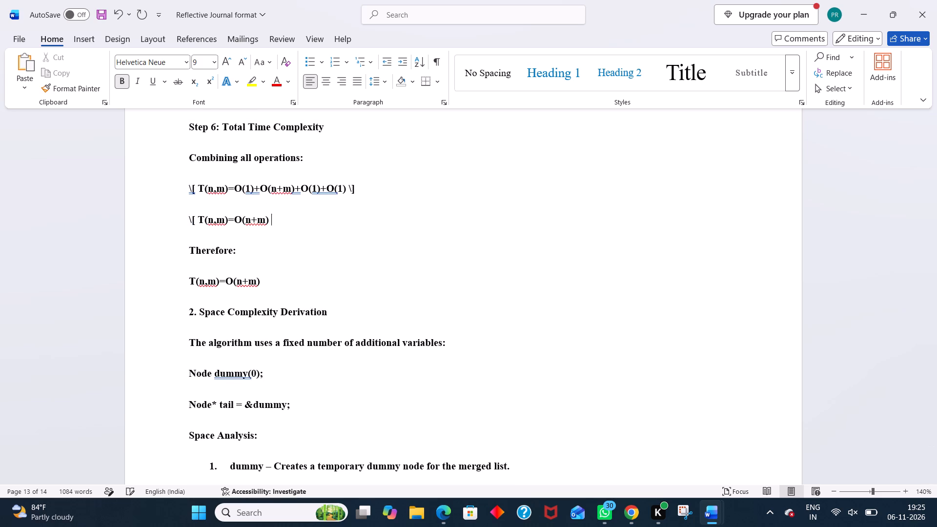
pyautogui.click(196, 221)
pyautogui.press('BackSpace')
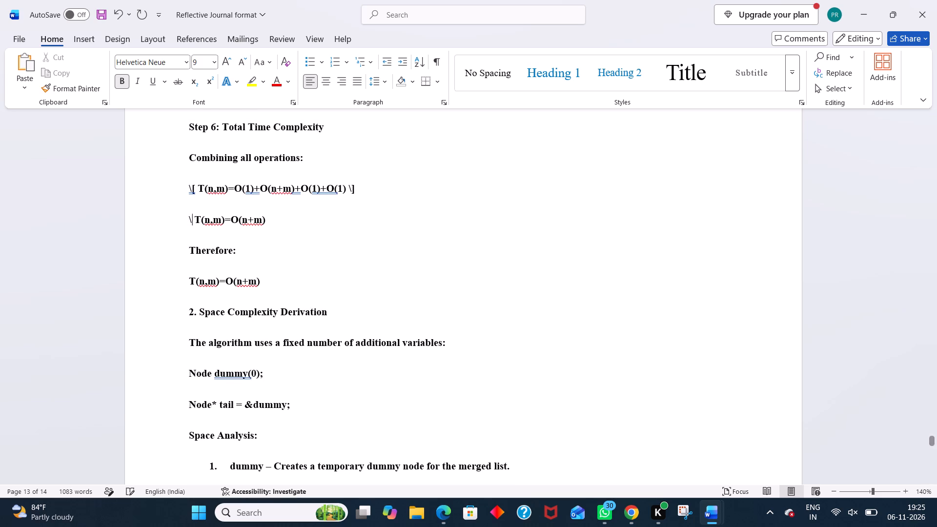
pyautogui.press('BackSpace')
pyautogui.click(359, 183)
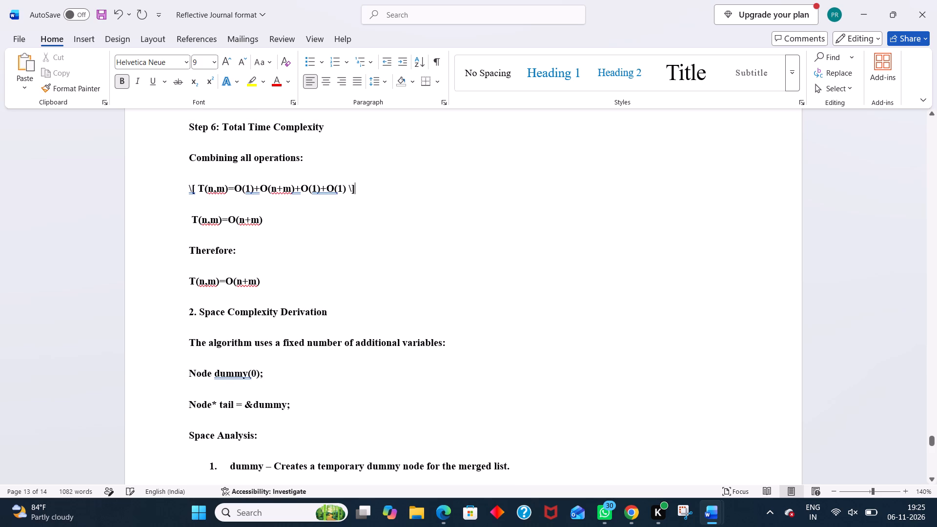
pyautogui.press('BackSpace')
pyautogui.press('BackSpace')
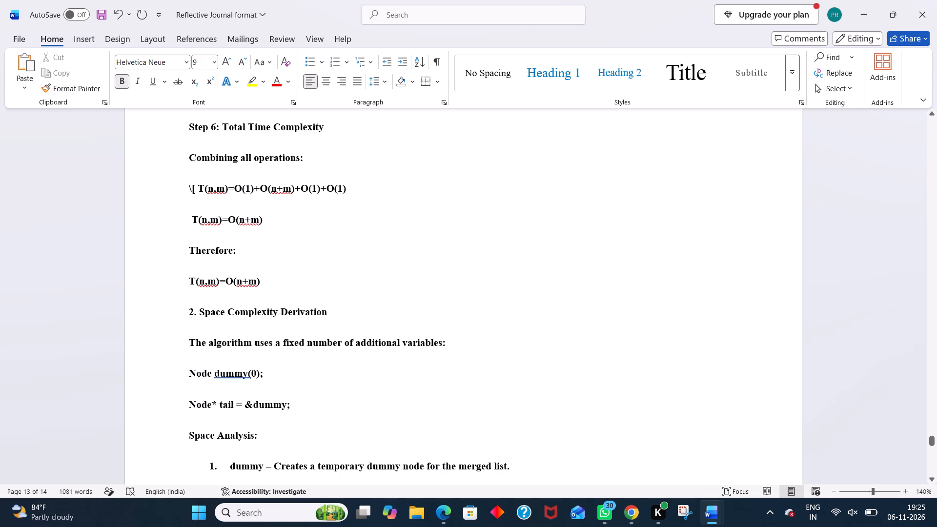
pyautogui.click(196, 192)
pyautogui.press('BackSpace')
pyautogui.press('BackSpace')
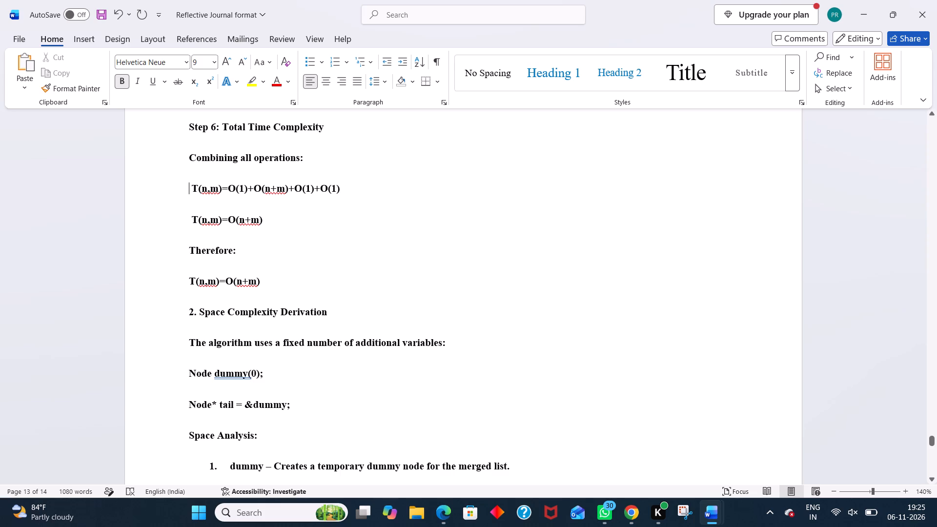
# Remove the LaTeX brackets from the Step 5 time complexity formula, leaving T_5(n,m)=O(1).
pyautogui.scroll(2, 281, 199)
pyautogui.click(278, 250)
pyautogui.press('BackSpace')
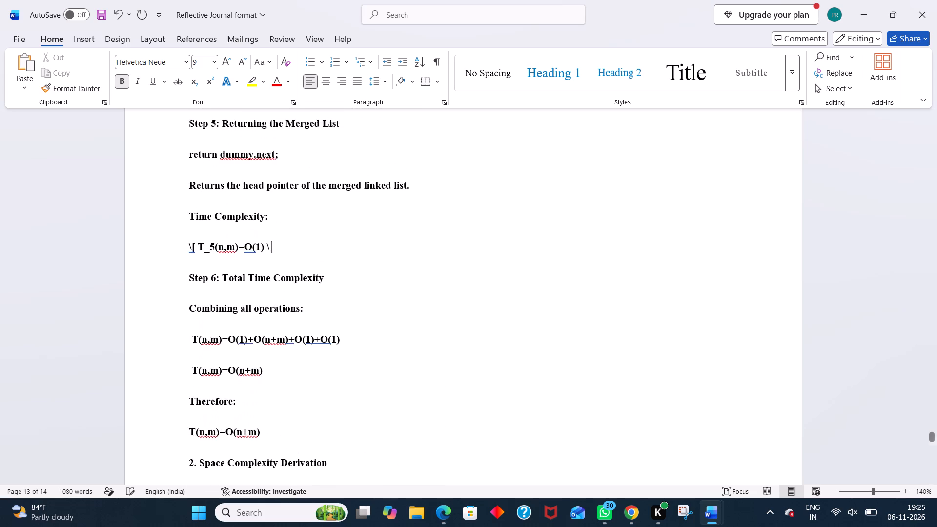
pyautogui.press('BackSpace')
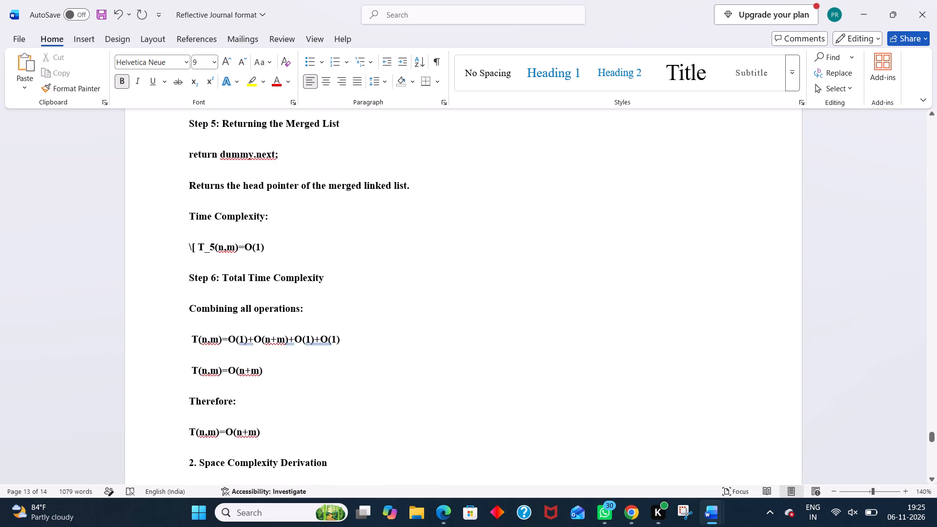
pyautogui.click(198, 245)
pyautogui.press('BackSpace')
pyautogui.press('BackSpace')
pyautogui.press('BackSpace')
# Remove the LaTeX brackets from the formula that ends Step 4, leaving T_4(n,m)=O(1).
pyautogui.scroll(2, 301, 222)
pyautogui.click(290, 214)
pyautogui.press('BackSpace')
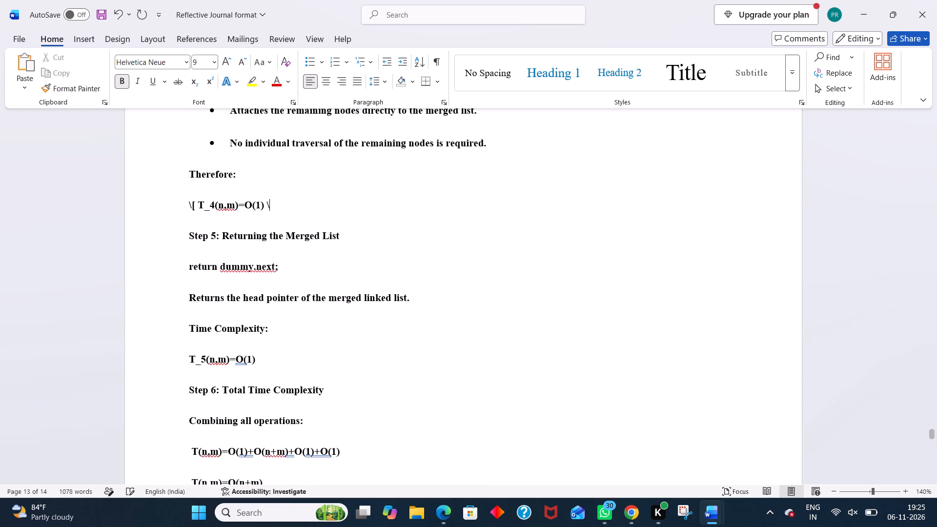
pyautogui.press('BackSpace')
pyautogui.click(196, 204)
pyautogui.press('BackSpace')
pyautogui.press('BackSpace')
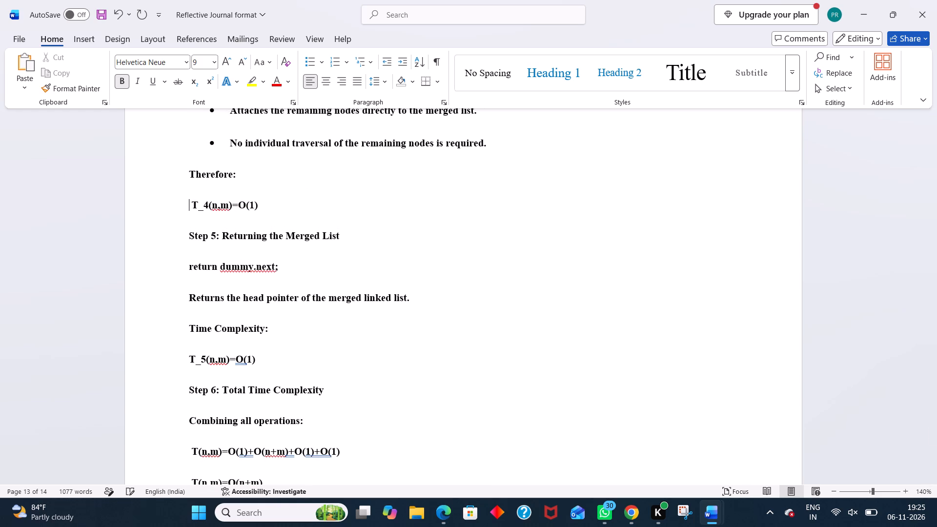
# Remove the LaTeX brackets from the Step 3 formula above "per iteration.", leaving T_3(n,m)=O(1).
pyautogui.scroll(4, 305, 184)
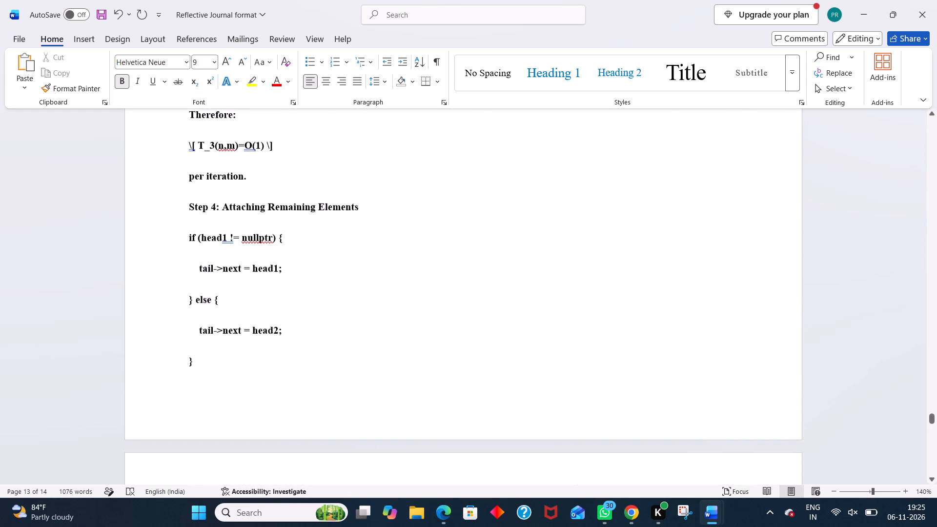
pyautogui.scroll(2, 305, 184)
pyautogui.click(288, 270)
pyautogui.press('BackSpace')
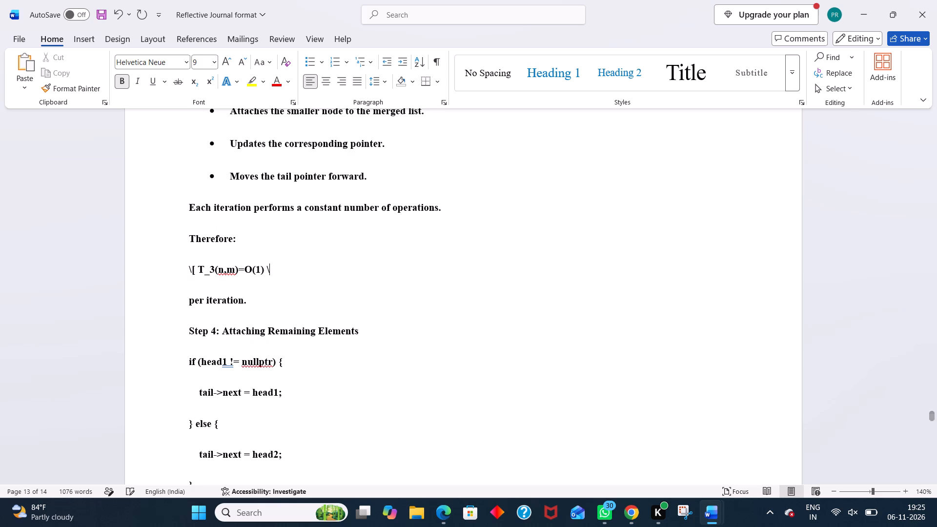
pyautogui.press('BackSpace')
pyautogui.click(197, 269)
pyautogui.press('BackSpace')
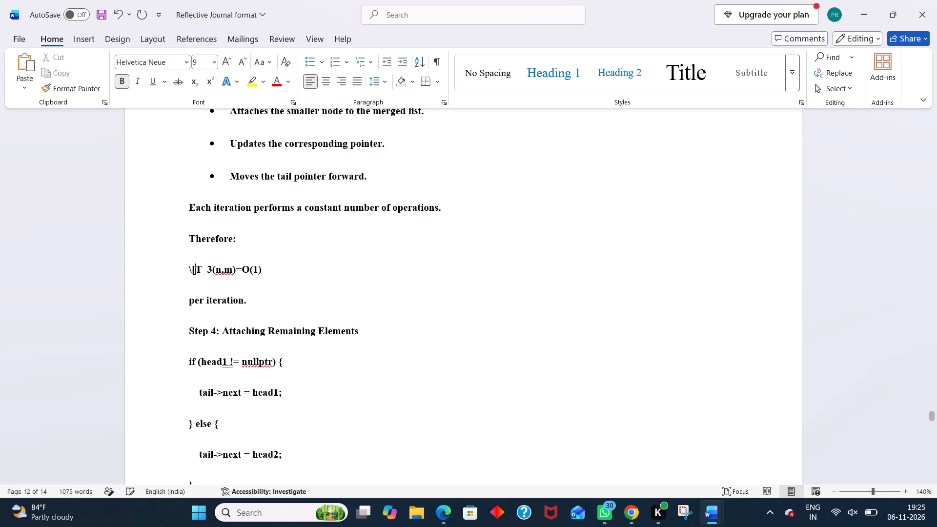
pyautogui.press('BackSpace')
pyautogui.press('BackSpace')
# Remove the LaTeX brackets from the last formula before Step 3, leaving T_2(n,m)=O(n+m).
pyautogui.scroll(2, 250, 239)
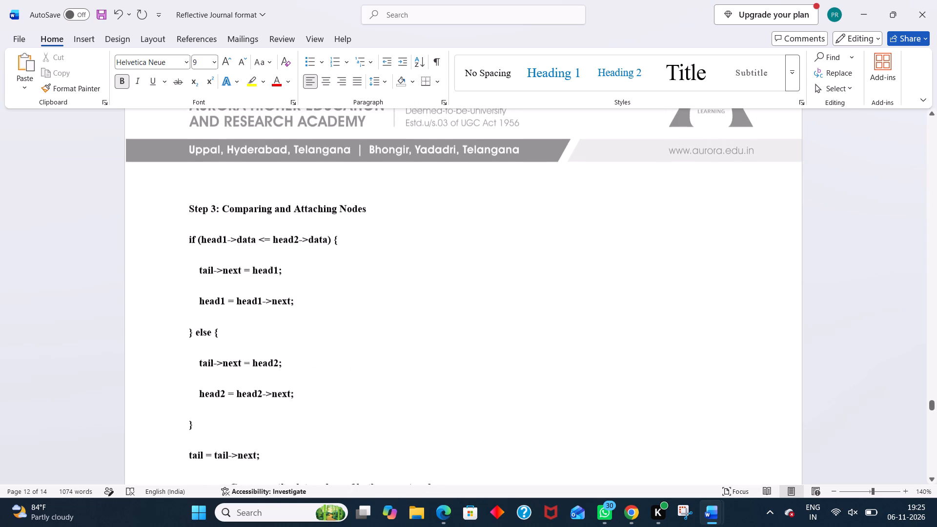
pyautogui.scroll(1, 250, 239)
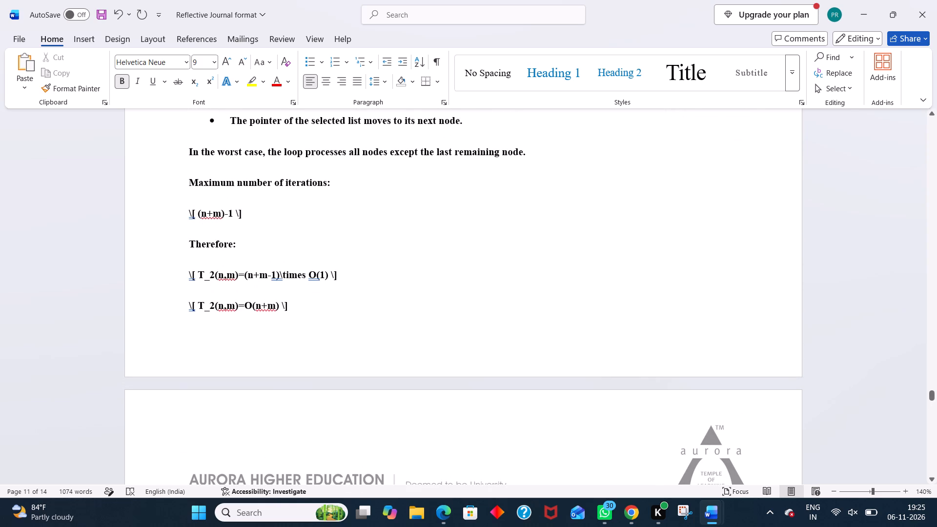
pyautogui.click(292, 305)
pyautogui.press('BackSpace')
pyautogui.press('BackSpace')
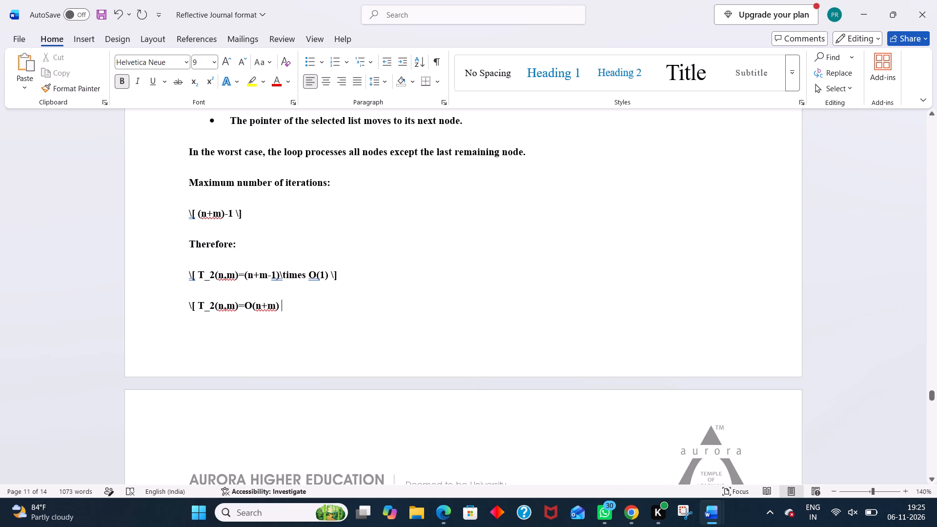
pyautogui.click(197, 308)
pyautogui.press('BackSpace')
pyautogui.press('BackSpace')
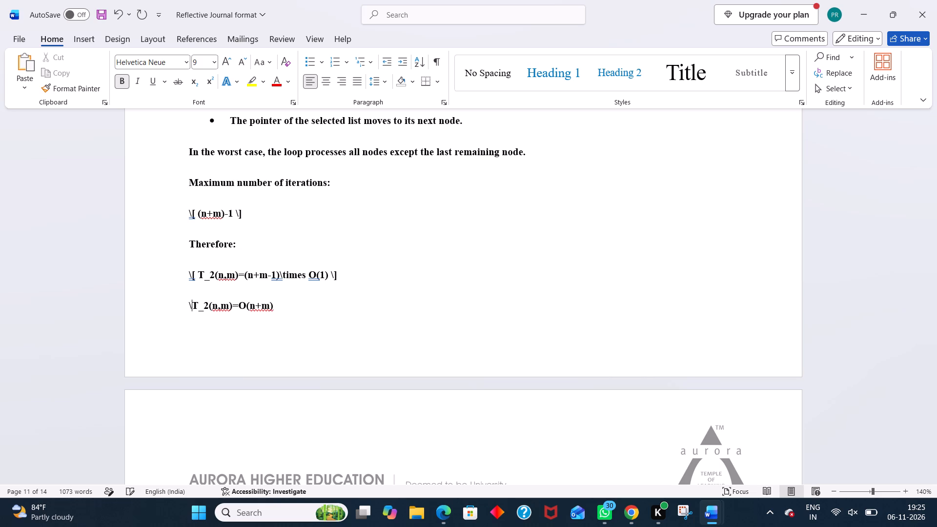
pyautogui.press('BackSpace')
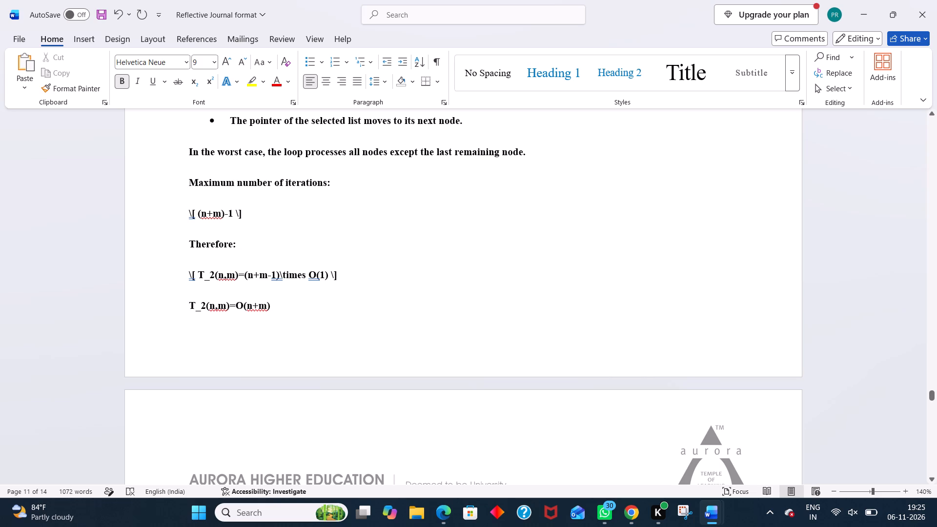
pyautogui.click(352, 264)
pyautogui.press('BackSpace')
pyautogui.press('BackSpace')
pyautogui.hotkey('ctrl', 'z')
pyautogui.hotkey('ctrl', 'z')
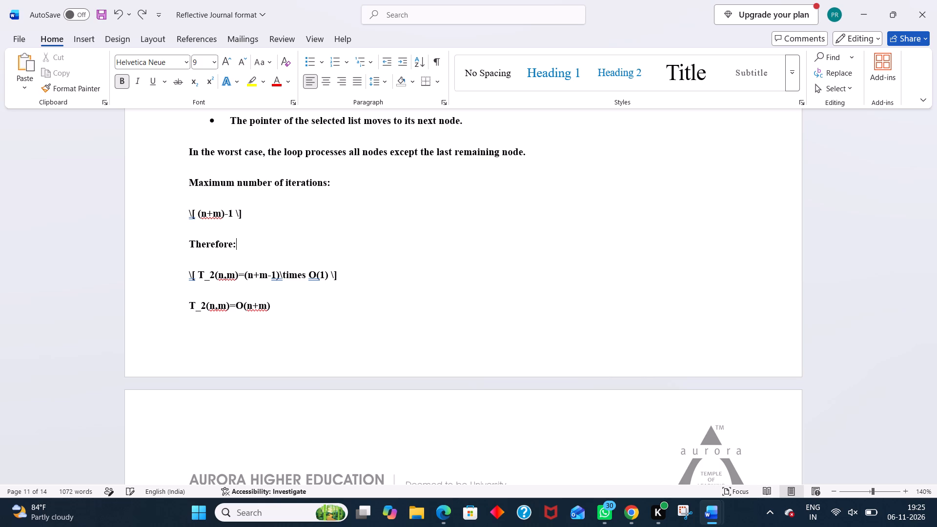
# Remove the LaTeX brackets from the first Step 2 T_2 formula, leaving T_2(n,m)=(n+m-1)\times O(1).
pyautogui.click(352, 274)
pyautogui.press('BackSpace')
pyautogui.press('BackSpace')
pyautogui.press('BackSpace')
pyautogui.click(198, 273)
pyautogui.press('BackSpace')
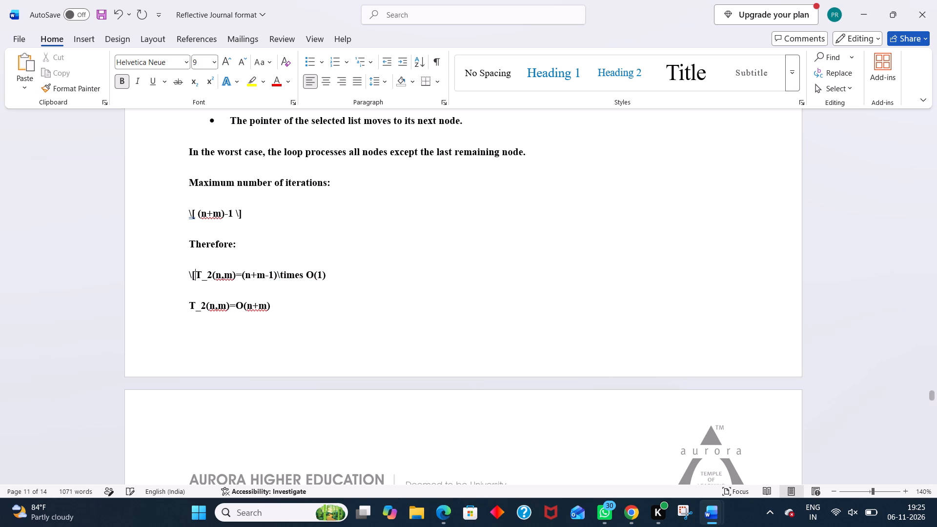
pyautogui.press('BackSpace')
pyautogui.press('BackSpace')
# Remove the LaTeX brackets from the formula under "Maximum number of iterations:", leaving (n+m)-1.
pyautogui.click(248, 206)
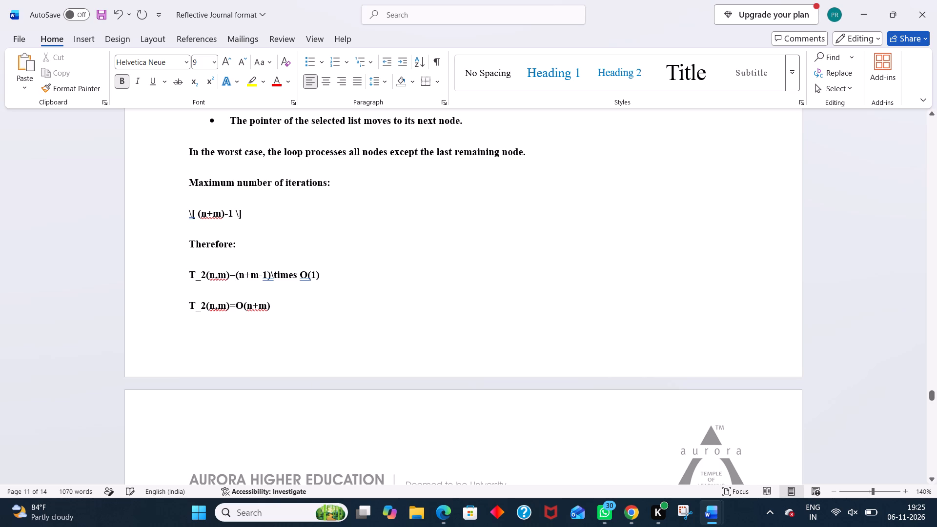
pyautogui.click(235, 221)
pyautogui.click(247, 212)
pyautogui.press('BackSpace')
pyautogui.press('BackSpace')
pyautogui.click(198, 211)
pyautogui.press('BackSpace')
pyautogui.press('BackSpace')
pyautogui.press('BackSpace')
# Remove the LaTeX brackets from the formula that ends Step 1, leaving T_1(n)=O(1).
pyautogui.scroll(1, 265, 218)
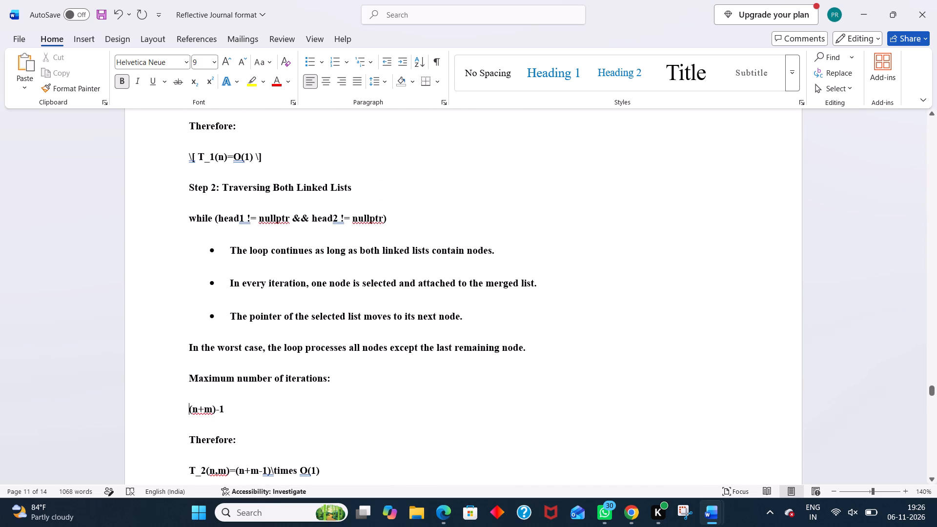
pyautogui.click(281, 161)
pyautogui.press('BackSpace')
pyautogui.press('BackSpace')
pyautogui.click(196, 156)
pyautogui.press('BackSpace')
pyautogui.press('BackSpace')
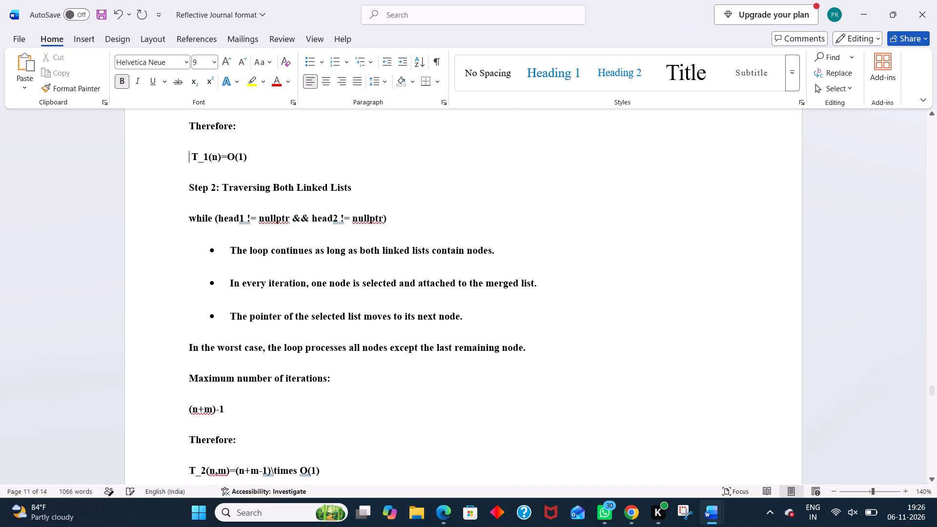
# Review the whole Question 3 derivation, from the code screenshot to the space complexity result, for leftover LaTeX markup.
pyautogui.scroll(2, 280, 198)
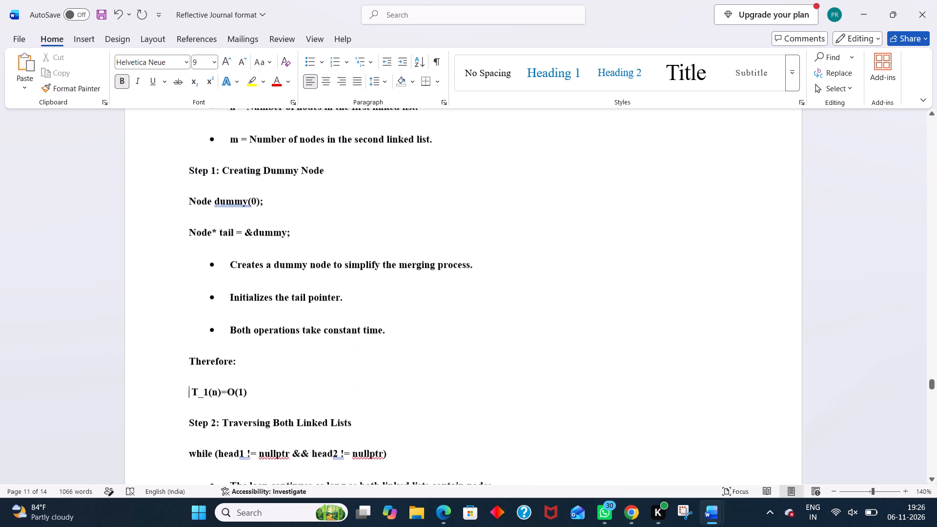
pyautogui.scroll(2, 280, 198)
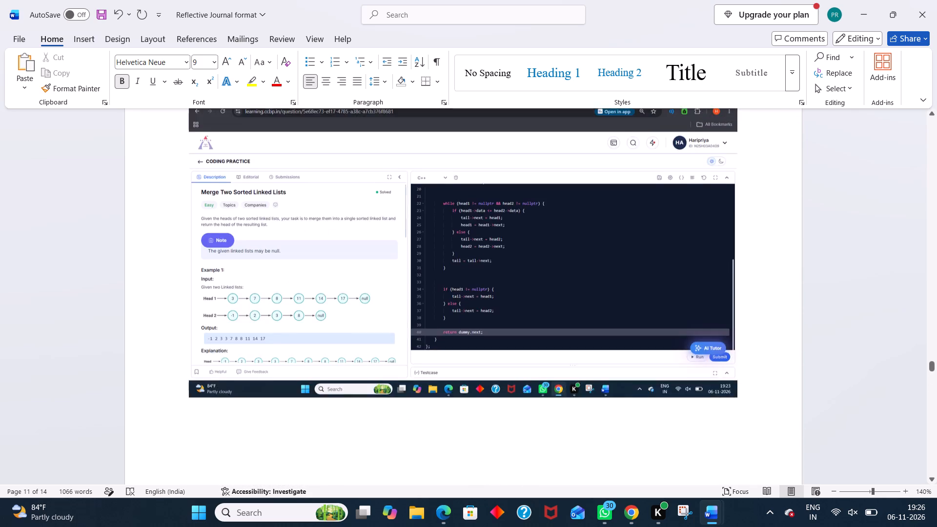
pyautogui.scroll(1, 280, 198)
pyautogui.scroll(-9, 280, 198)
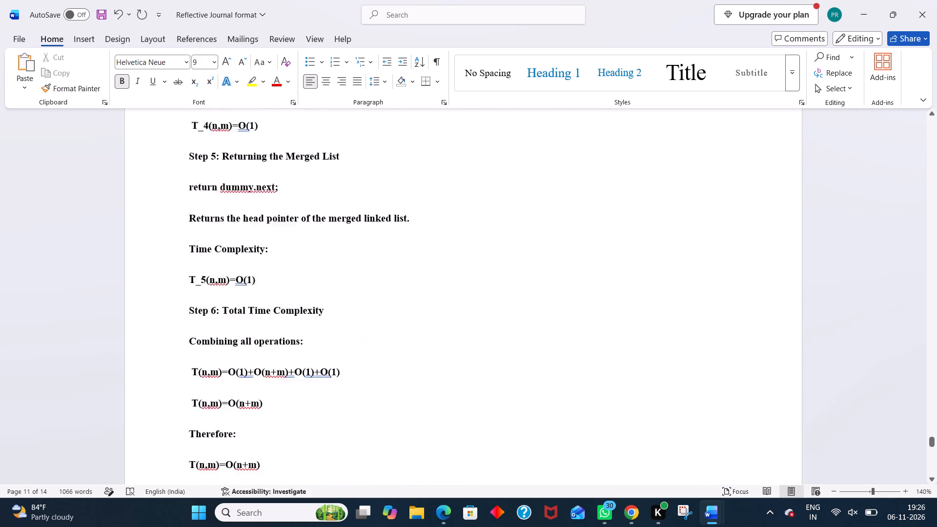
pyautogui.scroll(-6, 280, 198)
pyautogui.scroll(1, 280, 198)
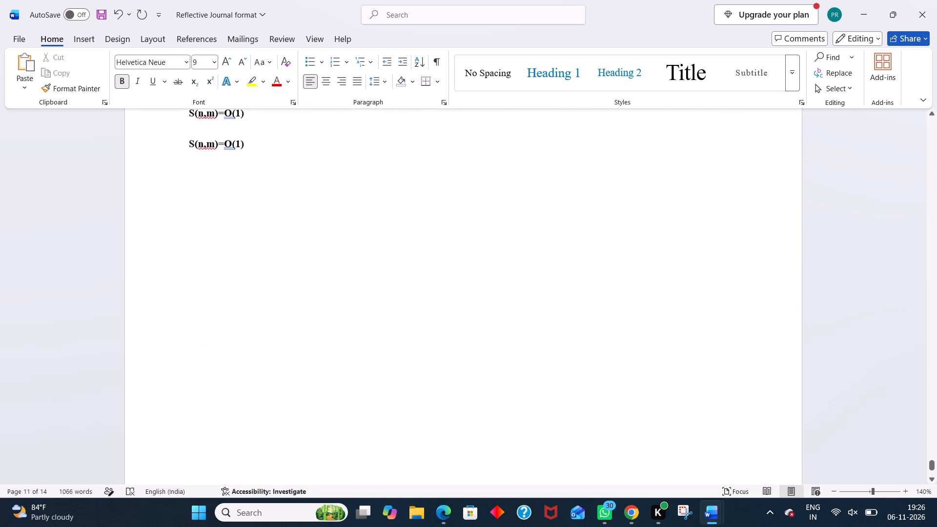
pyautogui.click(280, 198)
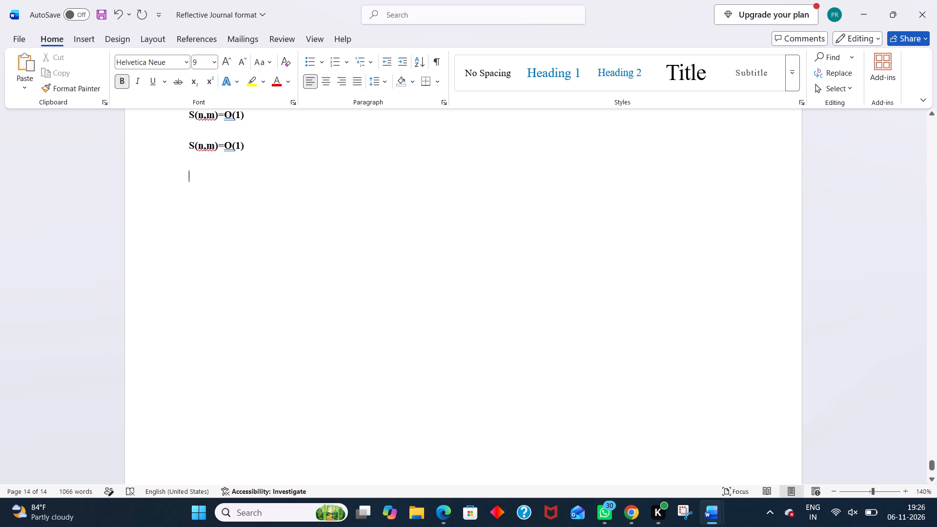
pyautogui.scroll(2, 280, 198)
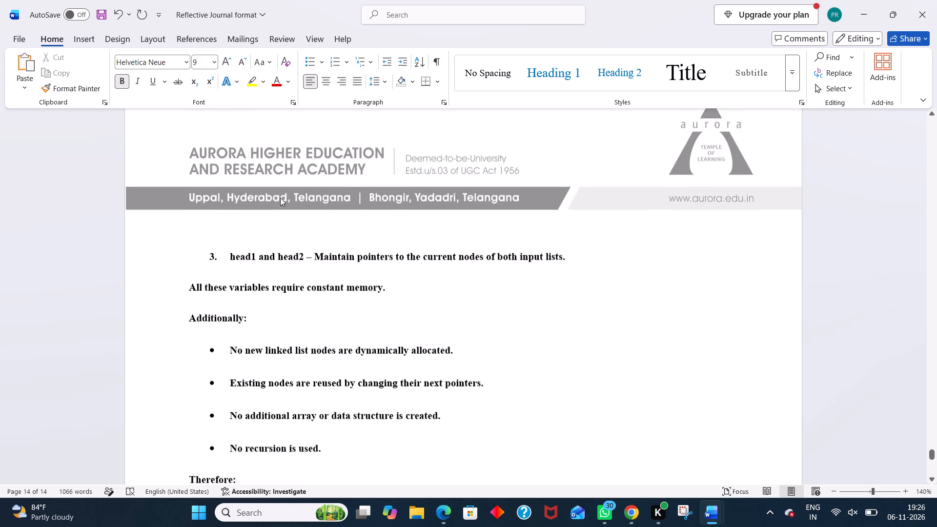
pyautogui.scroll(5, 280, 198)
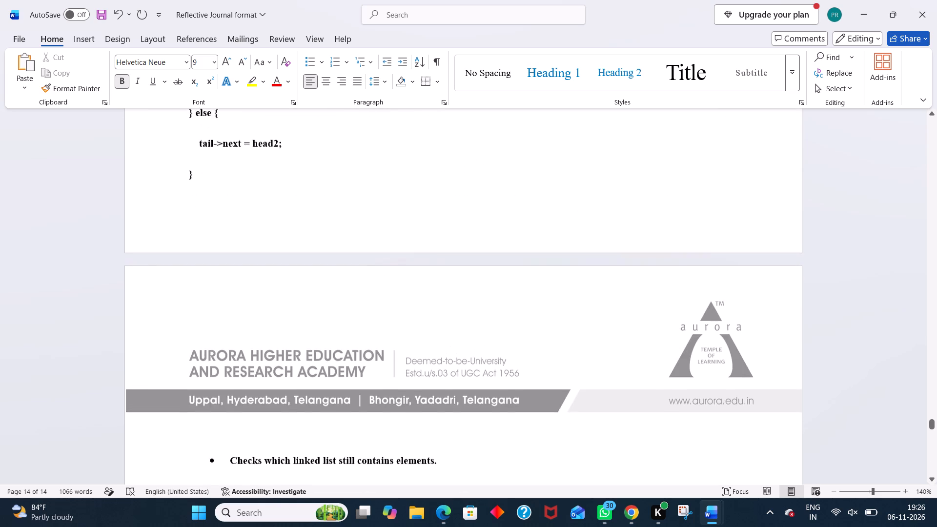
pyautogui.scroll(3, 280, 198)
pyautogui.scroll(-7, 280, 198)
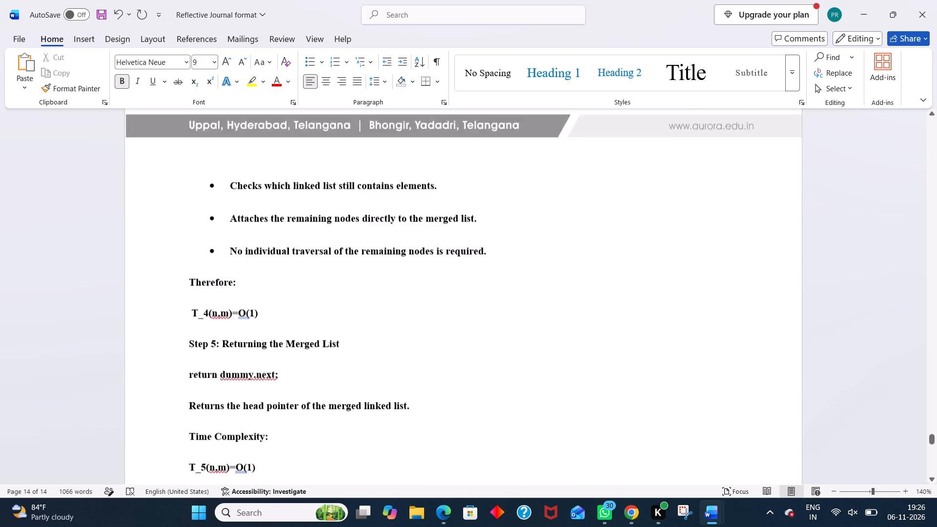
pyautogui.scroll(-6, 280, 198)
pyautogui.scroll(1, 280, 198)
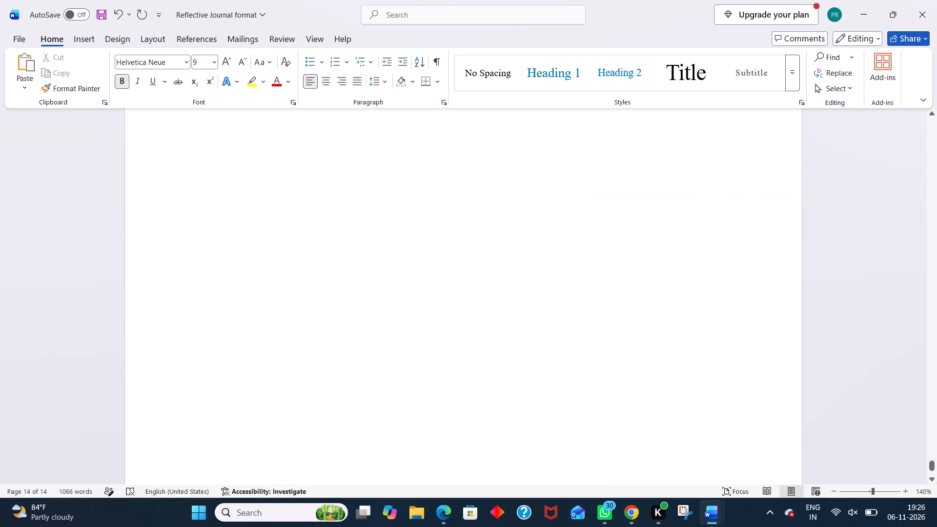
pyautogui.scroll(1, 280, 198)
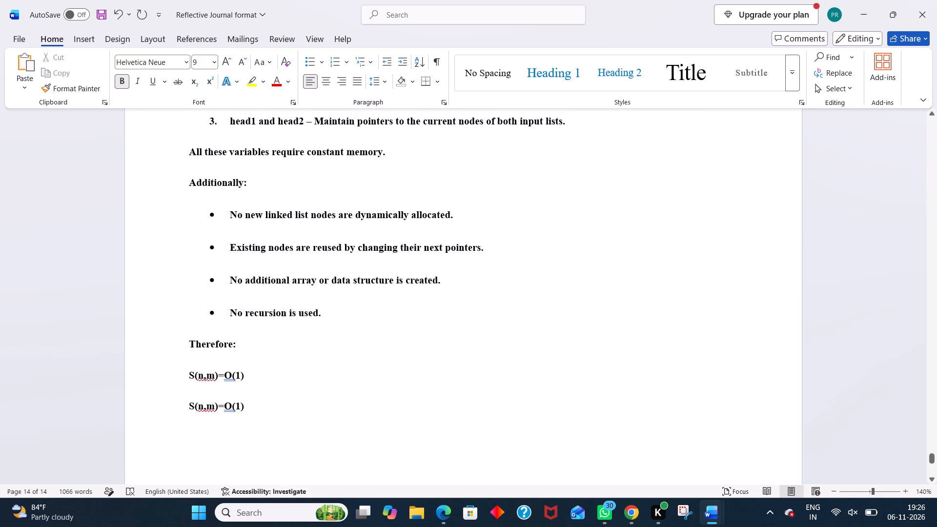
# Add blank lines after the final S(n,m)=O(1) formula so that the text continues on a new page.
pyautogui.scroll(-1, 309, 363)
pyautogui.press('Return')
pyautogui.press('Return')
pyautogui.press('Return')
pyautogui.press('Return')
pyautogui.press('Return')
pyautogui.press('Return')
pyautogui.press('Return')
pyautogui.press('Return')
pyautogui.press('Return')
pyautogui.press('Return')
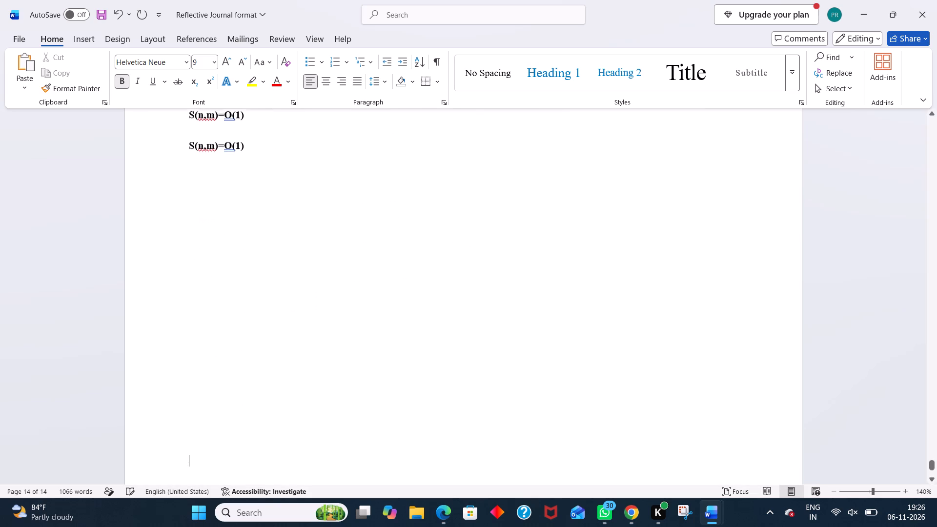
pyautogui.press('Return')
pyautogui.press('Return')
pyautogui.press('Return')
pyautogui.press('Return')
pyautogui.press('Return')
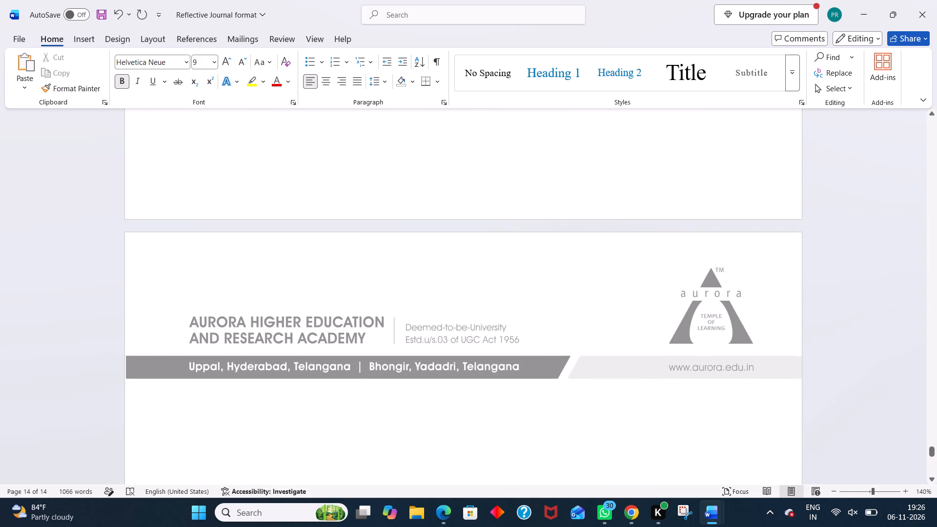
pyautogui.press('BackSpace')
pyautogui.press('BackSpace')
pyautogui.press('Return')
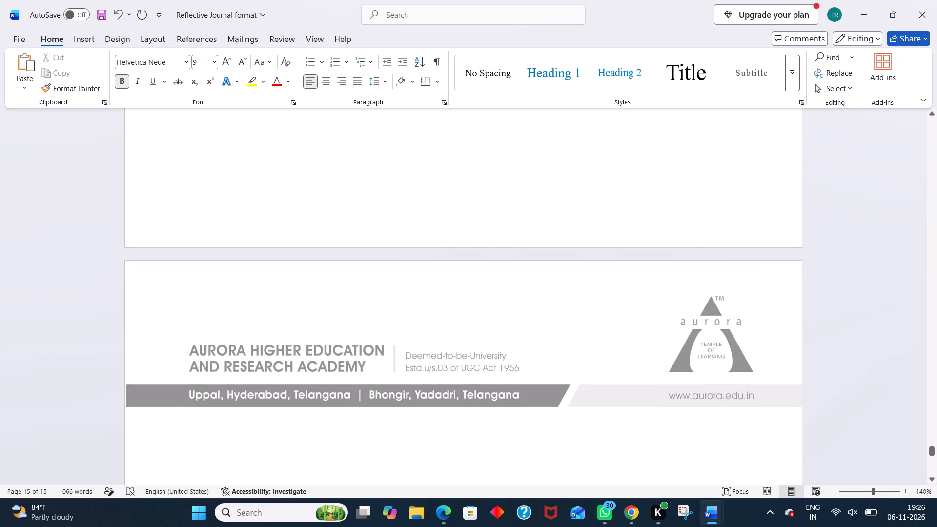
# Enter the heading "QUESTION 4:" at the top of the new page and start a line below it.
pyautogui.write('QUESTION 4')
pyautogui.press(';')
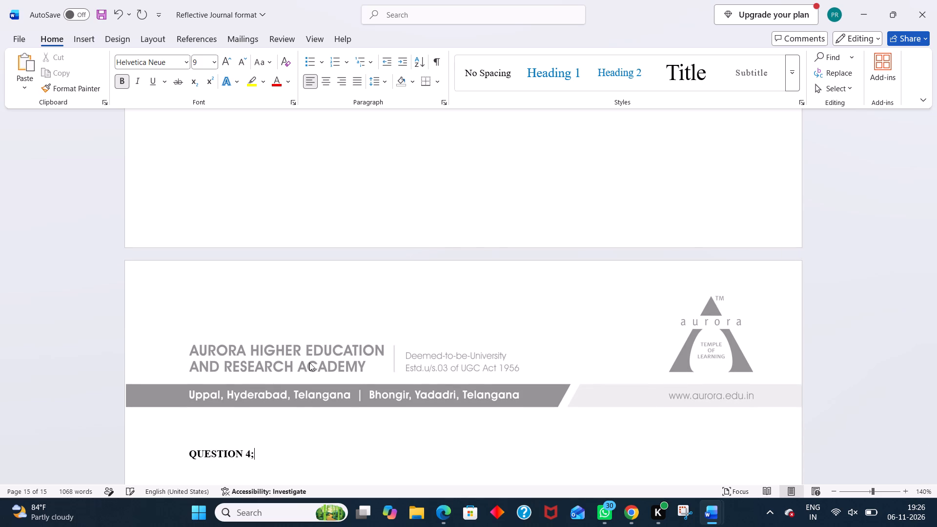
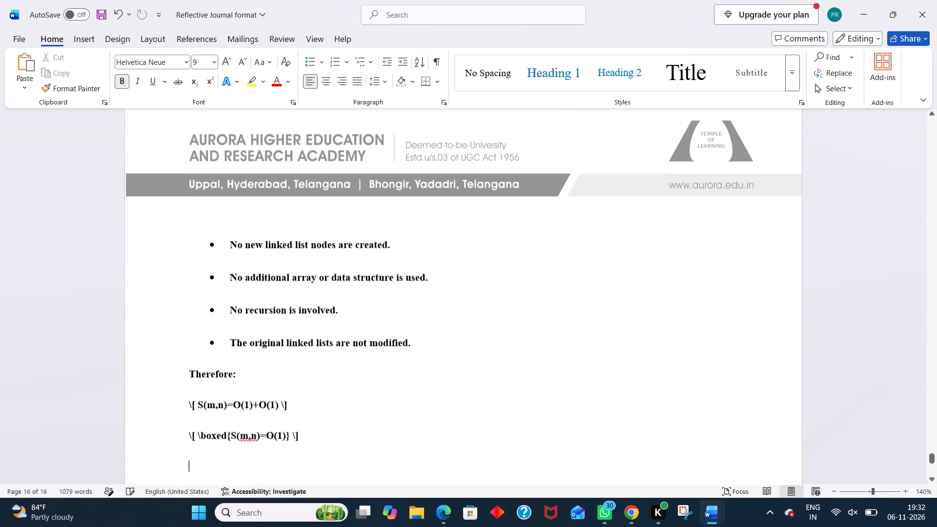
# Strip the LaTeX brackets and \boxed markup from the last space complexity equation, leaving only S(m,n)=O(1).
pyautogui.click(335, 424)
pyautogui.press('BackSpace')
pyautogui.press('BackSpace')
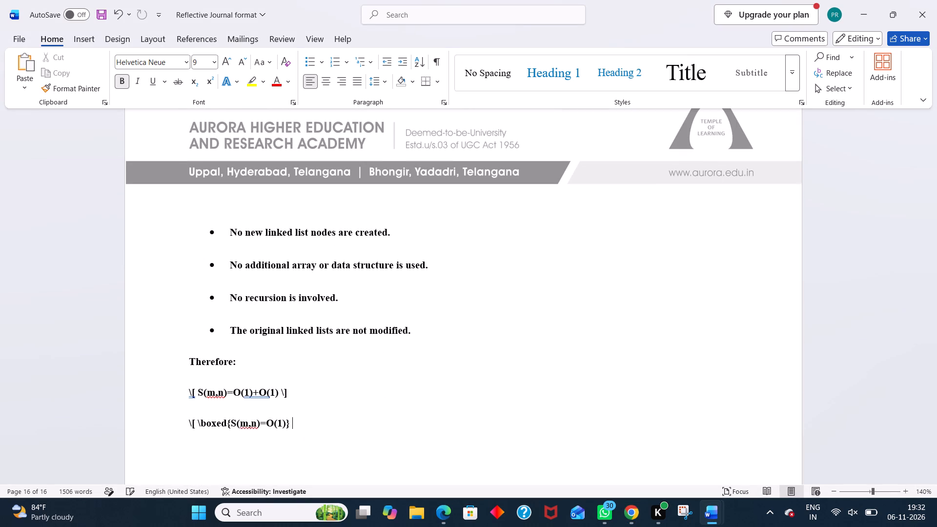
pyautogui.press('BackSpace')
pyautogui.press('BackSpace')
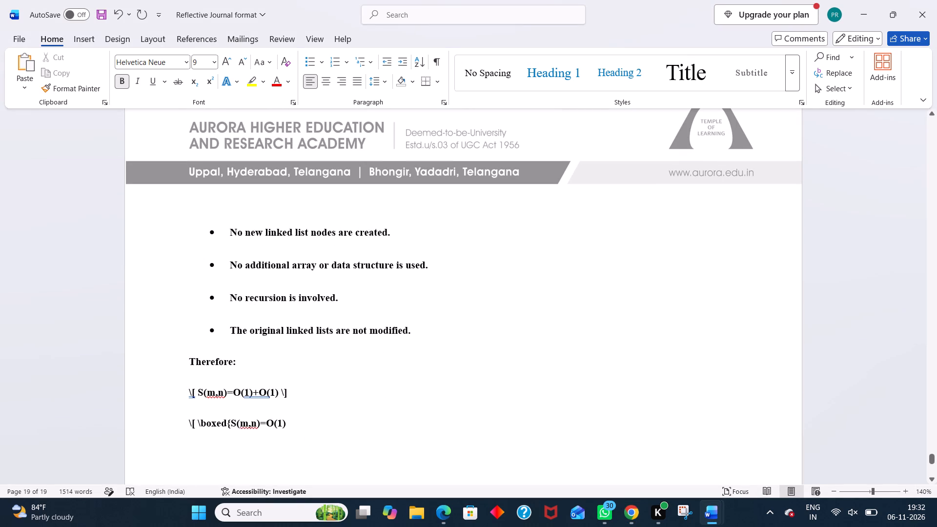
pyautogui.click(232, 425)
pyautogui.press('BackSpace')
pyautogui.press('BackSpace')
pyautogui.press('BackSpace')
pyautogui.press('BackSpace')
pyautogui.press('BackSpace')
pyautogui.press('BackSpace')
pyautogui.press('BackSpace')
pyautogui.press('BackSpace')
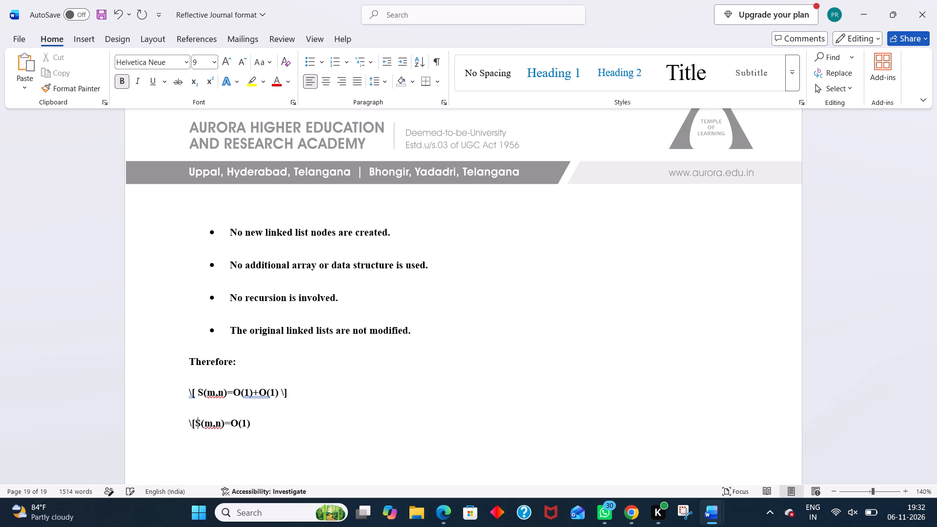
pyautogui.press('BackSpace')
pyautogui.press('BackSpace')
# Strip the LaTeX brackets from the equation above it, leaving S(m,n)=O(1)+O(1).
pyautogui.click(299, 391)
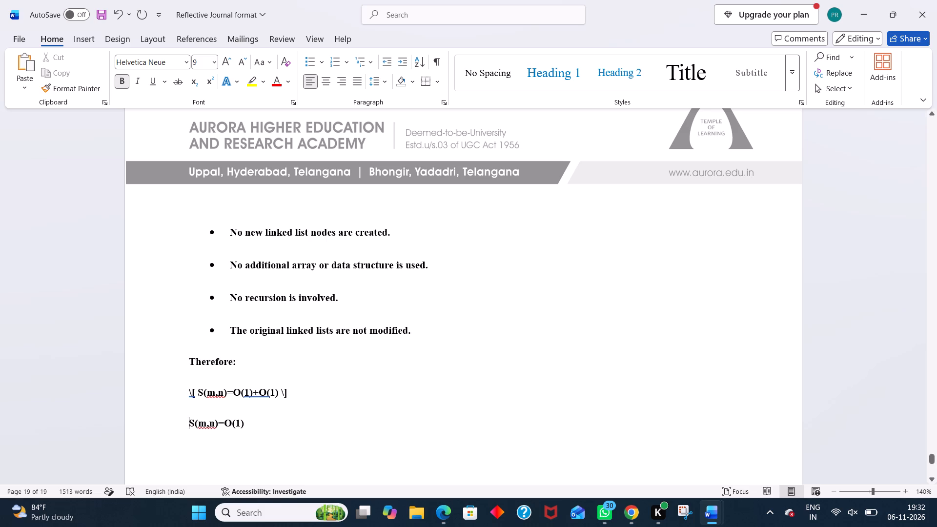
pyautogui.press('BackSpace')
pyautogui.press('BackSpace')
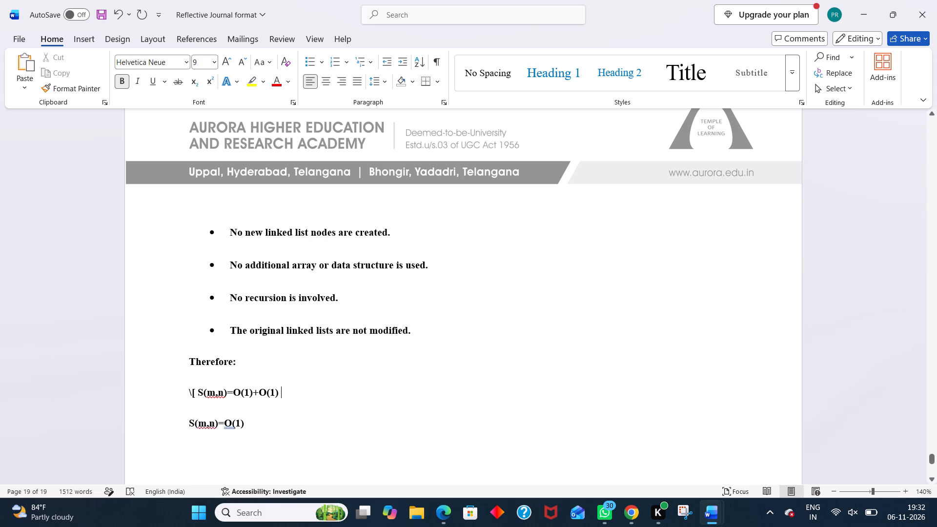
pyautogui.click(198, 393)
pyautogui.press('BackSpace')
pyautogui.press('BackSpace')
pyautogui.press('BackSpace')
# Strip the LaTeX brackets and \boxed markup from the final time complexity equation in Step 6, leaving T(m,n)=O(m+n).
pyautogui.scroll(2, 261, 393)
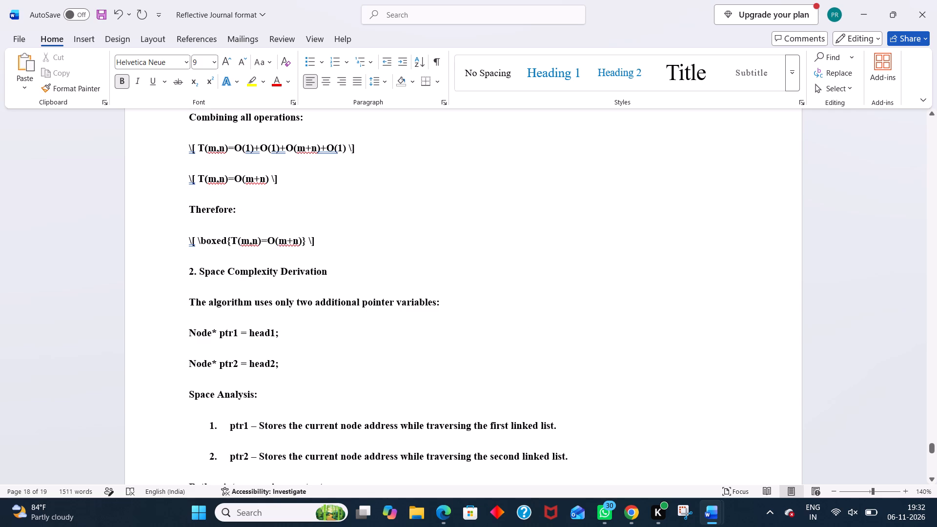
pyautogui.click(319, 241)
pyautogui.press('BackSpace')
pyautogui.press('BackSpace')
pyautogui.press('BackSpace')
pyautogui.press('BackSpace')
pyautogui.click(231, 241)
pyautogui.press('BackSpace')
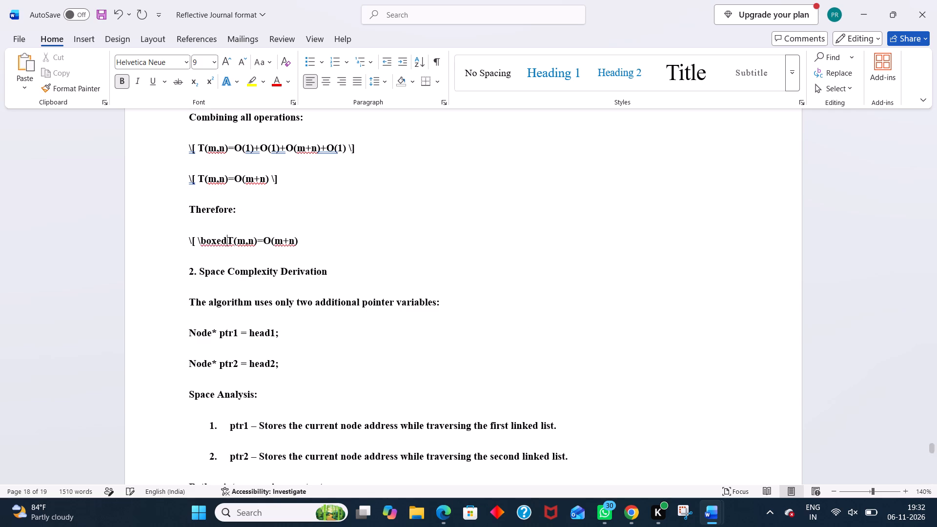
pyautogui.press('BackSpace')
pyautogui.press('BackSpace')
pyautogui.press('BackSpace')
pyautogui.press('BackSpace')
pyautogui.press('BackSpace')
pyautogui.press('BackSpace')
pyautogui.press('BackSpace')
pyautogui.press('BackSpace')
pyautogui.press('BackSpace')
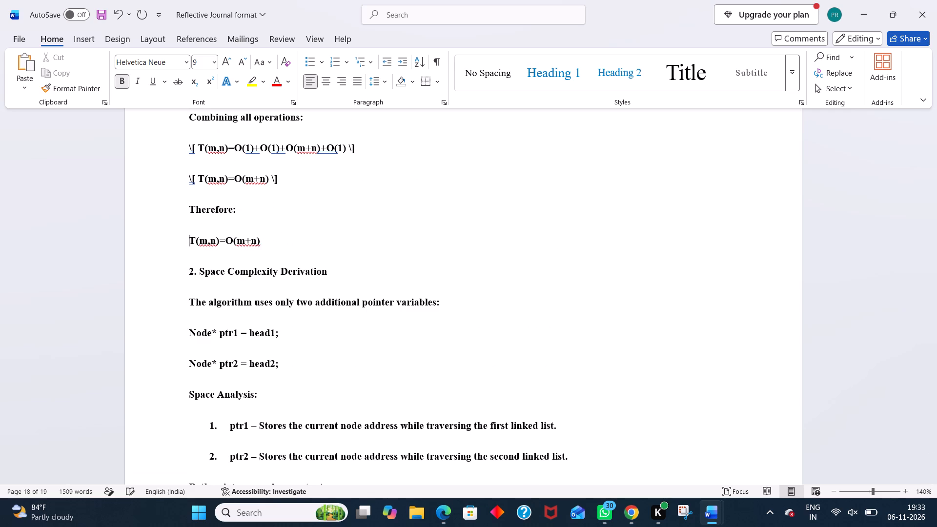
# Remove the LaTeX brackets from the two T(m,n) equations under "Combining all operations:" in Step 6.
pyautogui.click(286, 181)
pyautogui.press('BackSpace')
pyautogui.press('BackSpace')
pyautogui.press('BackSpace')
pyautogui.click(195, 183)
pyautogui.press('BackSpace')
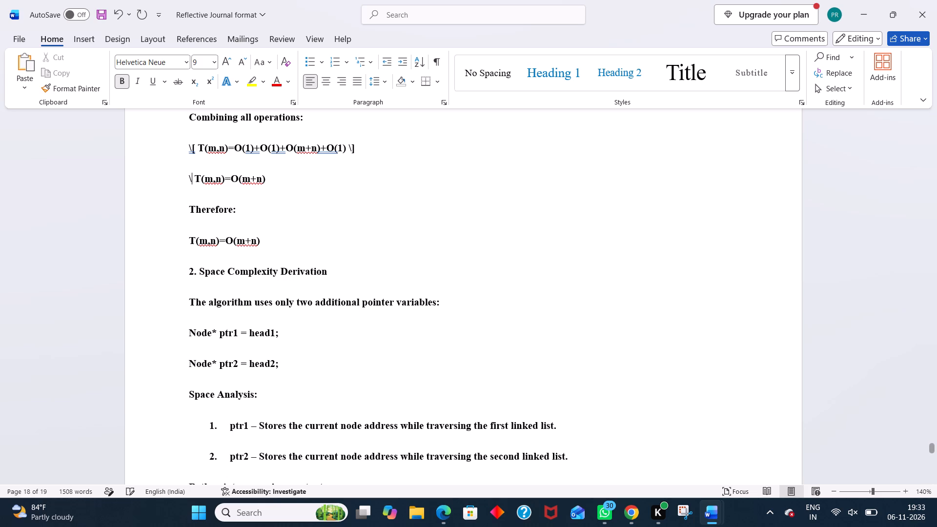
pyautogui.press('BackSpace')
pyautogui.click(361, 148)
pyautogui.press('BackSpace')
pyautogui.press('BackSpace')
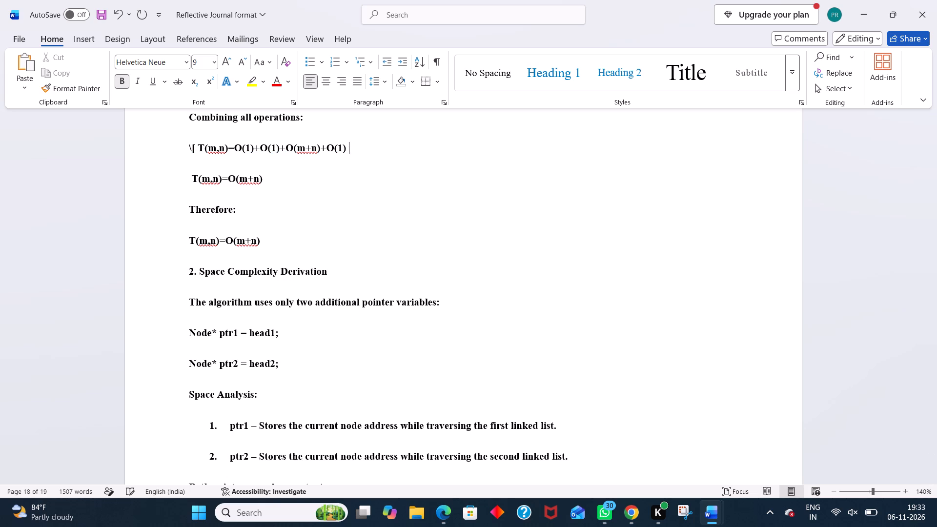
pyautogui.click(195, 147)
pyautogui.press('BackSpace')
pyautogui.press('BackSpace')
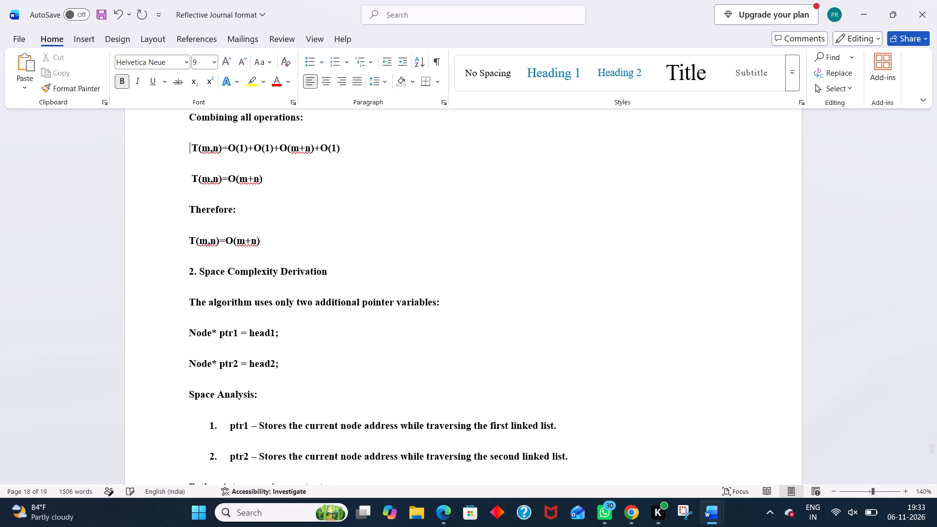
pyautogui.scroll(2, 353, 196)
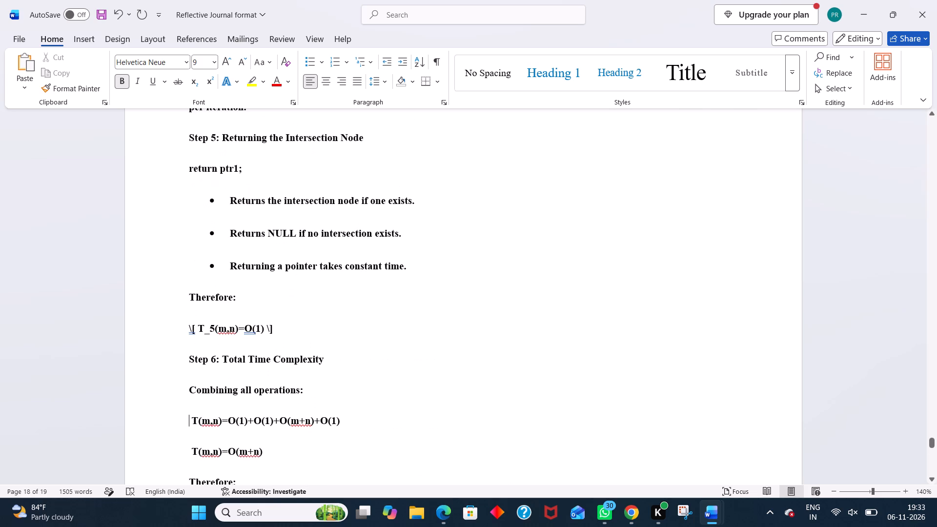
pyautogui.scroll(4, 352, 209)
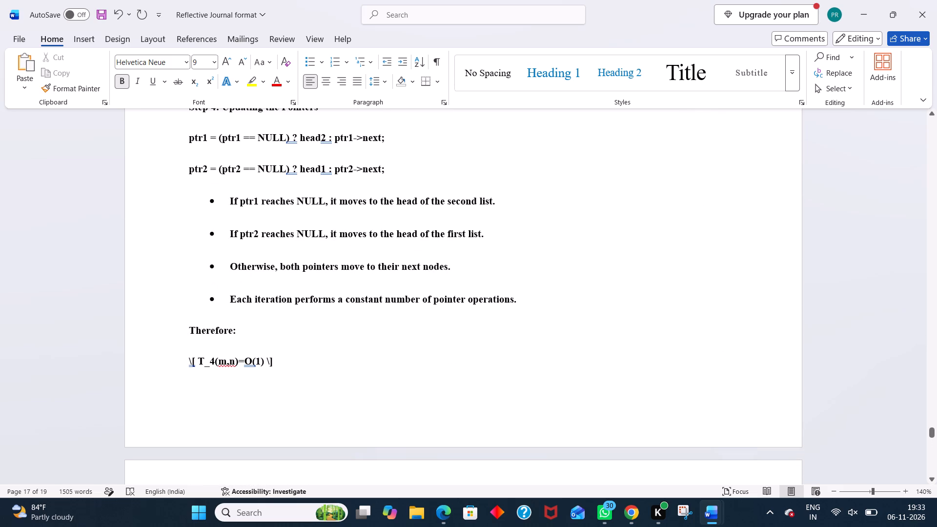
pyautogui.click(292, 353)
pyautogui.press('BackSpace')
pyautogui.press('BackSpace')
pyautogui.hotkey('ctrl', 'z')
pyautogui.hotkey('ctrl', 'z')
# Strip the LaTeX brackets from Step 4's equation, leaving T_4(m,n)=O(1).
pyautogui.click(280, 358)
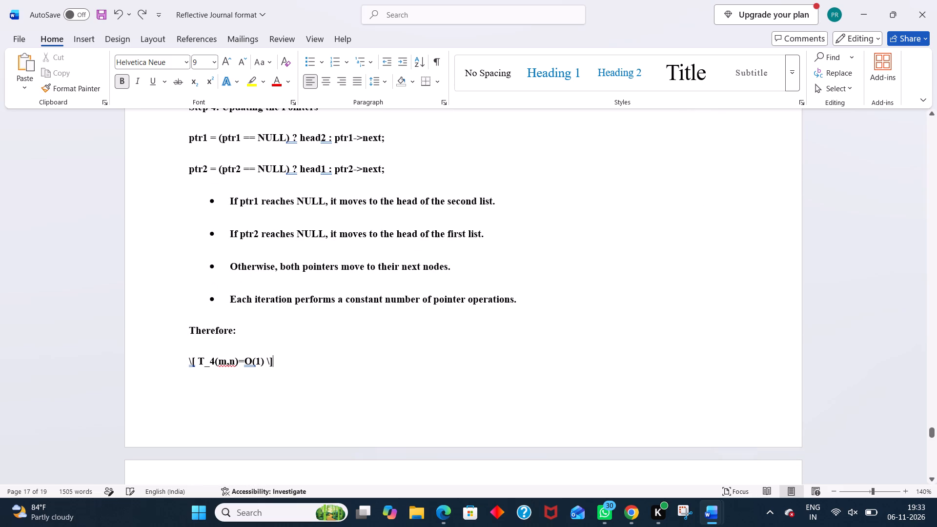
pyautogui.press('BackSpace')
pyautogui.press('BackSpace')
pyautogui.click(200, 363)
pyautogui.press('BackSpace')
pyautogui.press('BackSpace')
pyautogui.press('BackSpace')
# Strip the LaTeX brackets from the last equation of Step 3, leaving T_3(m,n)=O(m+n).
pyautogui.scroll(1, 246, 343)
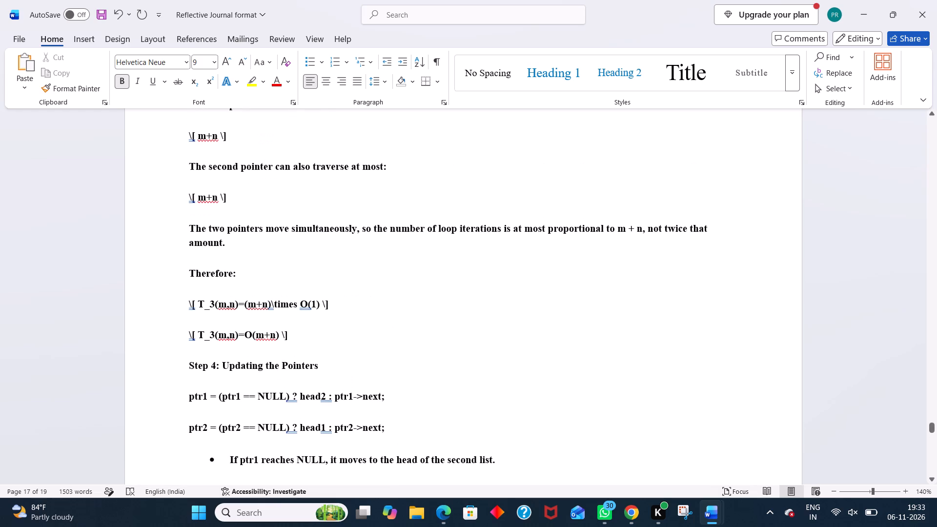
pyautogui.click(299, 337)
pyautogui.press('BackSpace')
pyautogui.press('BackSpace')
pyautogui.click(197, 333)
pyautogui.press('BackSpace')
pyautogui.press('BackSpace')
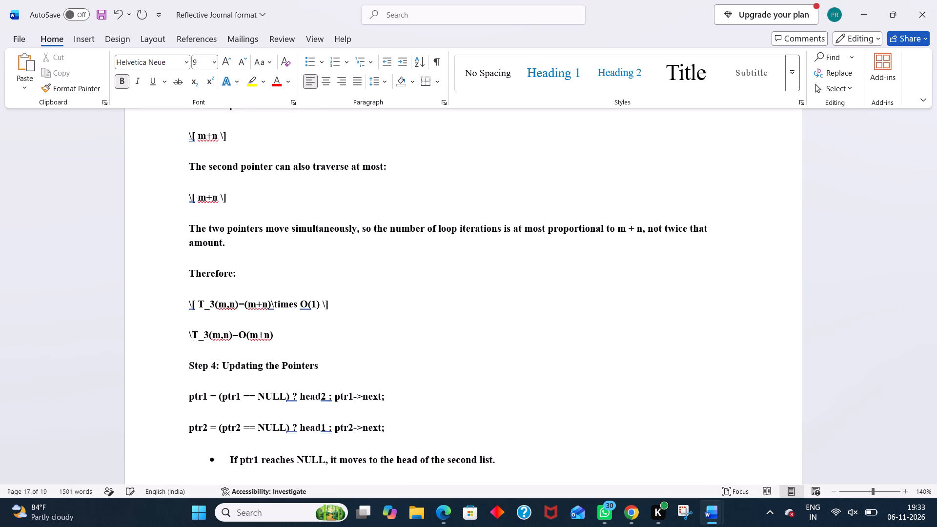
pyautogui.press('BackSpace')
# Strip the LaTeX brackets from the equation above it, leaving T_3(m,n)=(m+n)\times O(1).
pyautogui.click(336, 302)
pyautogui.press('BackSpace')
pyautogui.press('BackSpace')
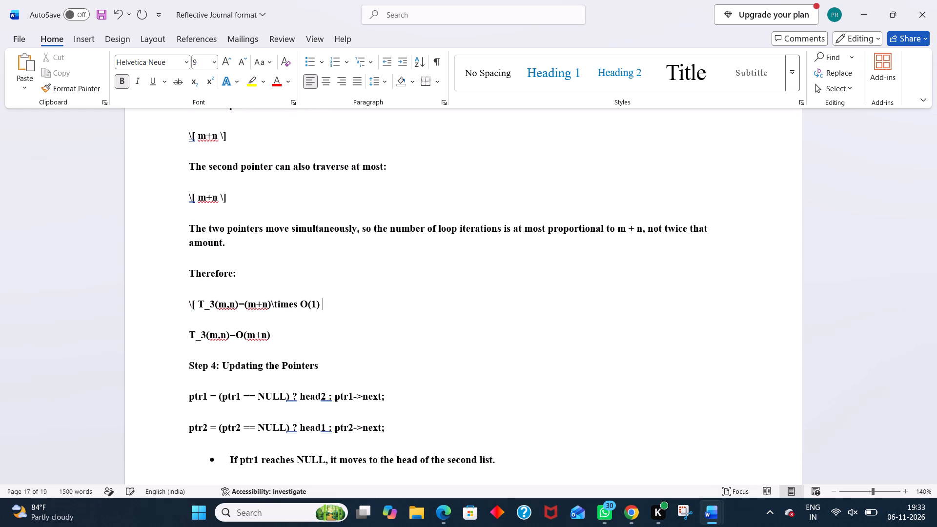
pyautogui.click(197, 308)
pyautogui.press('BackSpace')
pyautogui.press('BackSpace')
pyautogui.press('BackSpace')
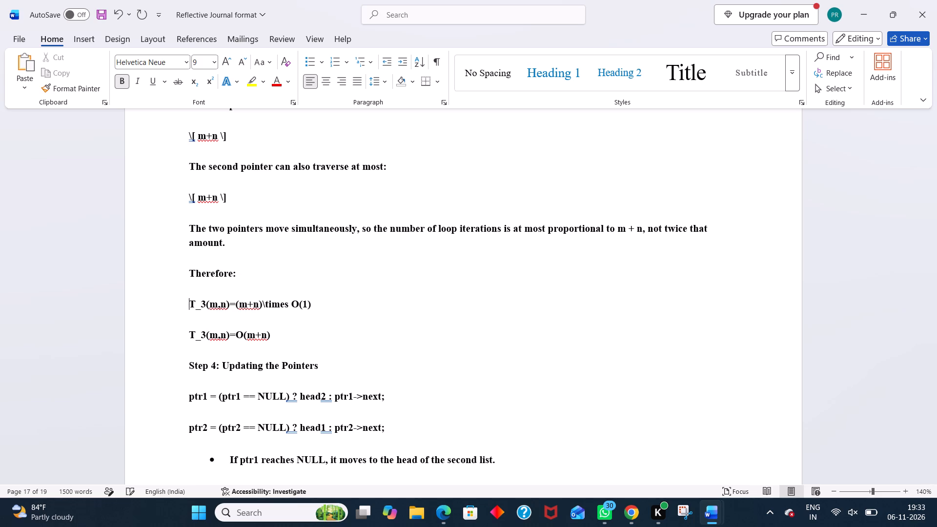
# Remove the LaTeX brackets around m+n under "The second pointer can also traverse at most:" in Step 3.
pyautogui.scroll(1, 197, 308)
pyautogui.click(224, 403)
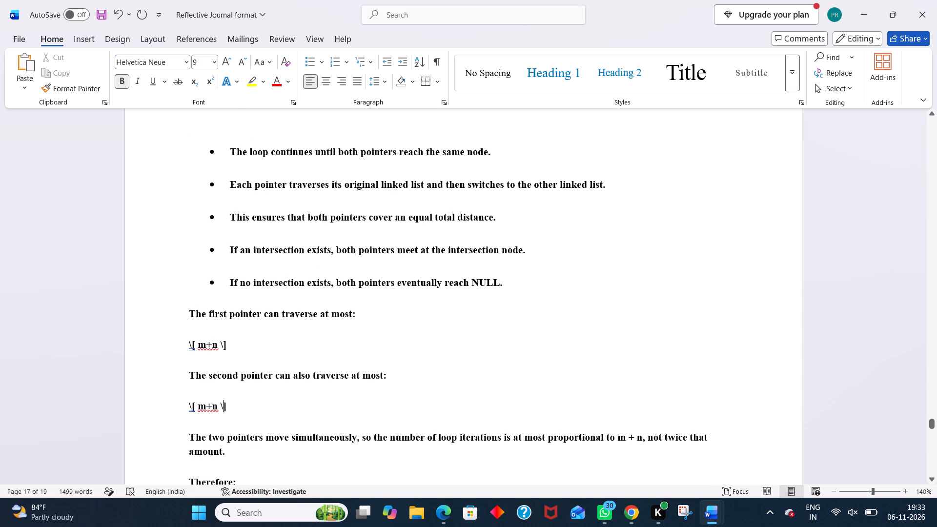
pyautogui.click(229, 405)
pyautogui.press('BackSpace')
pyautogui.press('BackSpace')
pyautogui.click(197, 405)
pyautogui.press('BackSpace')
pyautogui.press('BackSpace')
pyautogui.press('BackSpace')
# Remove the LaTeX brackets around m+n under "The first pointer can traverse at most:" in Step 3.
pyautogui.click(239, 338)
pyautogui.press('BackSpace')
pyautogui.press('BackSpace')
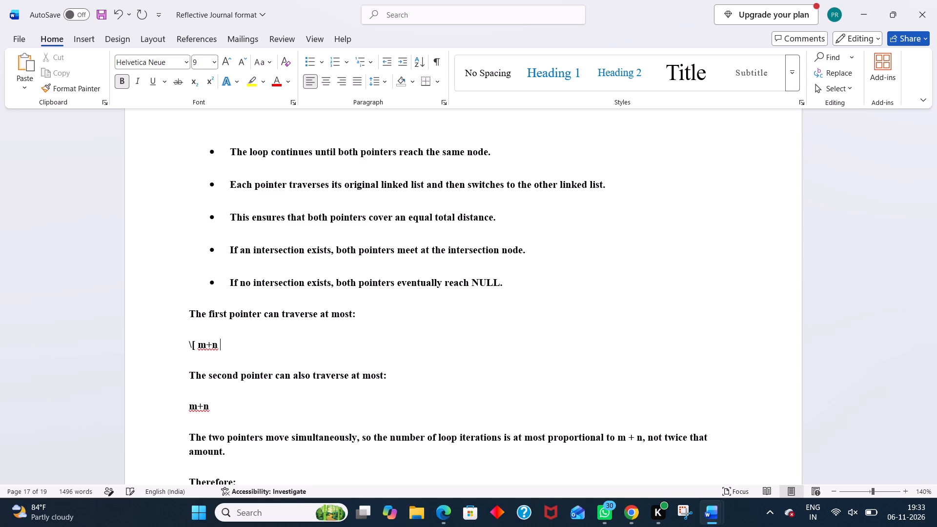
pyautogui.click(196, 345)
pyautogui.press('BackSpace')
pyautogui.press('BackSpace')
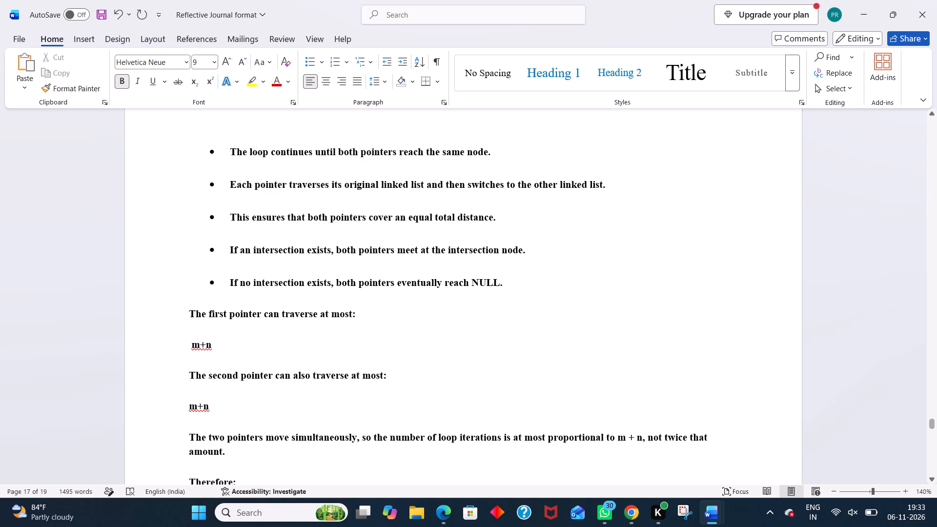
# Strip the LaTeX brackets from Step 2's equation, leaving T_2(m,n)=O(1).
pyautogui.scroll(2, 319, 295)
pyautogui.scroll(-1, 319, 295)
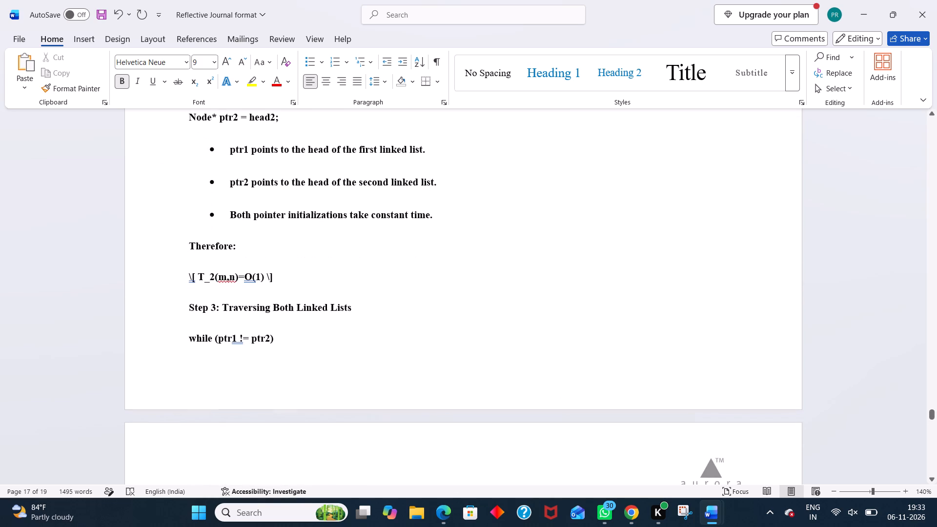
pyautogui.click(289, 288)
pyautogui.press('BackSpace')
pyautogui.press('BackSpace')
pyautogui.click(201, 277)
pyautogui.press('BackSpace')
pyautogui.press('BackSpace')
pyautogui.press('BackSpace')
# Strip the LaTeX brackets from Step 1's equation, leaving T_1(m,n)=O(1).
pyautogui.scroll(1, 201, 277)
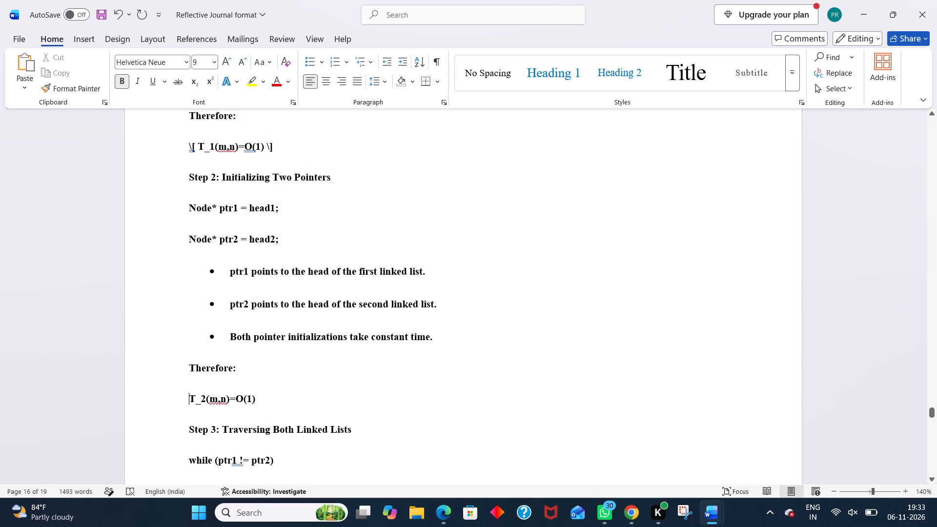
pyautogui.click(287, 142)
pyautogui.press('BackSpace')
pyautogui.press('BackSpace')
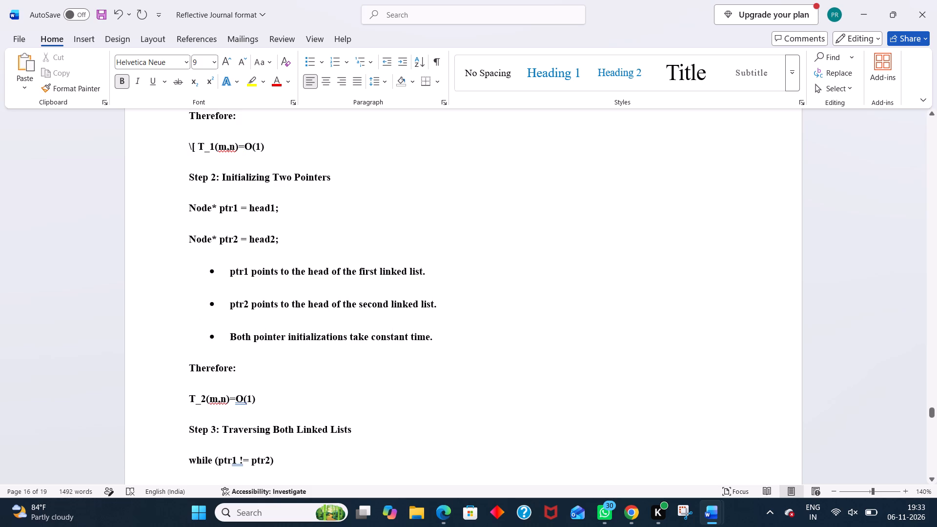
pyautogui.click(193, 149)
pyautogui.press('BackSpace')
pyautogui.press('Right')
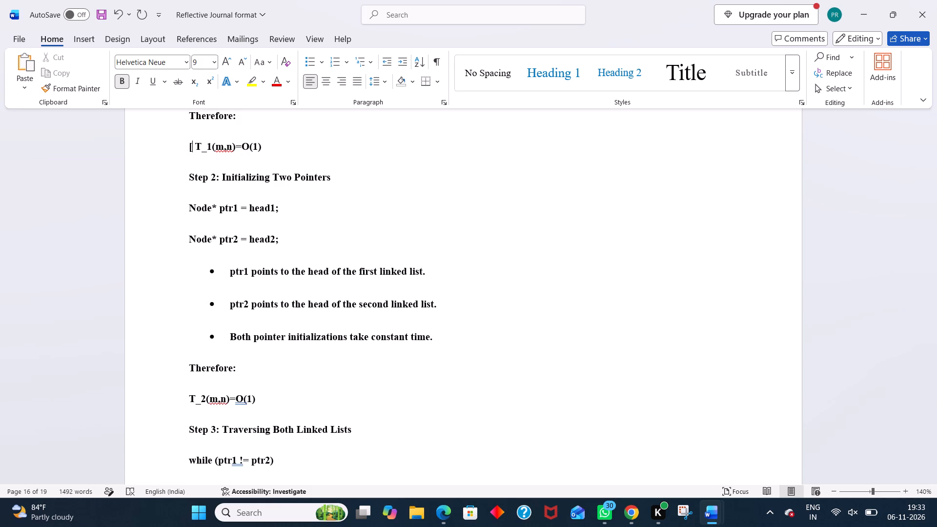
pyautogui.press('BackSpace')
# Look through Question 4's derivation from its start to the space complexity equations for leftover markup.
pyautogui.scroll(1, 193, 149)
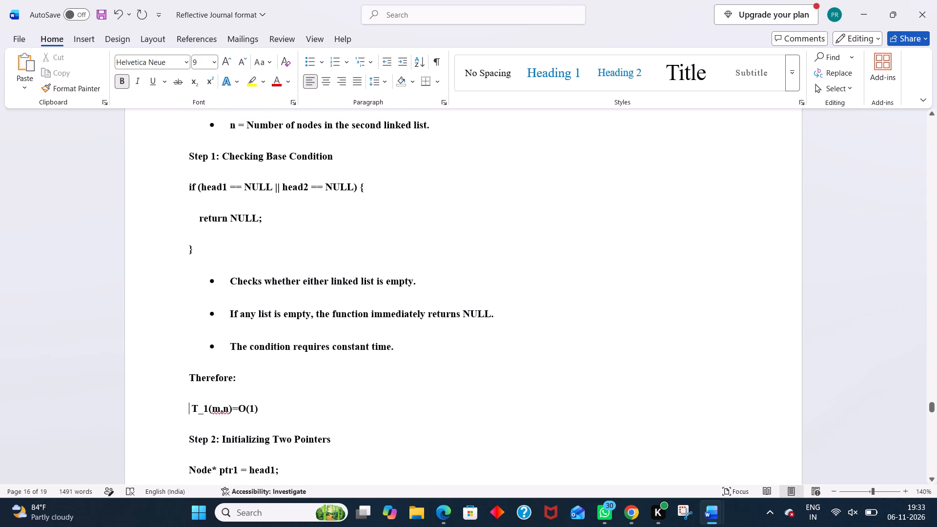
pyautogui.scroll(3, 335, 193)
pyautogui.scroll(-3, 335, 193)
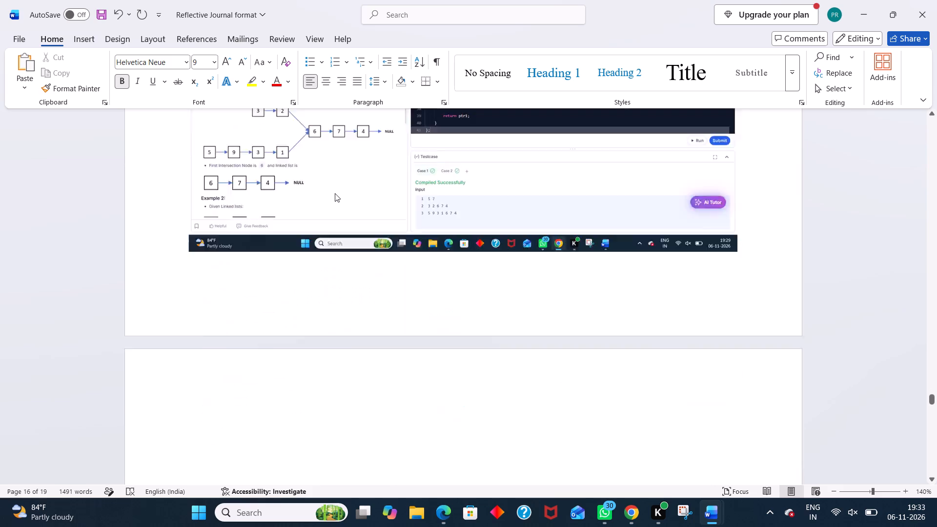
pyautogui.scroll(-9, 335, 193)
pyautogui.scroll(-20, 335, 193)
pyautogui.scroll(-1, 335, 193)
pyautogui.scroll(1, 335, 193)
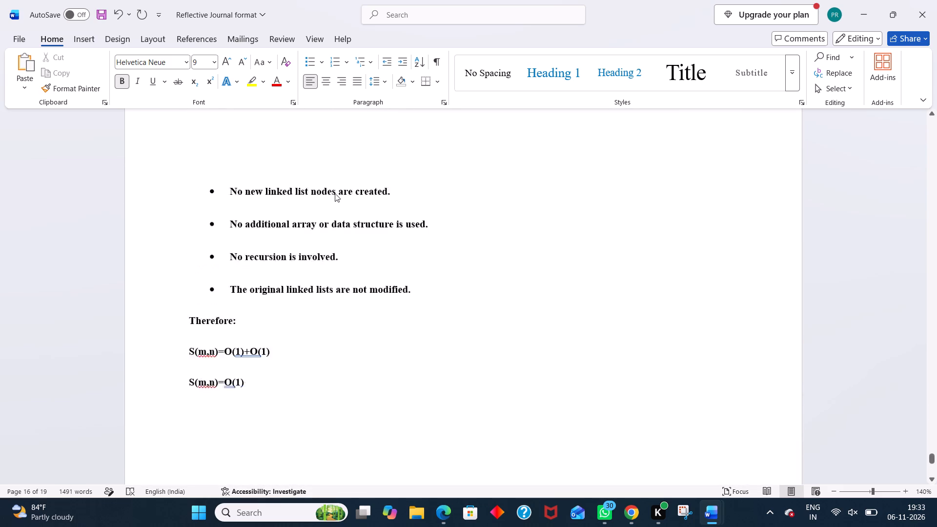
pyautogui.scroll(1, 335, 193)
pyautogui.scroll(-1, 335, 193)
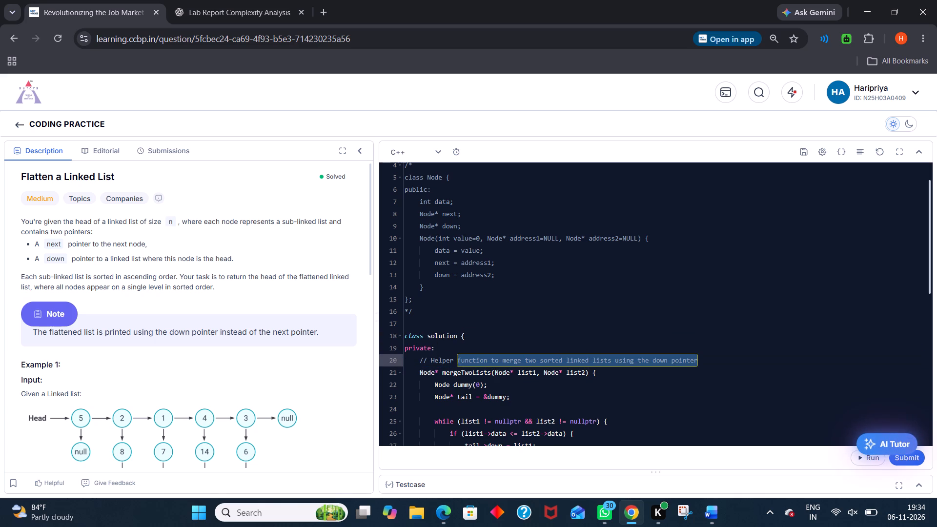
pyautogui.press('BackSpace')
pyautogui.press('BackSpace')
pyautogui.press('BackSpace')
pyautogui.press('BackSpace')
pyautogui.press('BackSpace')
pyautogui.press('BackSpace')
pyautogui.press('BackSpace')
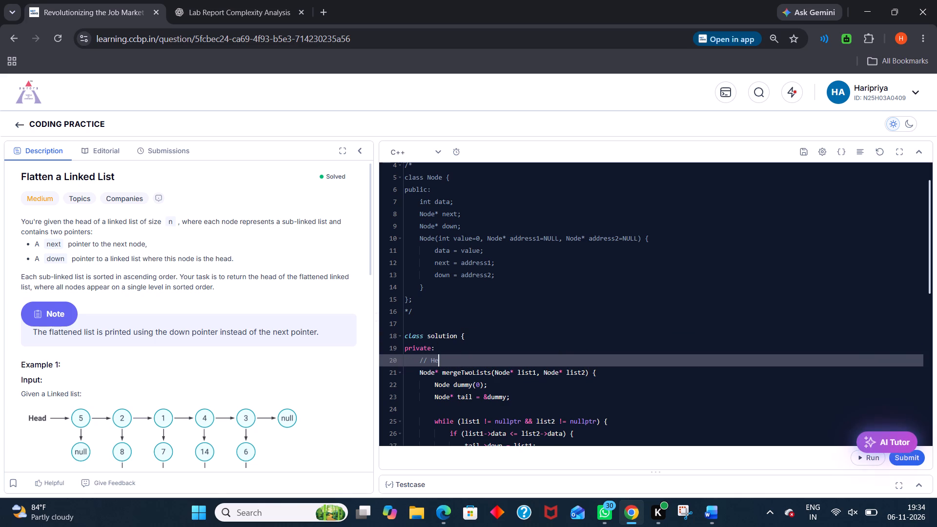
pyautogui.press('BackSpace')
pyautogui.press('BackSpace')
pyautogui.press('BackSpace')
pyautogui.press('BackSpace')
# Delete the "Base case: empty list or single head node" comment at the start of the flattenLL function.
pyautogui.scroll(-2, 528, 370)
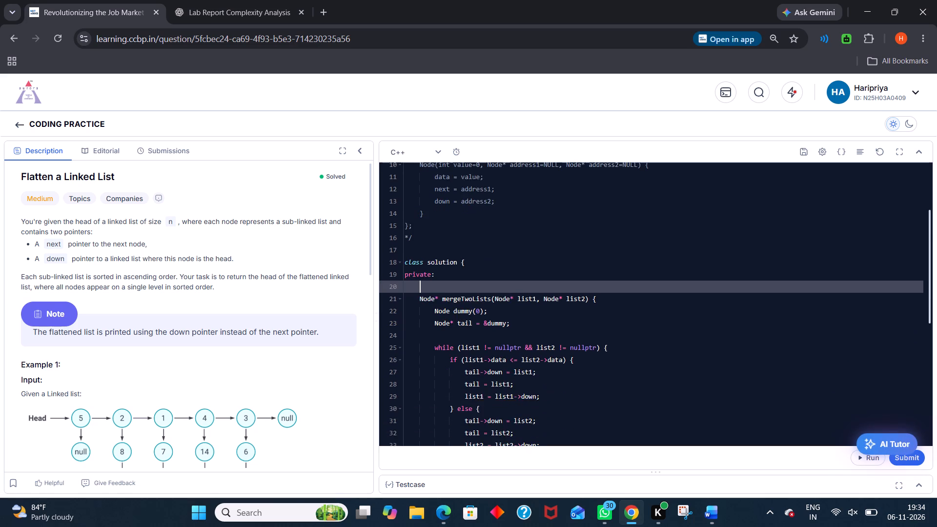
pyautogui.scroll(-4, 528, 370)
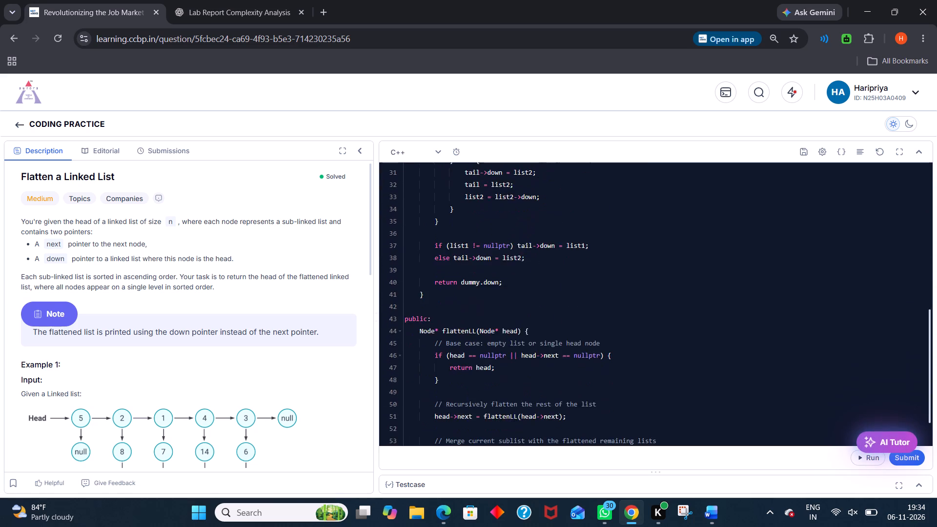
pyautogui.scroll(-1, 528, 370)
pyautogui.click(601, 319)
pyautogui.press('BackSpace')
pyautogui.press('BackSpace')
pyautogui.press('BackSpace')
pyautogui.press('BackSpace')
pyautogui.press('BackSpace')
pyautogui.press('BackSpace')
pyautogui.press('BackSpace')
pyautogui.press('BackSpace')
pyautogui.press('BackSpace')
pyautogui.press('BackSpace')
pyautogui.press('BackSpace')
pyautogui.press('BackSpace')
pyautogui.press('BackSpace')
pyautogui.press('BackSpace')
pyautogui.press('BackSpace')
pyautogui.press('BackSpace')
pyautogui.press('BackSpace')
pyautogui.press('BackSpace')
pyautogui.press('BackSpace')
pyautogui.press('BackSpace')
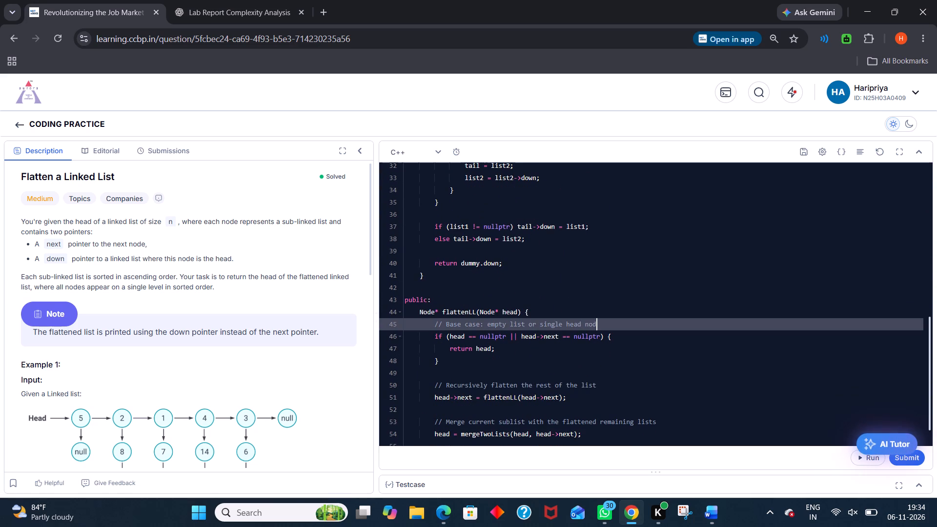
pyautogui.press('BackSpace')
pyautogui.press('BackSpace')
pyautogui.press('BackSpace')
pyautogui.press('BackSpace')
pyautogui.press('BackSpace')
pyautogui.press('BackSpace')
pyautogui.press('BackSpace')
pyautogui.press('BackSpace')
pyautogui.press('BackSpace')
pyautogui.press('BackSpace')
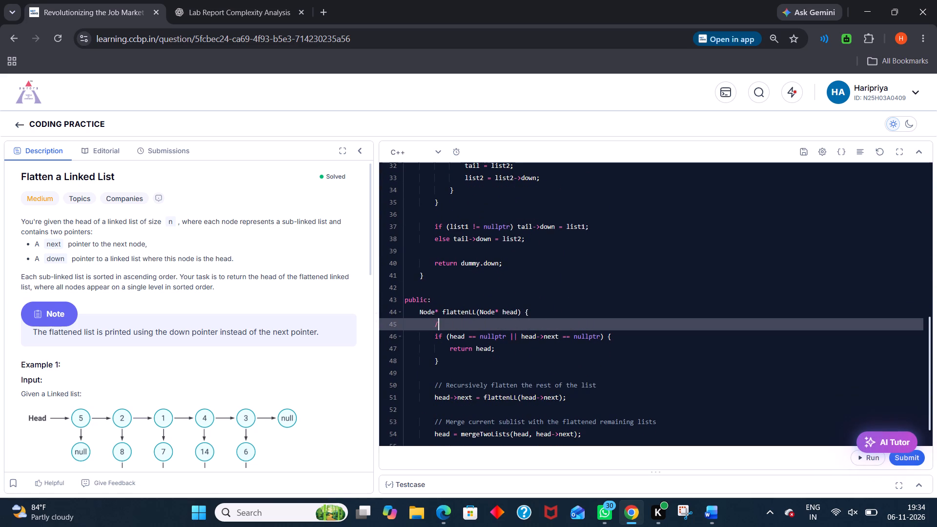
pyautogui.press('BackSpace')
pyautogui.press('BackSpace')
# Delete the two comments above the recursive flattenLL call and the mergeTwoLists call, and check the rest of the code.
pyautogui.scroll(-1, 601, 319)
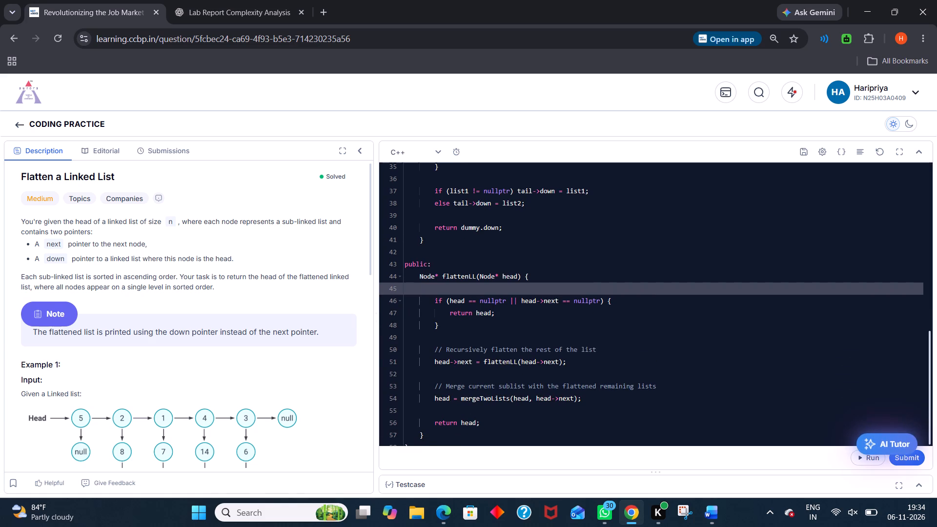
pyautogui.click(608, 349)
pyautogui.moveTo(608, 349); pyautogui.dragTo(436, 347)
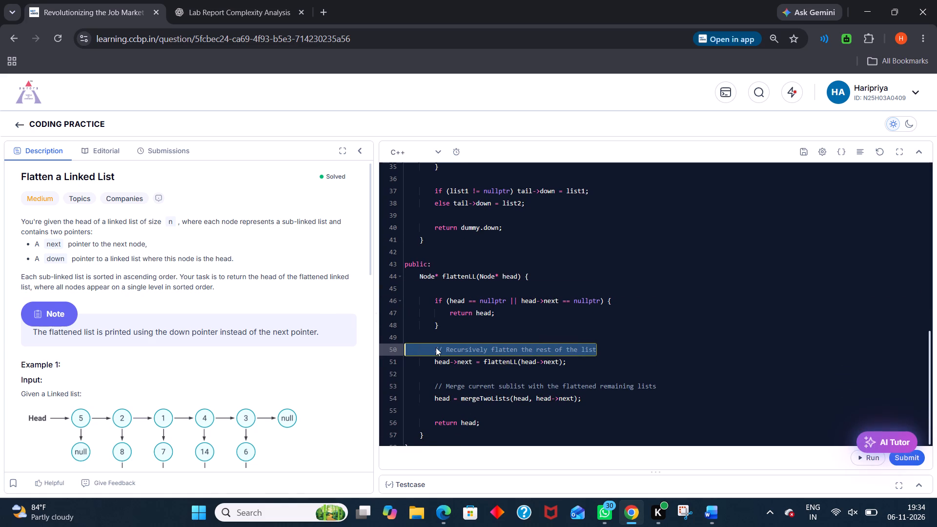
pyautogui.press('BackSpace')
pyautogui.moveTo(658, 385); pyautogui.dragTo(423, 387)
pyautogui.press('BackSpace')
pyautogui.scroll(-1, 423, 387)
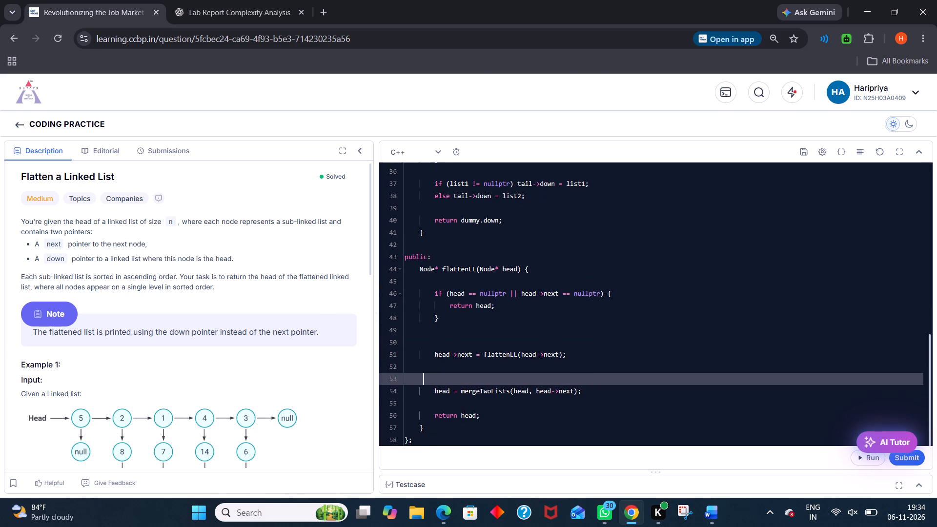
pyautogui.scroll(-1, 423, 387)
pyautogui.scroll(17, 576, 377)
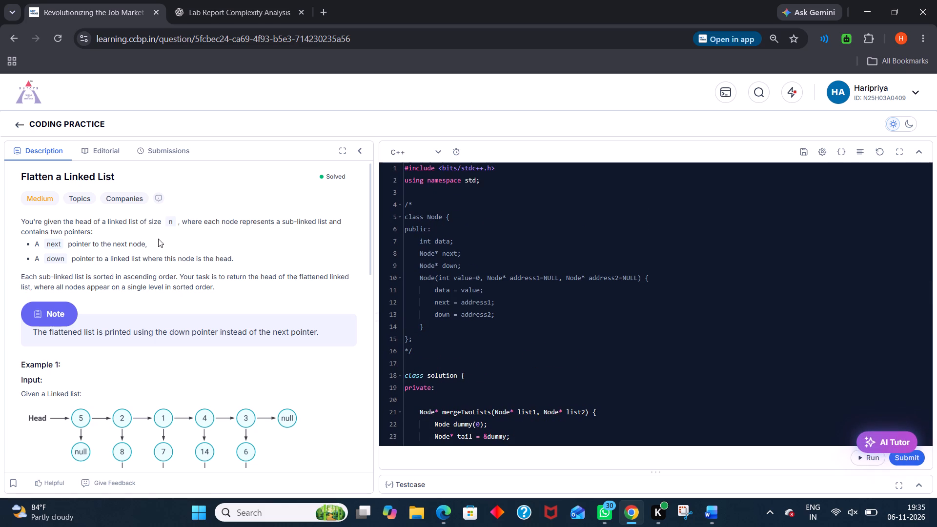
# Capture the Flatten a Linked List problem statement with its note as a screenshot and paste it into the ChatGPT message.
pyautogui.click(212, 0)
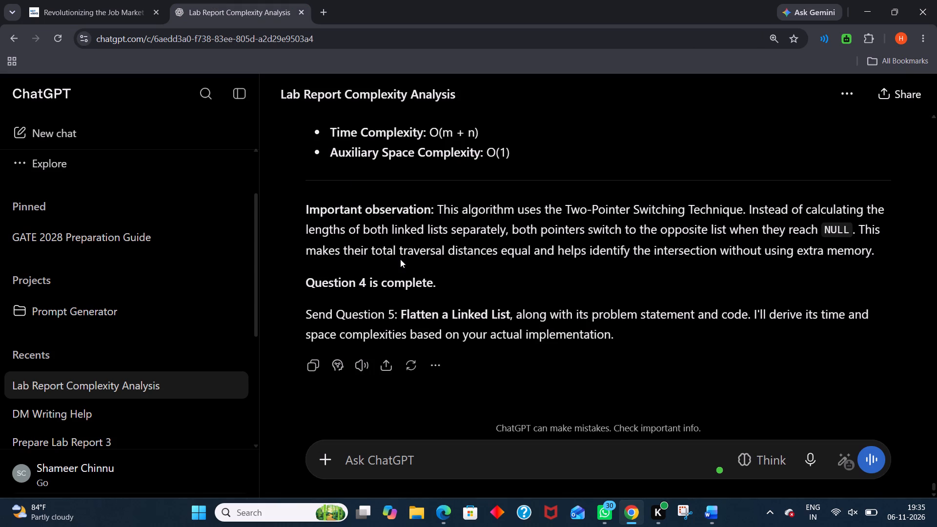
pyautogui.scroll(-3, 400, 259)
pyautogui.click(96, 0)
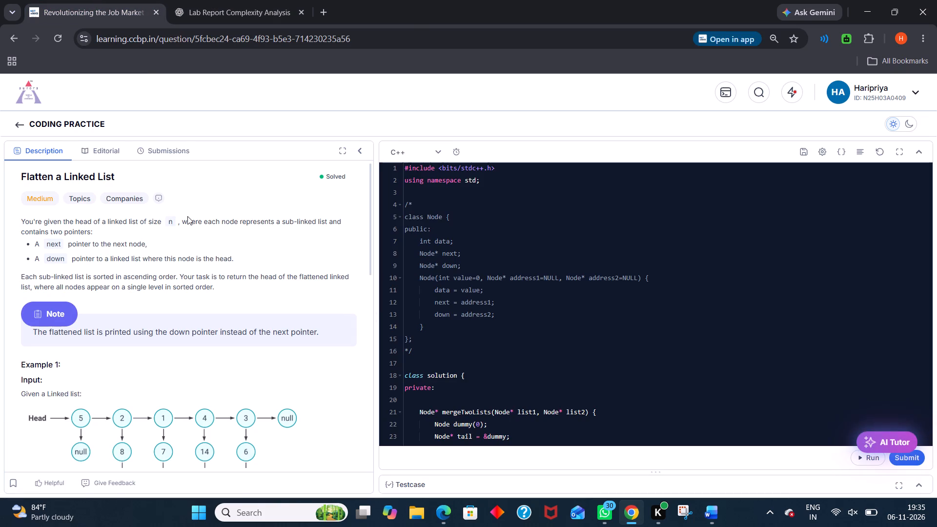
pyautogui.press('Print')
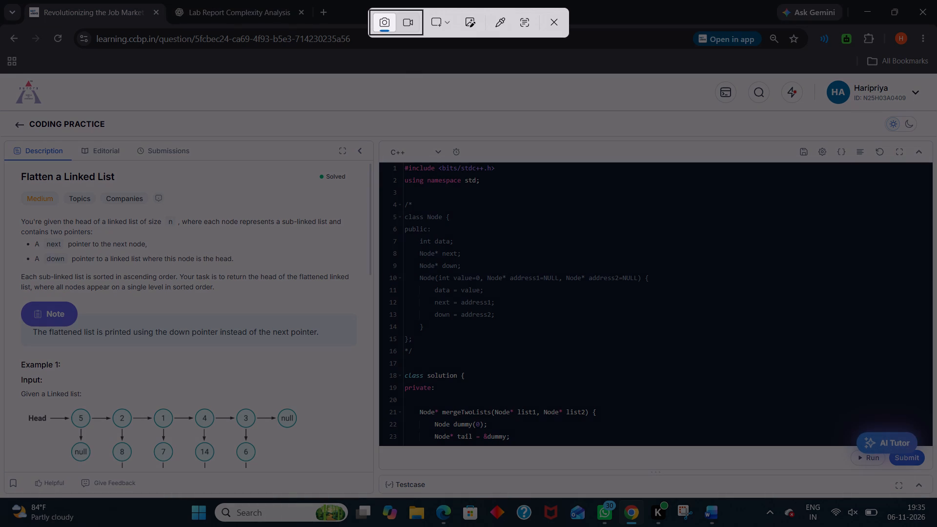
pyautogui.moveTo(0, 158); pyautogui.dragTo(285, 390)
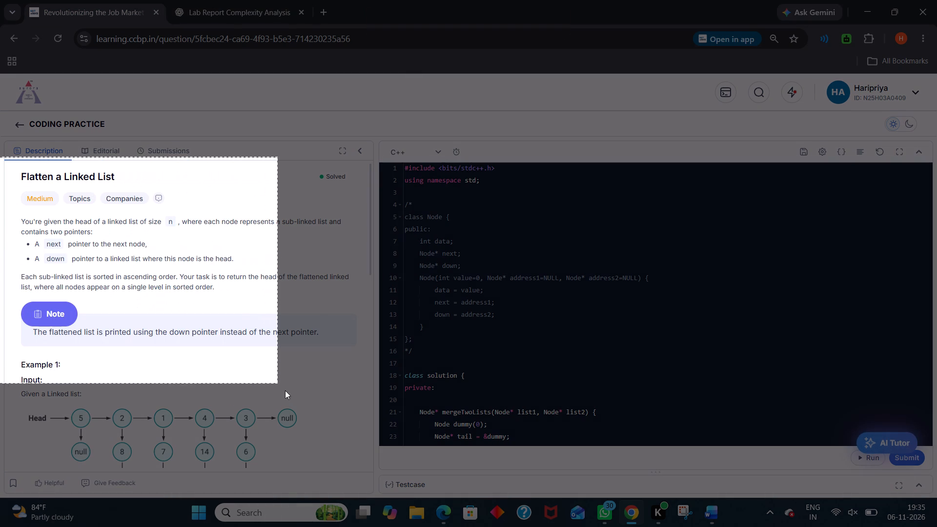
pyautogui.moveTo(285, 390); pyautogui.dragTo(361, 479)
pyautogui.click(209, 0)
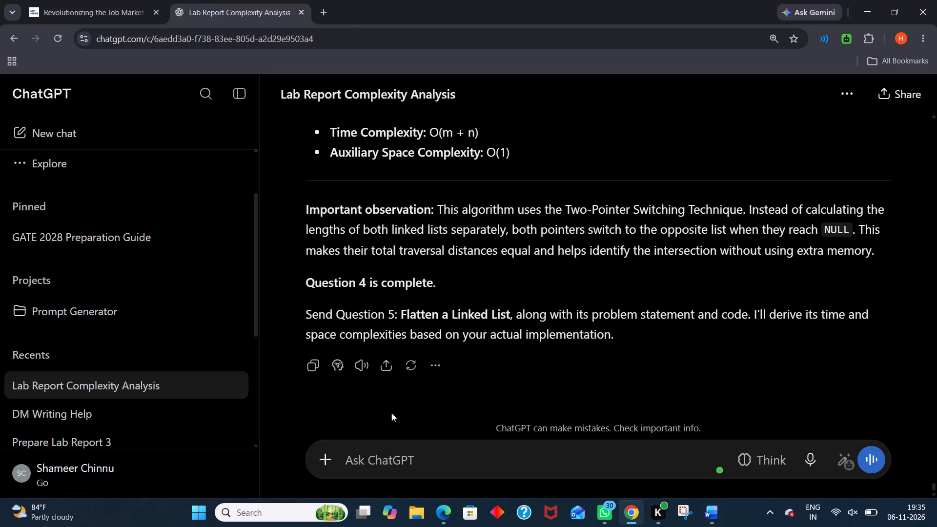
pyautogui.click(374, 448)
pyautogui.hotkey('ctrl', 'v')
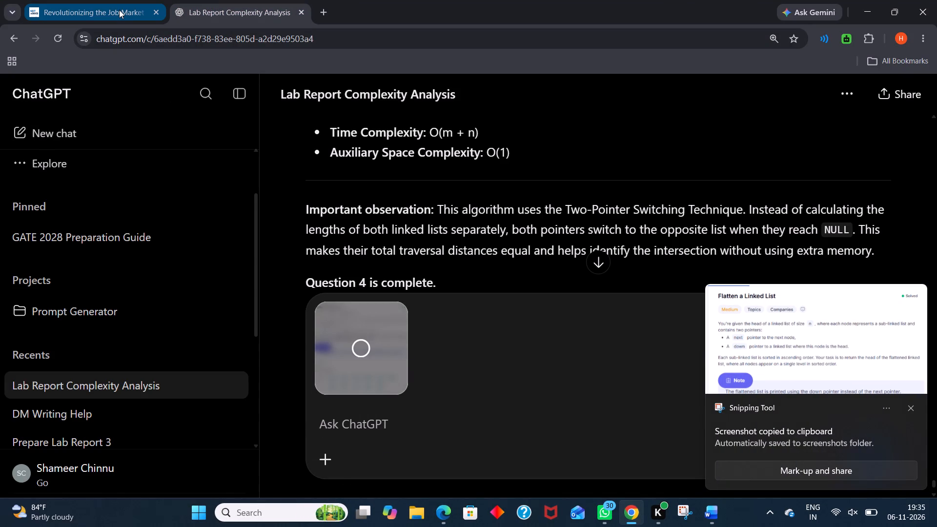
# Capture Example 1 with its input diagram and output as a screenshot and add it to the ChatGPT message.
pyautogui.click(12, 0)
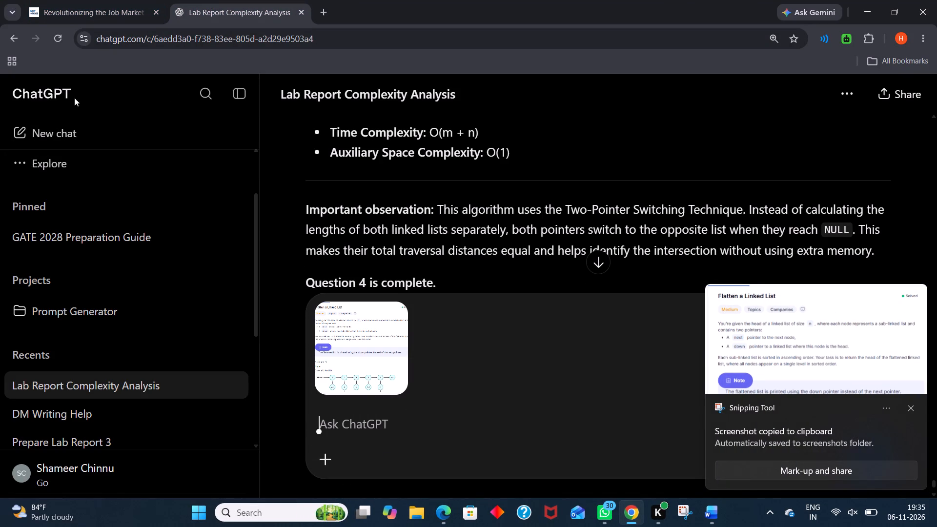
pyautogui.click(108, 0)
pyautogui.scroll(-1, 189, 306)
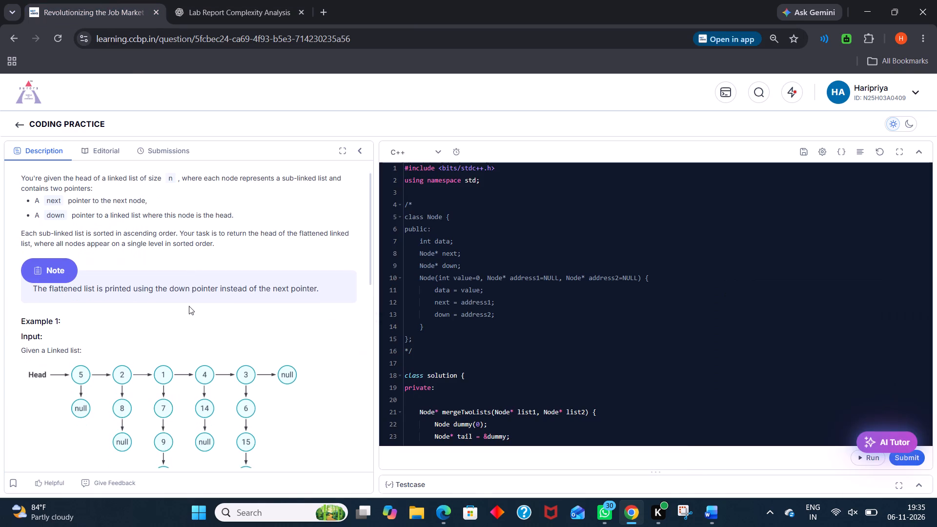
pyautogui.scroll(-2, 189, 306)
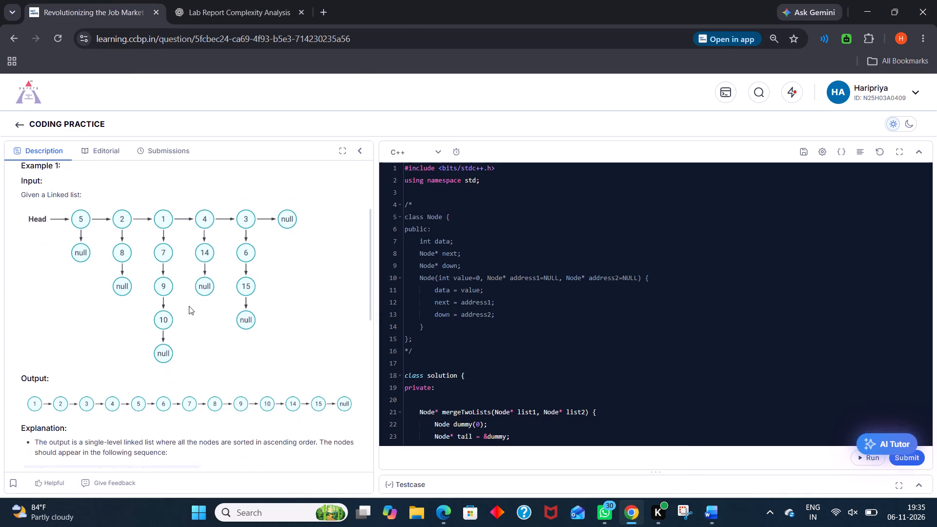
pyautogui.scroll(-1, 189, 306)
pyautogui.press('Print')
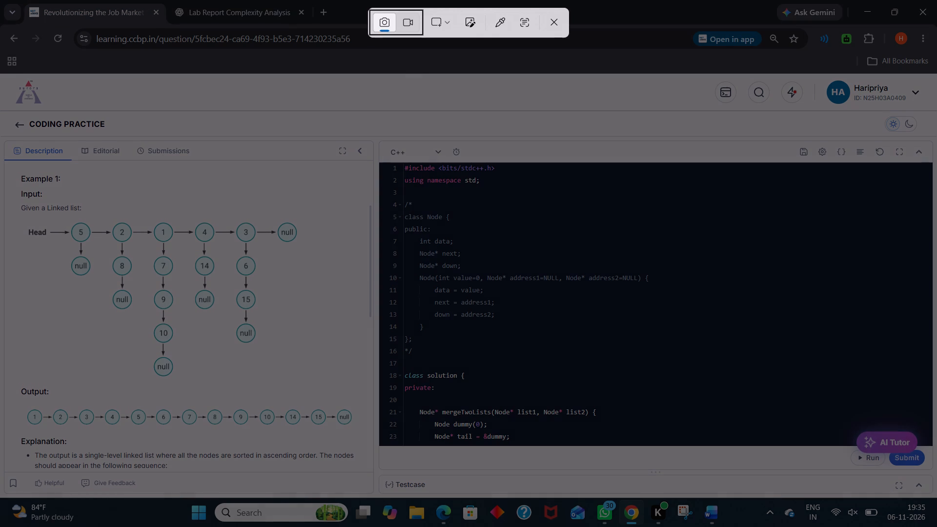
pyautogui.moveTo(0, 166); pyautogui.dragTo(197, 294)
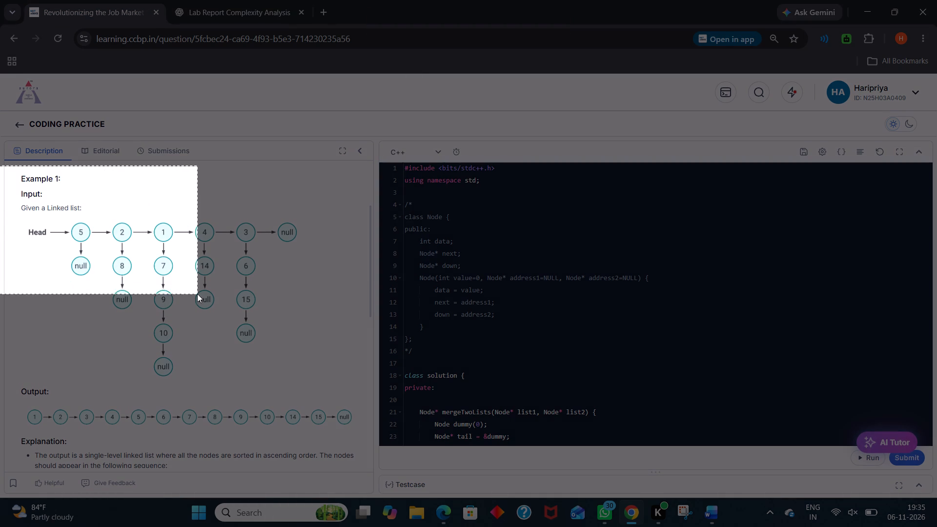
pyautogui.moveTo(197, 294); pyautogui.dragTo(371, 476)
pyautogui.click(226, 0)
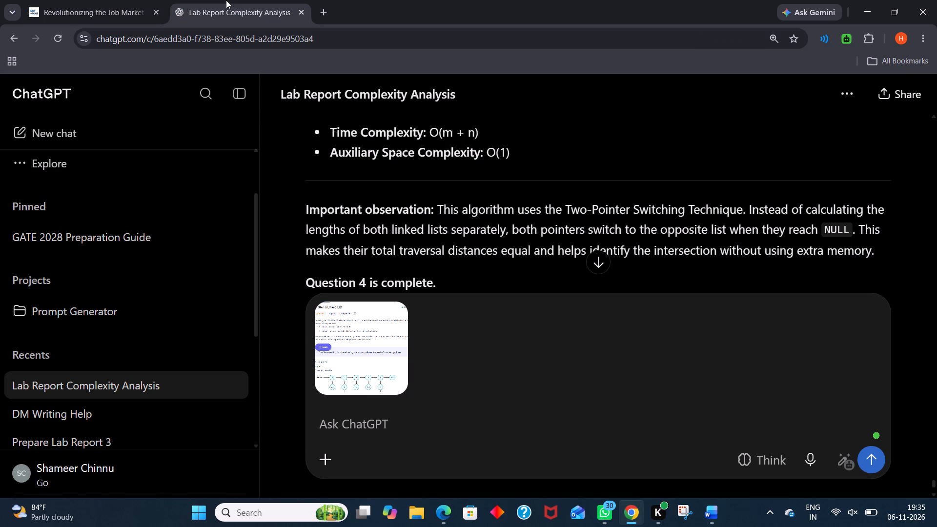
pyautogui.click(390, 435)
pyautogui.hotkey('ctrl', 'v')
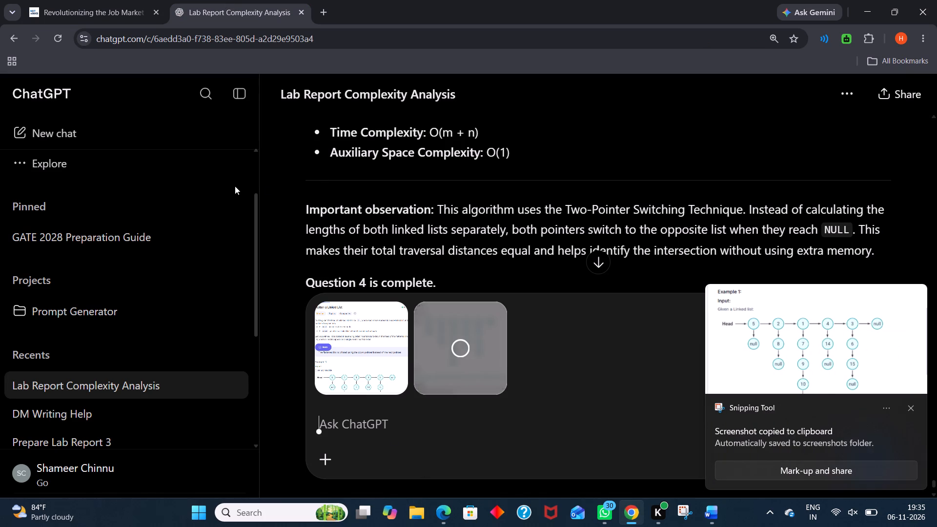
pyautogui.click(79, 0)
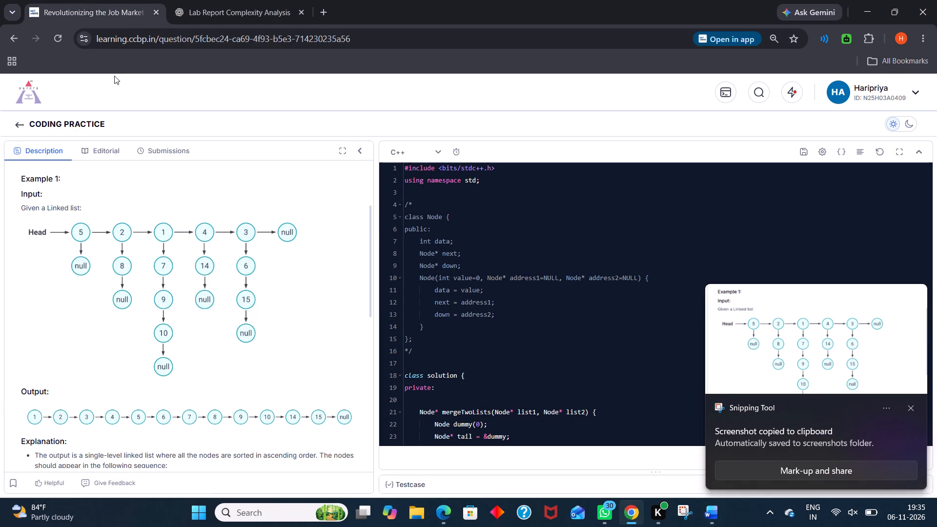
pyautogui.scroll(-4, 214, 337)
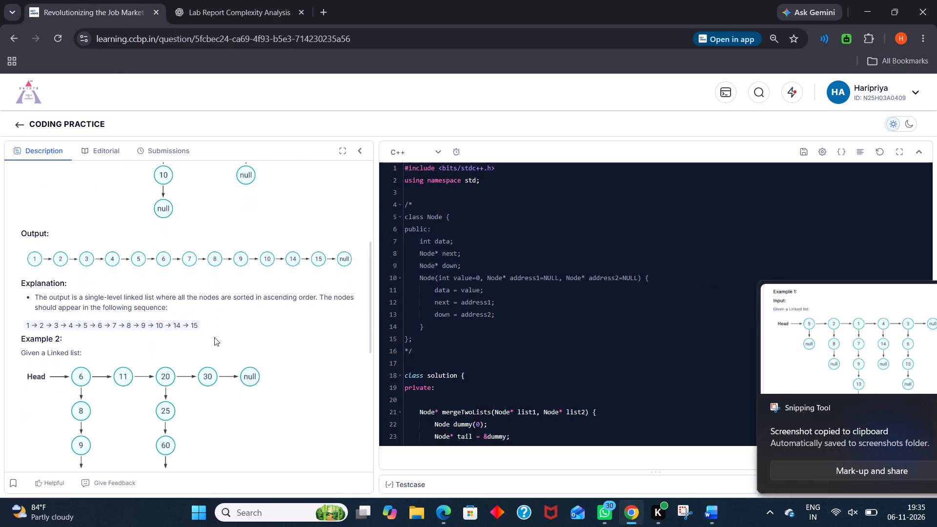
pyautogui.scroll(-2, 214, 337)
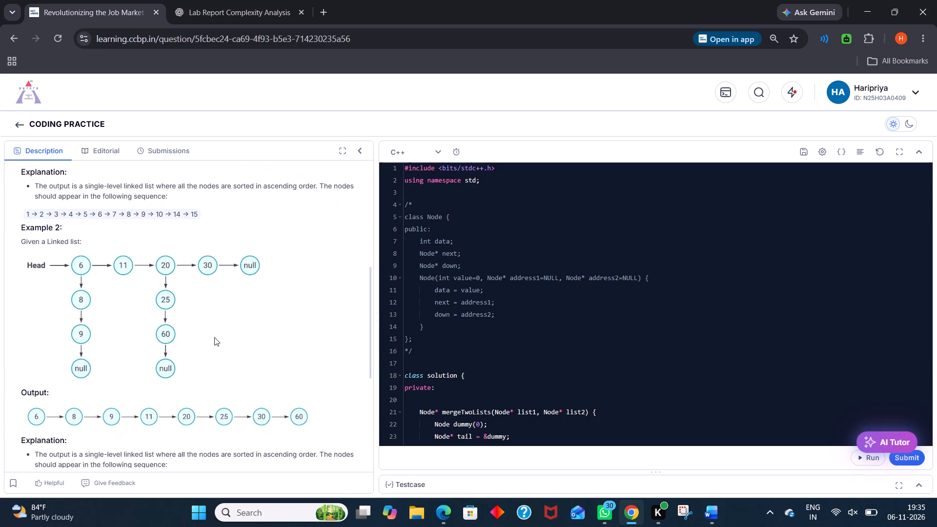
pyautogui.scroll(-1, 214, 337)
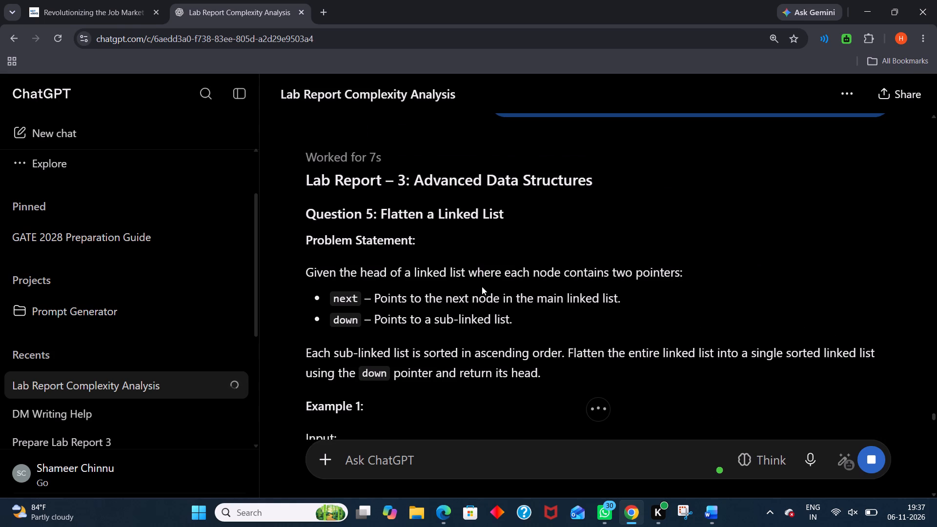
# Check your own submissions for Flatten a Linked List and return to the problem description.
pyautogui.click(33, 0)
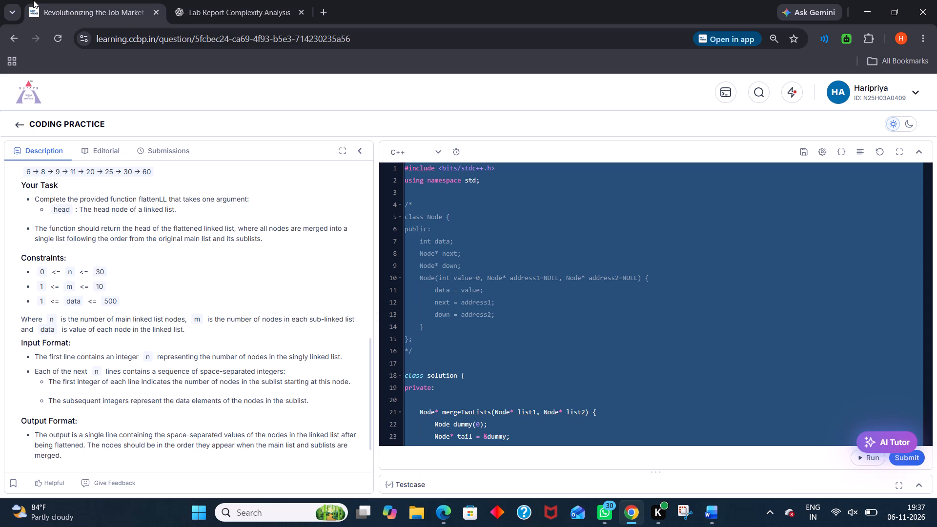
pyautogui.click(175, 143)
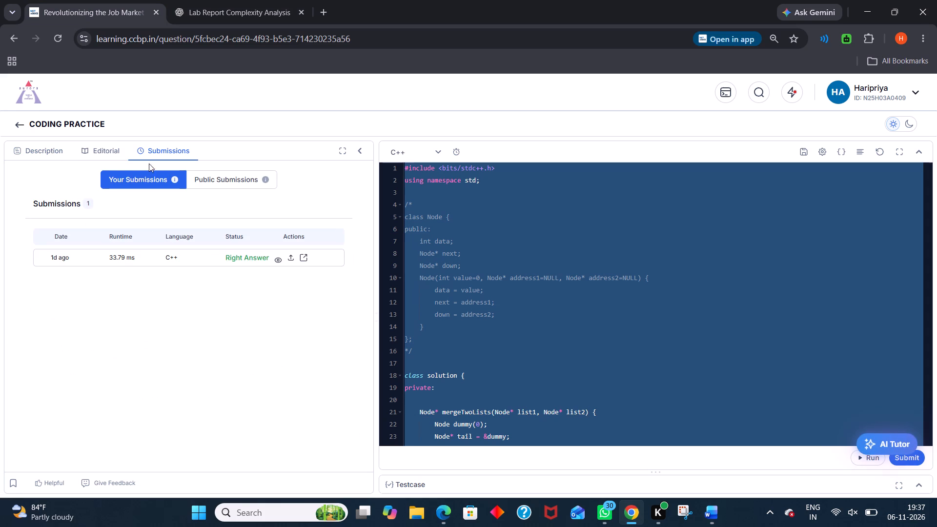
pyautogui.click(42, 145)
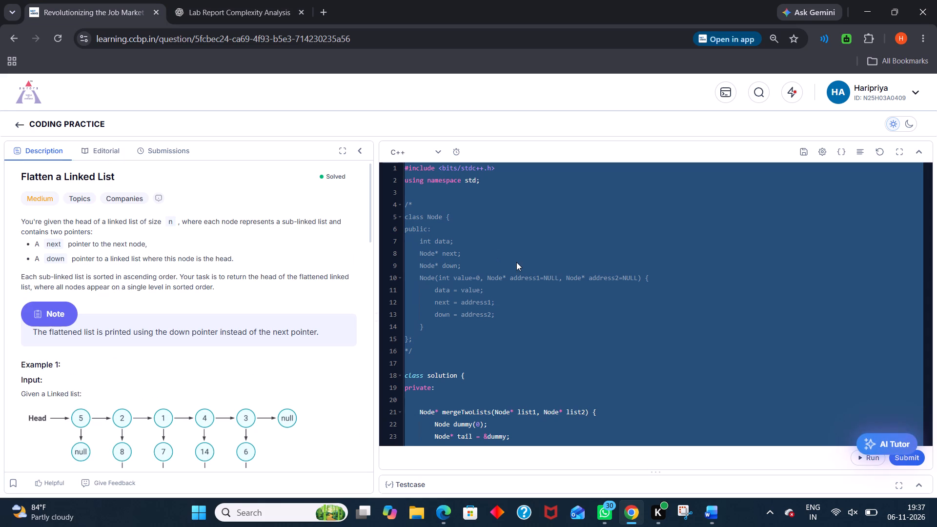
pyautogui.click(516, 262)
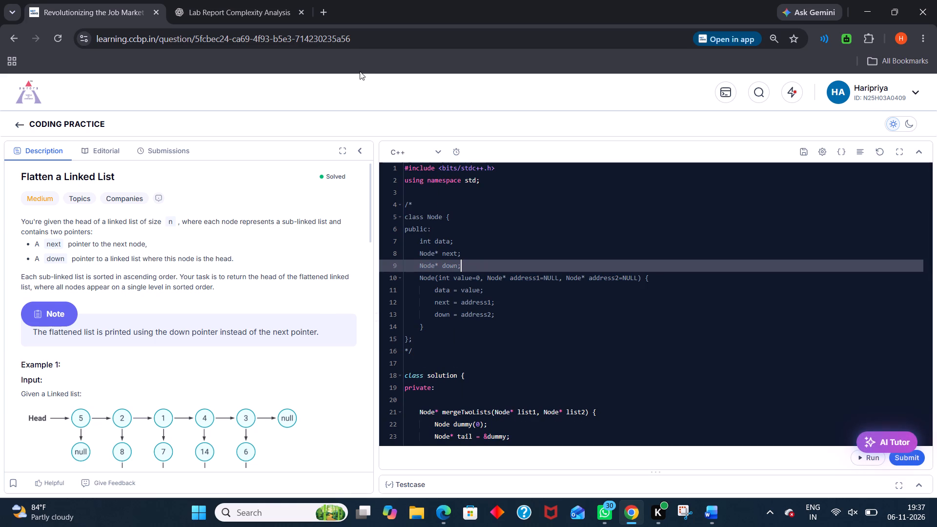
# Close the ChatGPT conversation page in the browser.
pyautogui.click(304, 16)
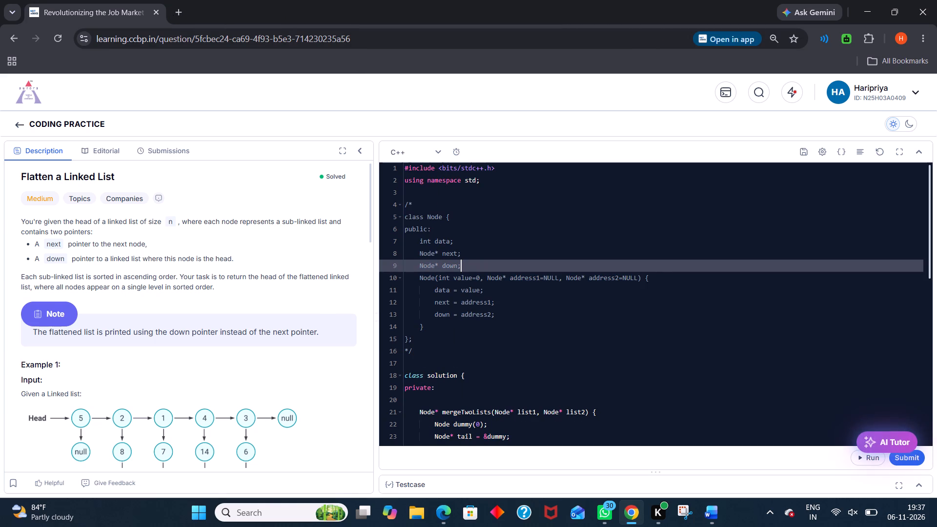
# Capture a full-screen screenshot of the Flatten a Linked List problem with the start of the C++ code in view.
pyautogui.scroll(-6, 594, 453)
pyautogui.scroll(-8, 603, 313)
pyautogui.click(584, 396)
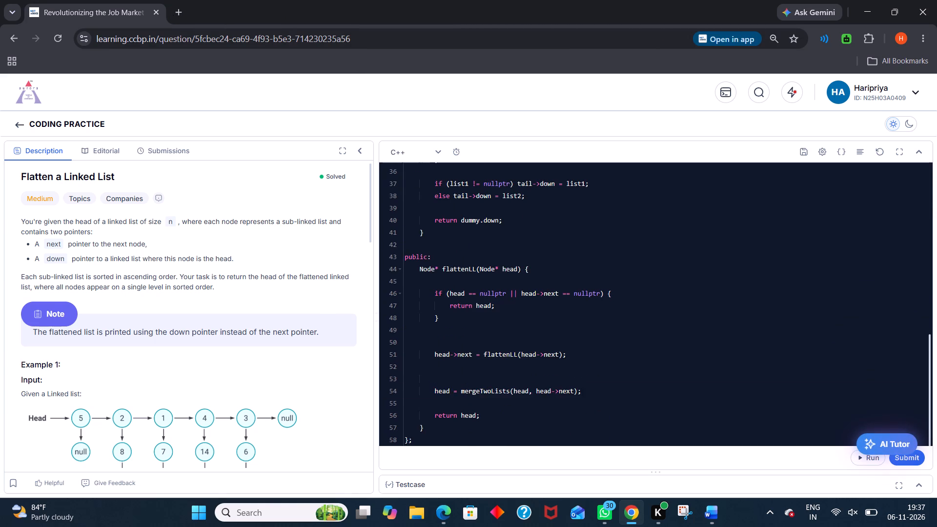
pyautogui.scroll(6, 584, 396)
pyautogui.scroll(10, 754, 266)
pyautogui.press('Print')
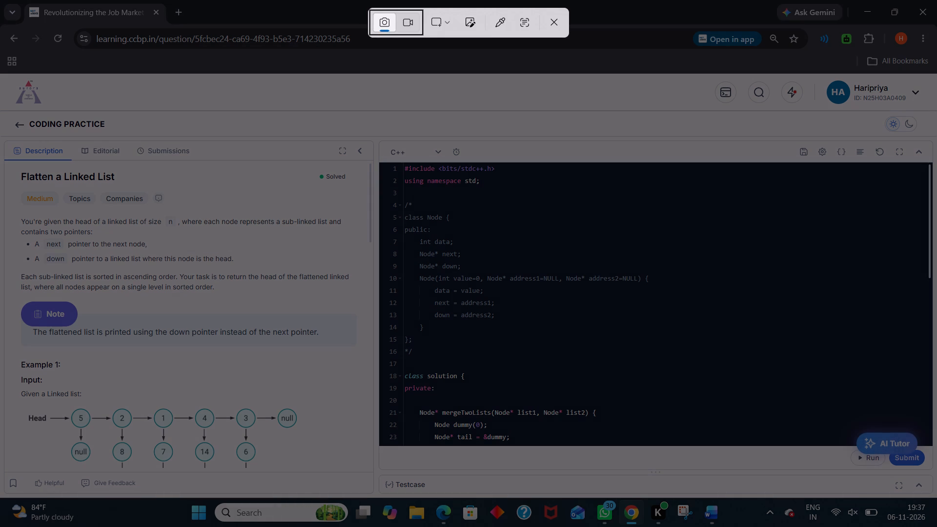
pyautogui.click(439, 13)
pyautogui.click(463, 66)
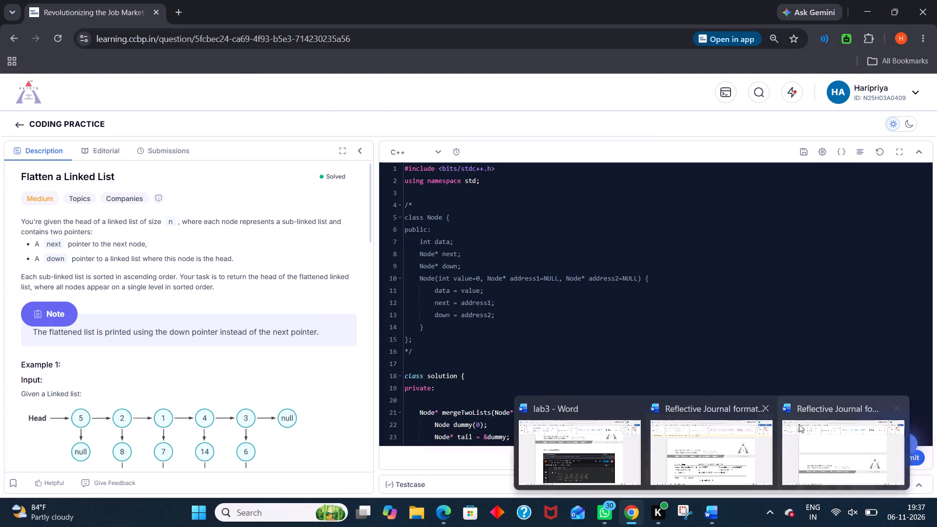
# On the last page of the Reflective Journal format document, add the heading "QUESTION 5:" and paste the screenshot beneath it.
pyautogui.click(817, 429)
pyautogui.click(436, 399)
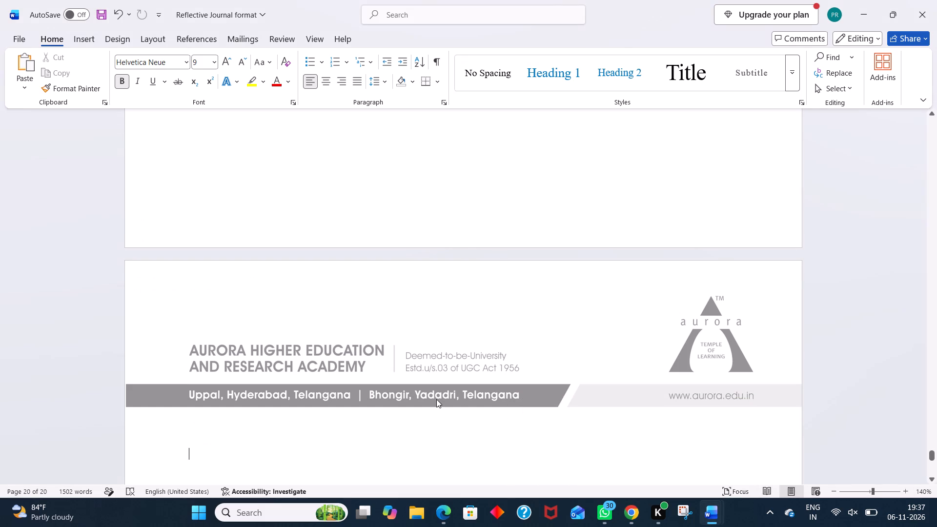
pyautogui.press('q')
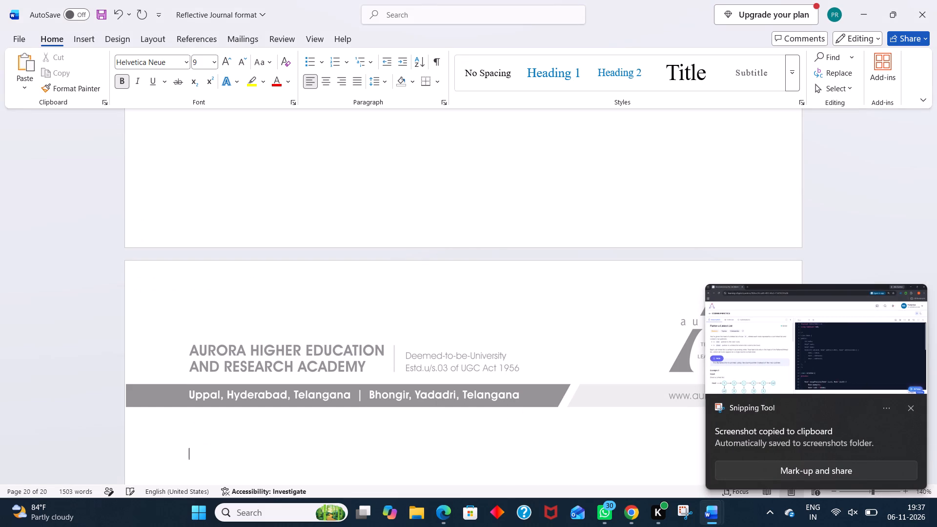
pyautogui.write('QUESTION 5')
pyautogui.hotkey('shift', ':')
pyautogui.press('Return')
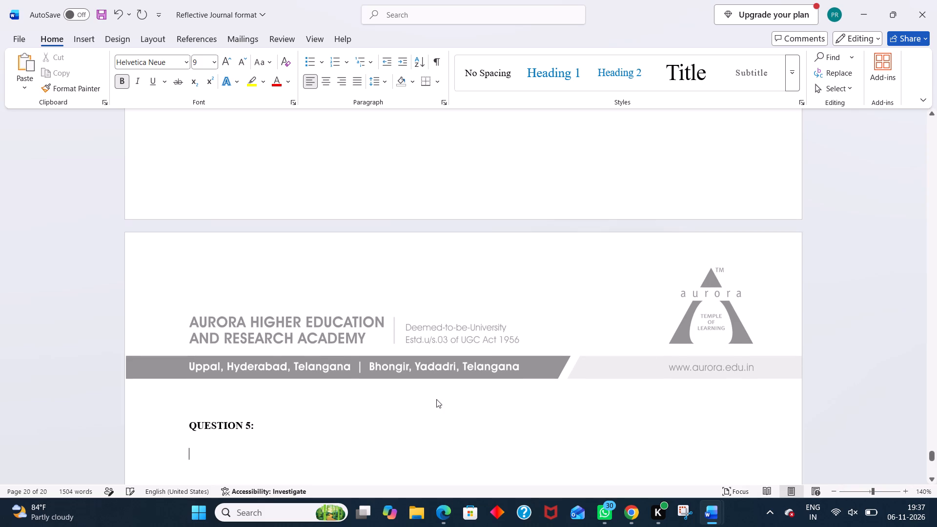
pyautogui.hotkey('ctrl', 'v')
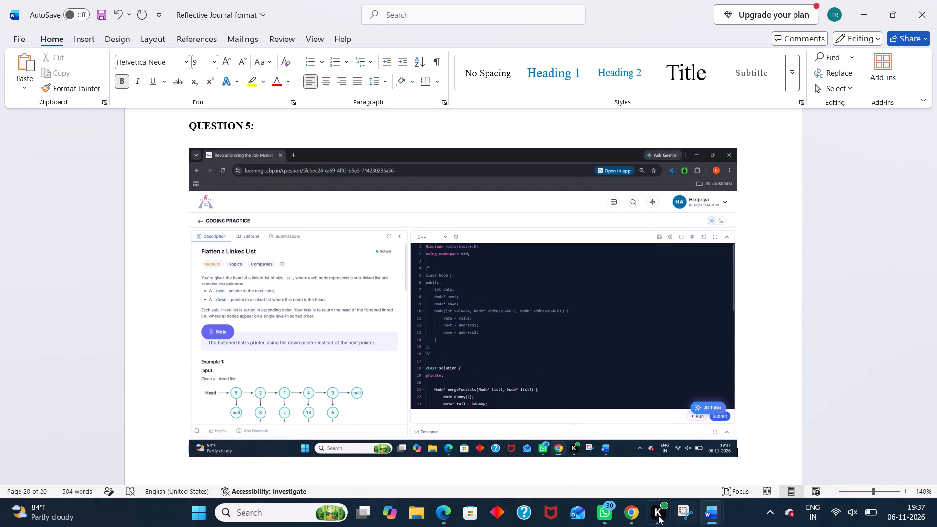
# Capture a full-screen screenshot of the mergeTwoLists part of the code and paste it below the first Question 5 screenshot.
pyautogui.click(652, 440)
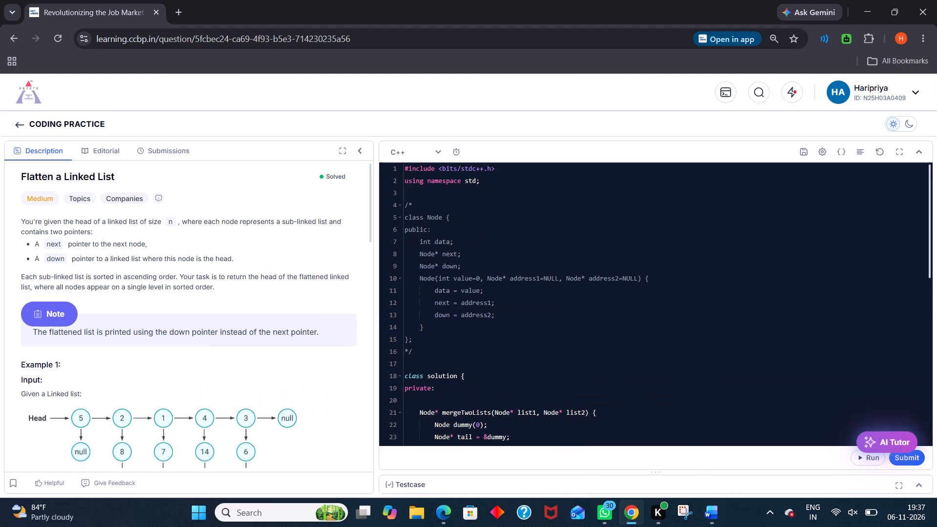
pyautogui.scroll(-5, 635, 362)
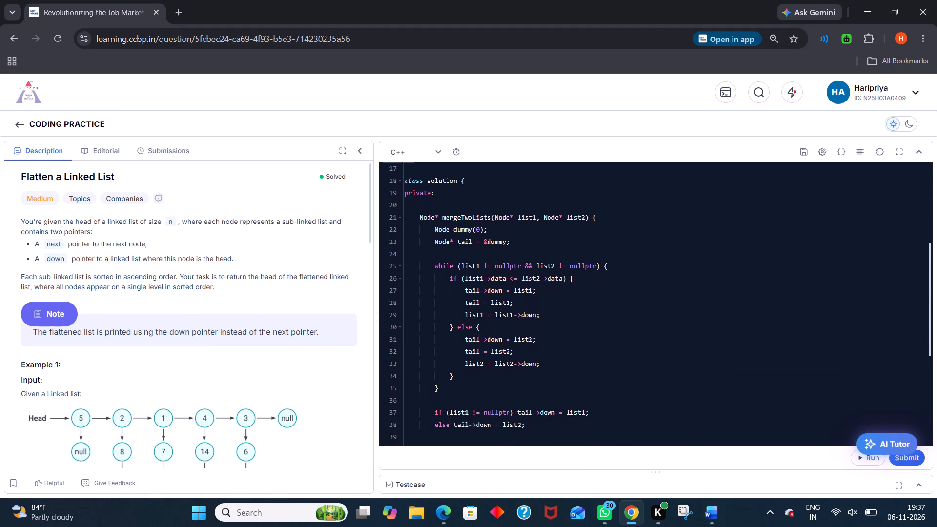
pyautogui.press('Print')
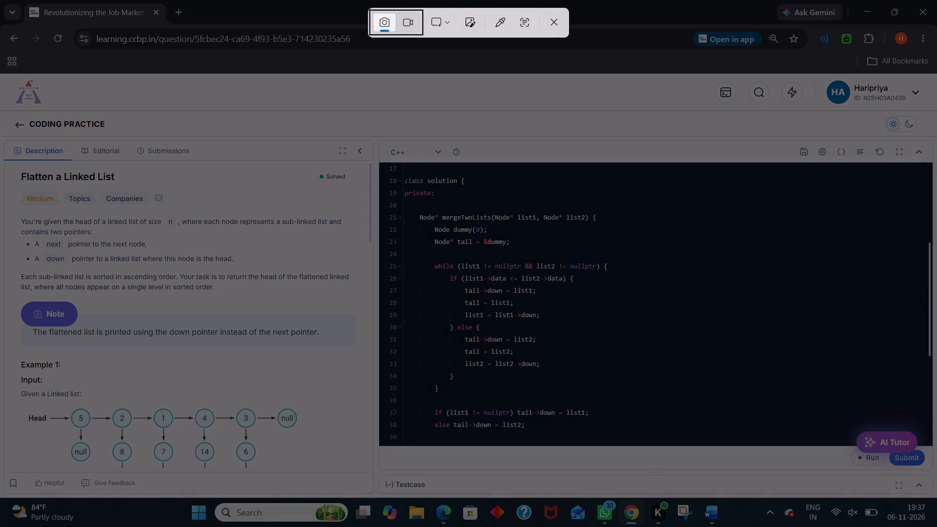
pyautogui.click(445, 25)
pyautogui.click(461, 74)
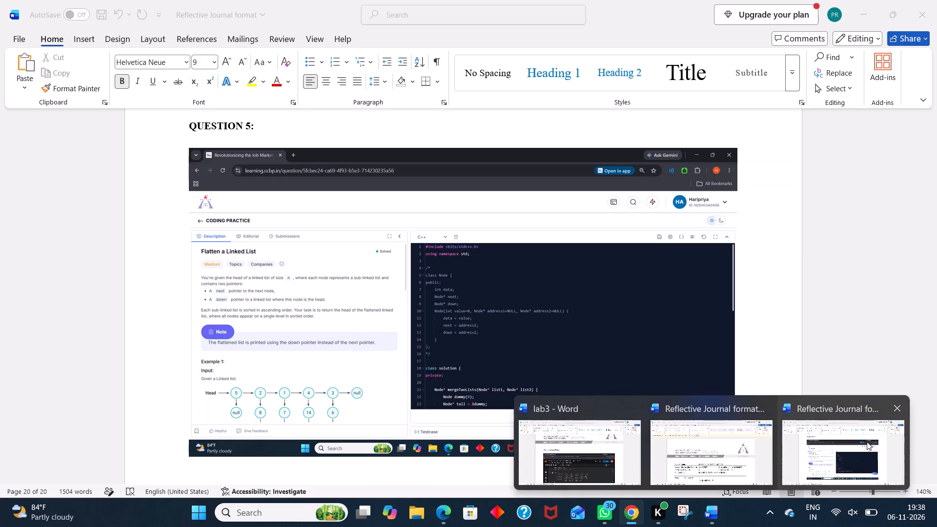
pyautogui.click(867, 442)
pyautogui.hotkey('ctrl', 'v')
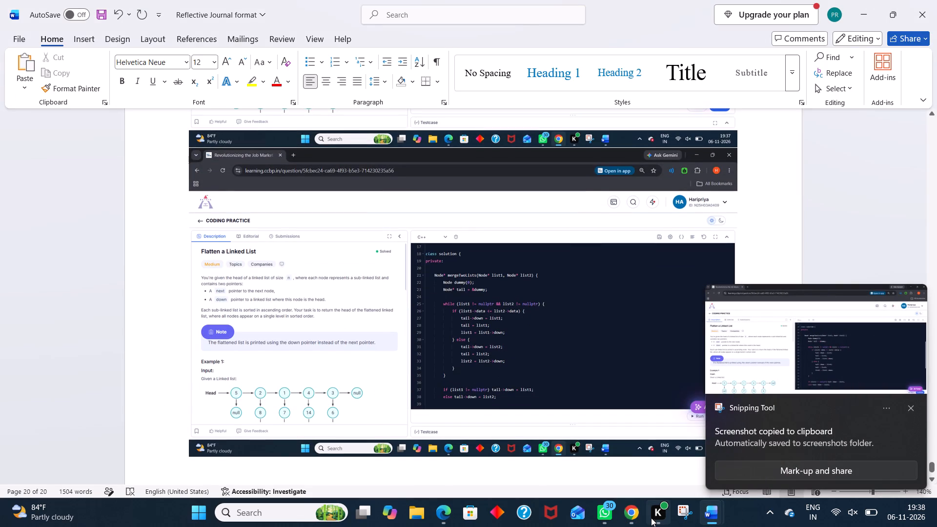
# Capture a full-screen screenshot of the flattenLL part of the code and paste it below the mergeTwoLists screenshot in the report.
pyautogui.click(639, 481)
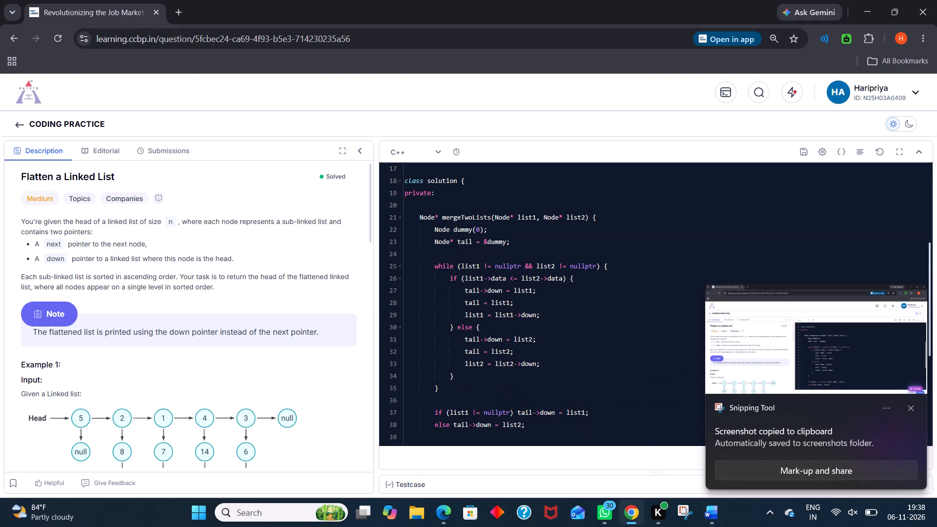
pyautogui.scroll(-6, 614, 336)
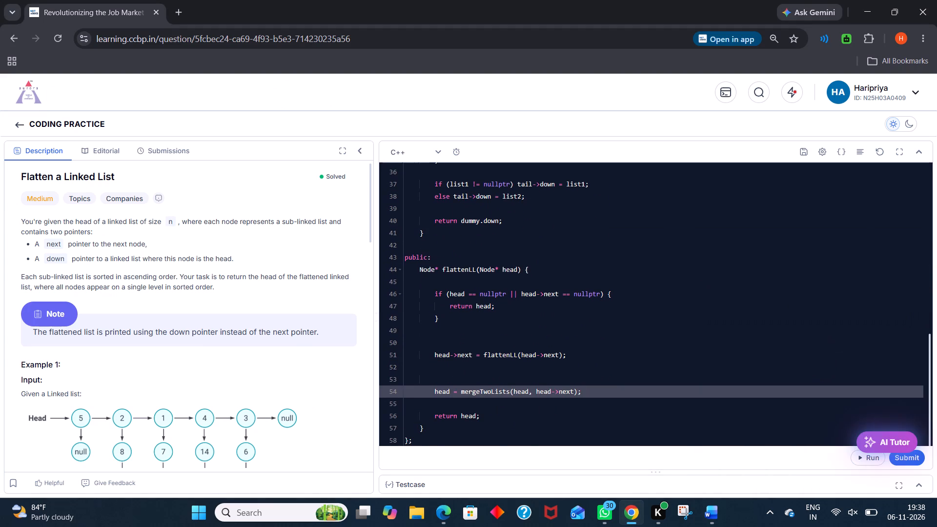
pyautogui.press('Print')
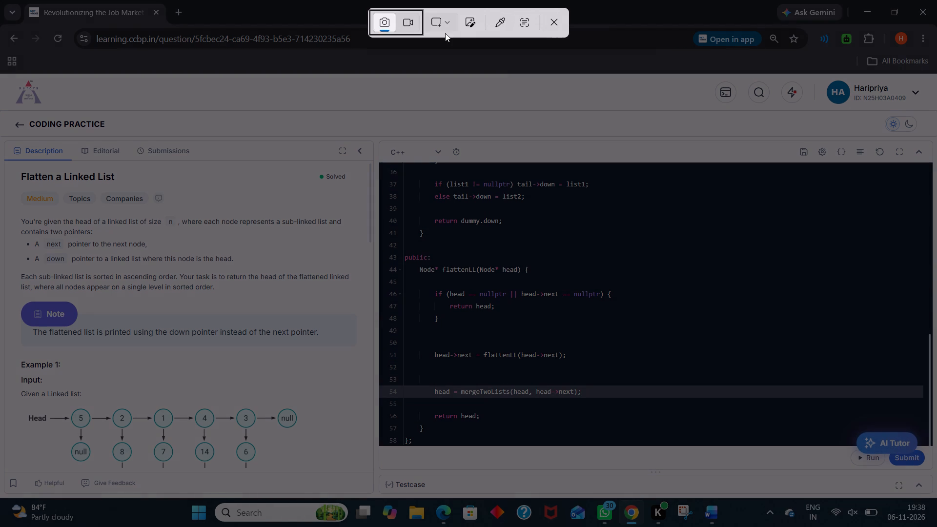
pyautogui.click(445, 33)
pyautogui.click(445, 61)
pyautogui.scroll(-6, 619, 305)
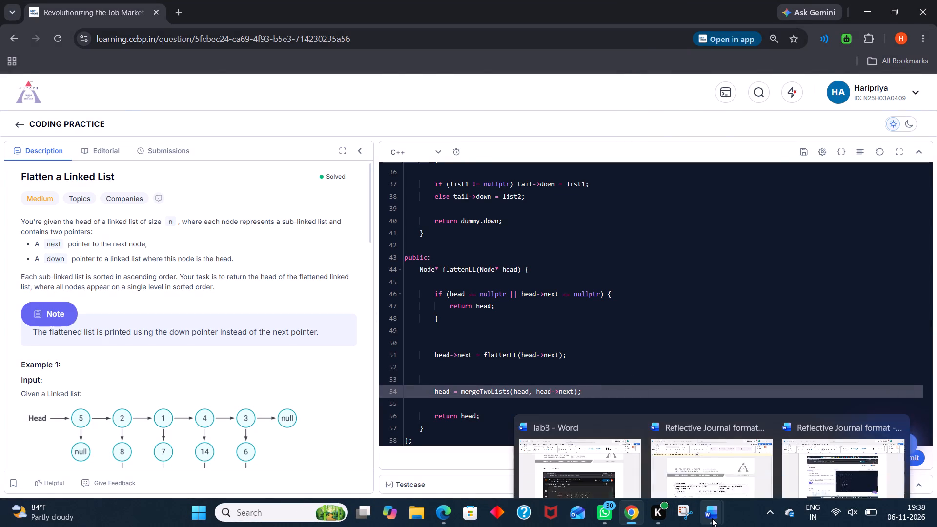
pyautogui.click(854, 462)
pyautogui.hotkey('ctrl', 'v')
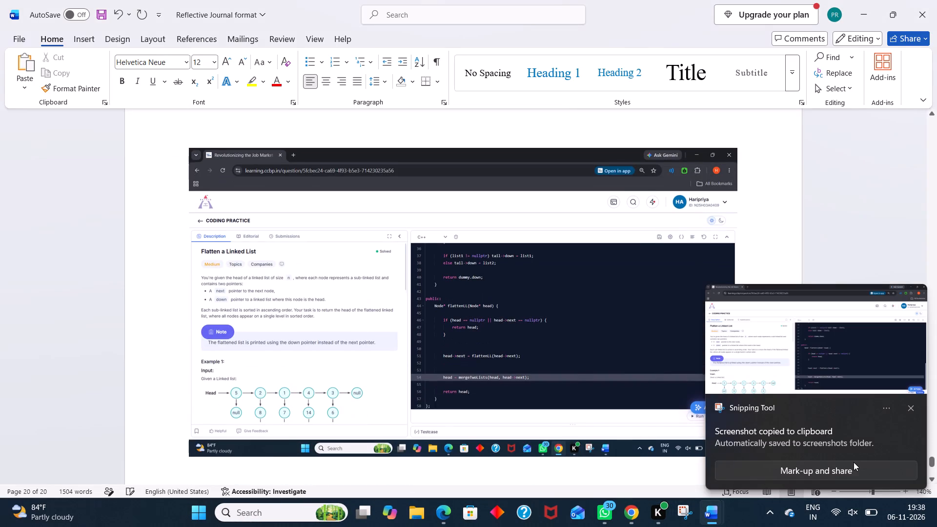
# Run the Flatten a Linked List code on its test cases and capture a full-screen screenshot with the code's end and test case output.
pyautogui.click(625, 461)
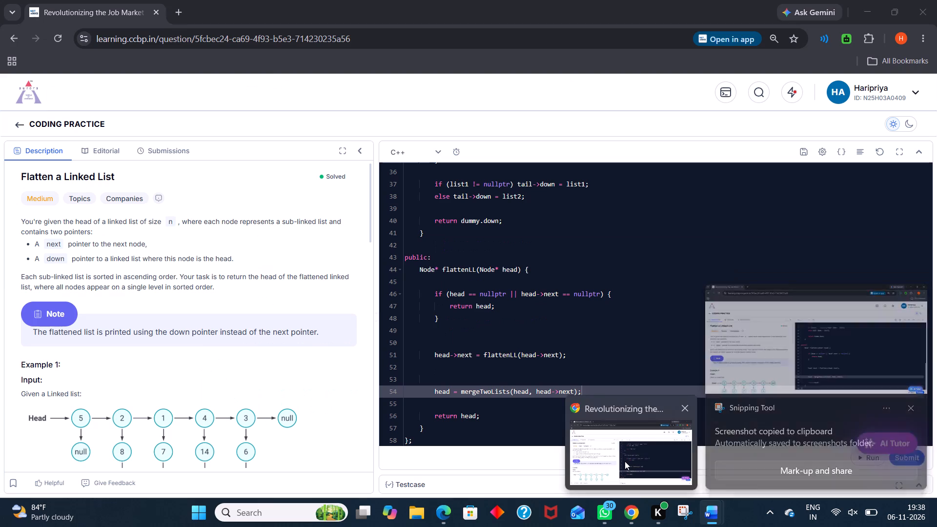
pyautogui.click(912, 410)
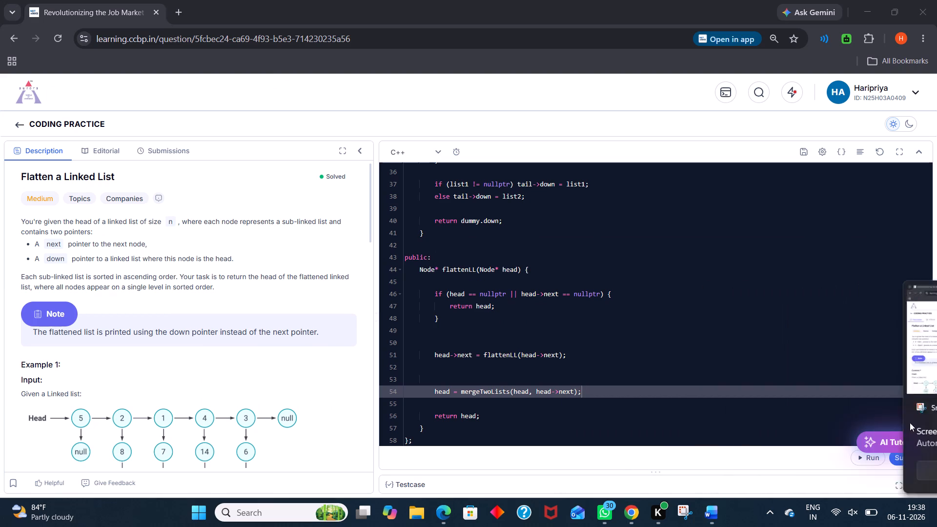
pyautogui.click(871, 462)
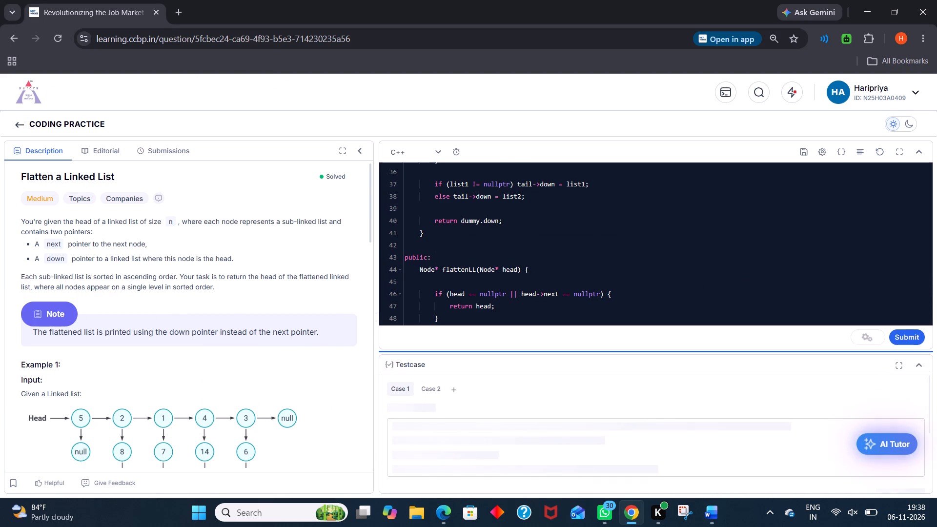
pyautogui.scroll(-7, 611, 273)
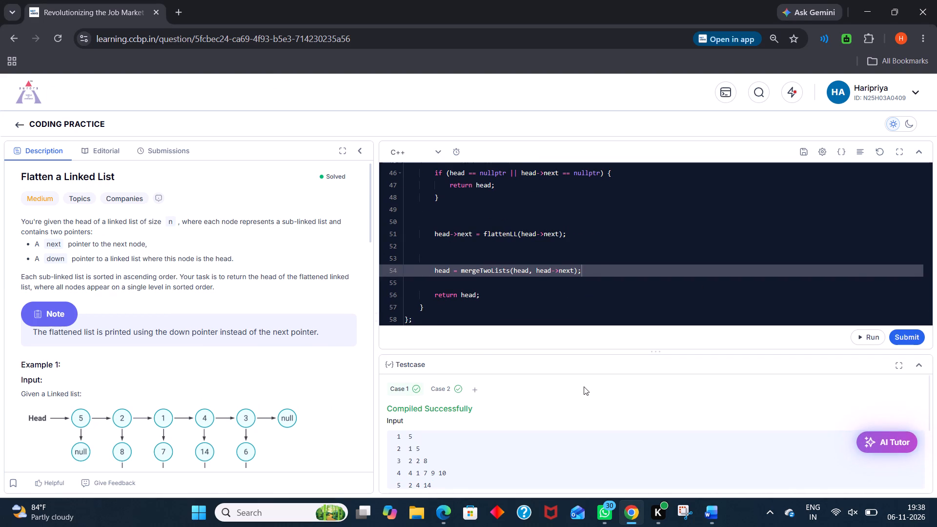
pyautogui.press('Print')
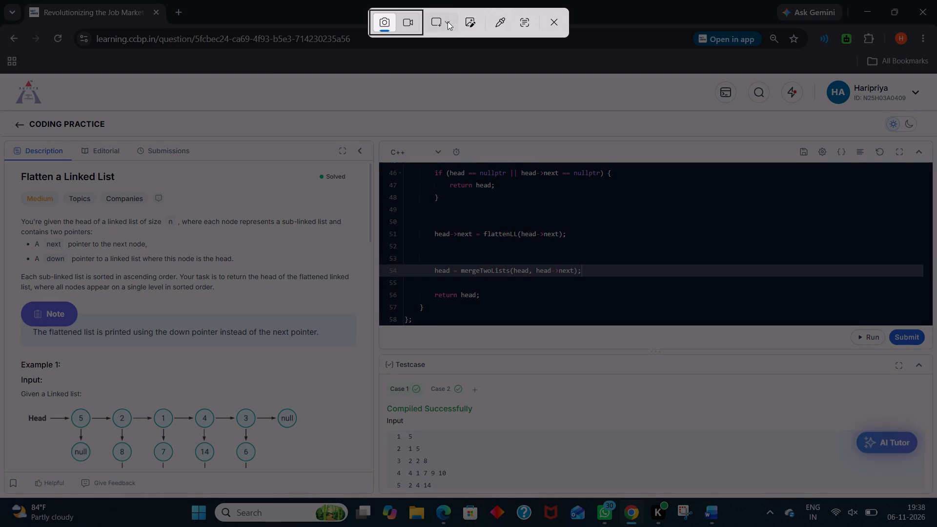
pyautogui.click(448, 21)
pyautogui.click(457, 71)
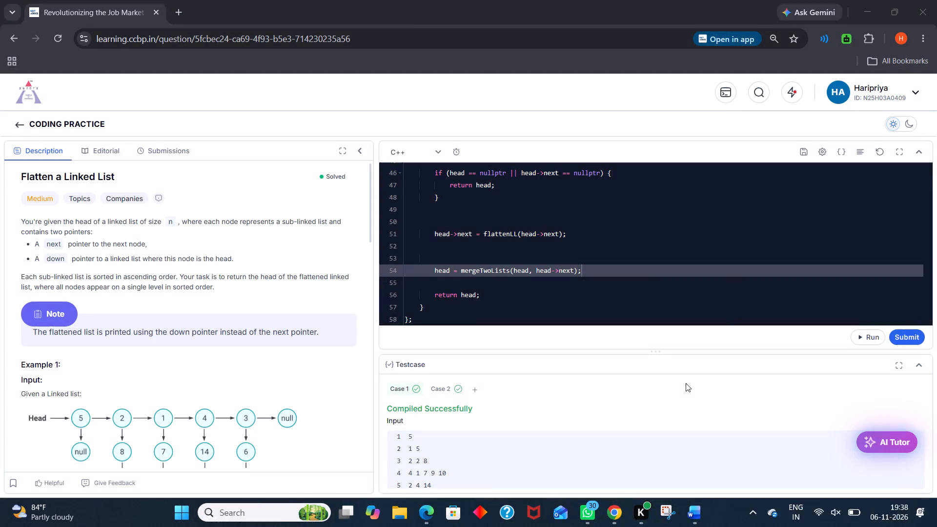
# Paste the test case screenshot below the flattenLL screenshot in the Reflective Journal format document, with no stray letter "v" between them.
pyautogui.click(809, 460)
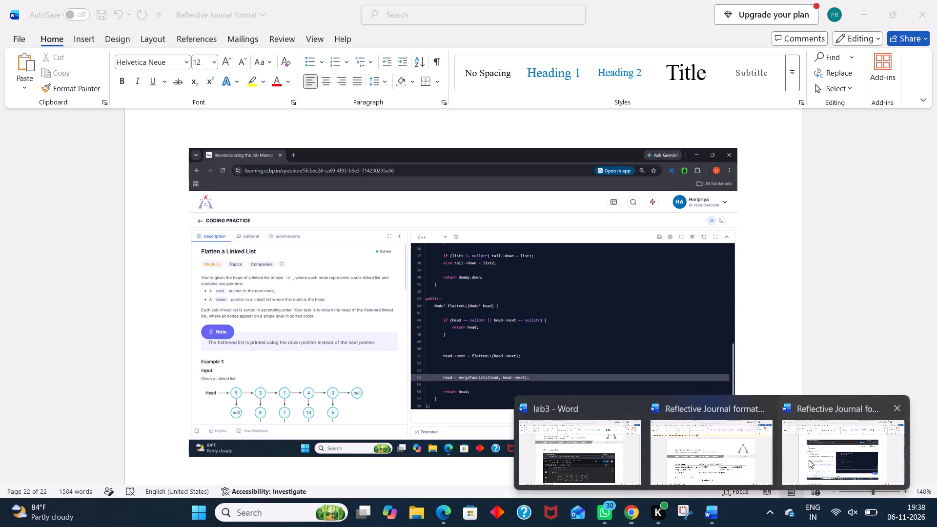
pyautogui.press('v')
pyautogui.scroll(-1, 809, 460)
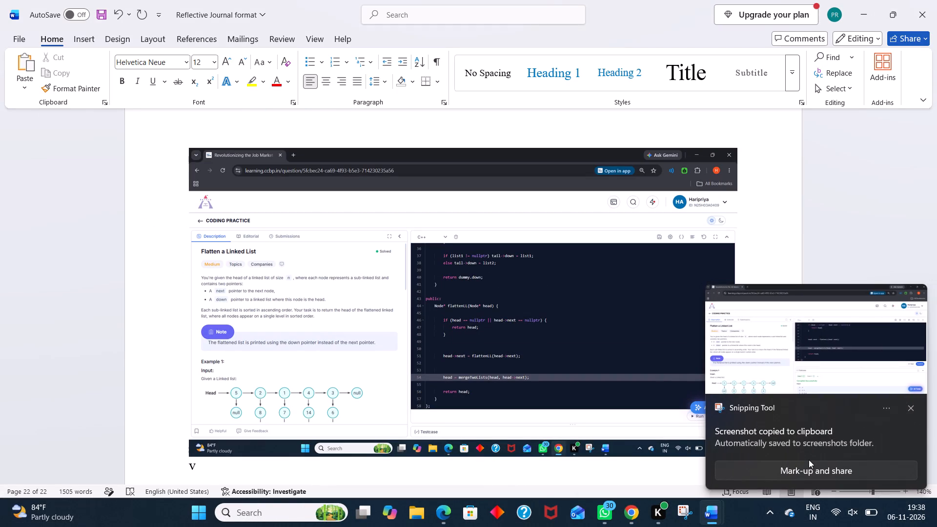
pyautogui.scroll(-2, 641, 401)
pyautogui.scroll(1, 641, 401)
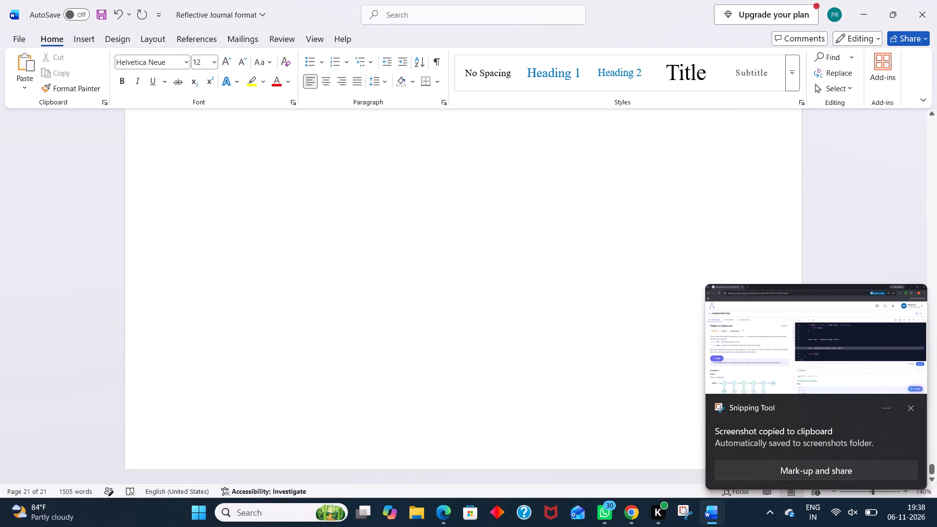
pyautogui.scroll(1, 641, 401)
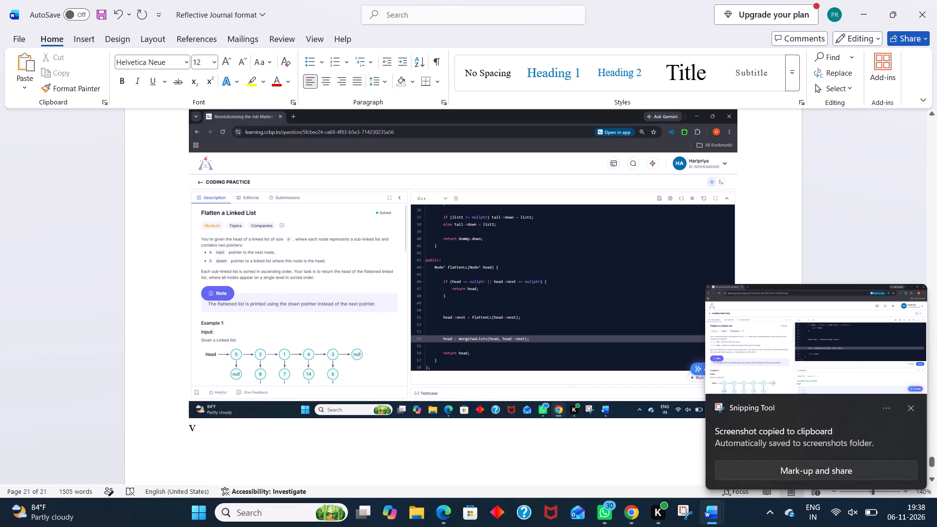
pyautogui.click(756, 263)
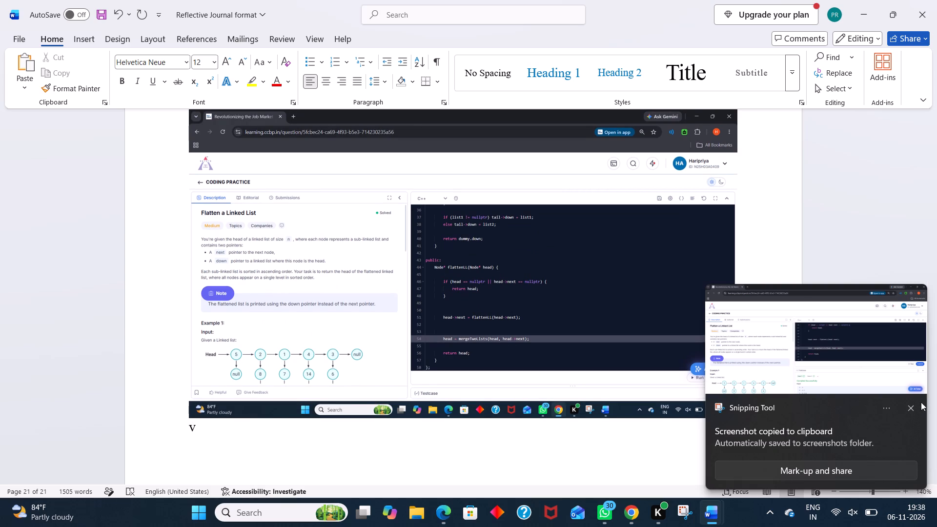
pyautogui.click(913, 402)
pyautogui.click(784, 405)
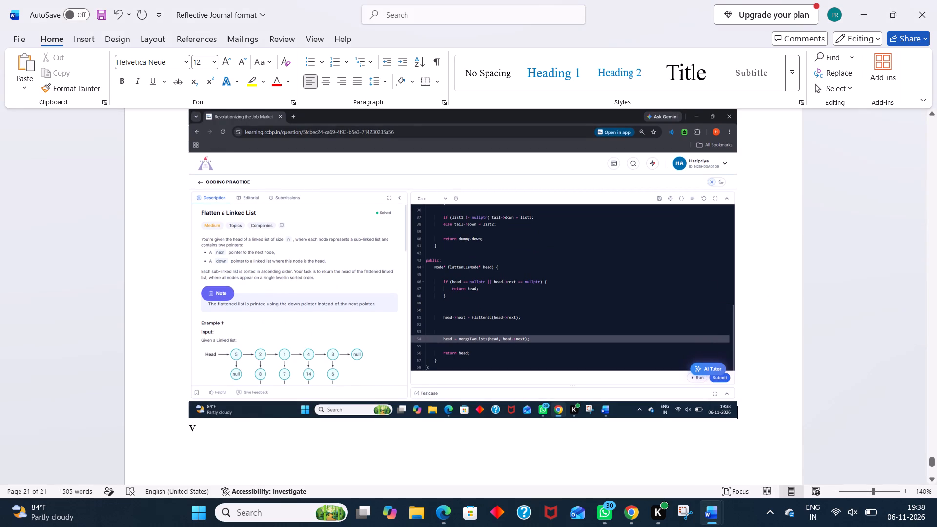
pyautogui.scroll(-1, 784, 405)
pyautogui.scroll(1, 784, 405)
pyautogui.scroll(1, 521, 284)
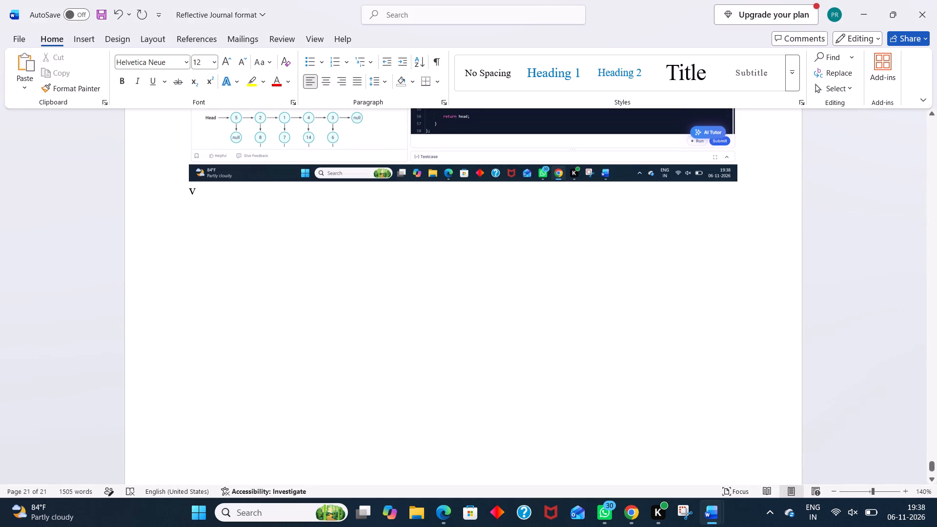
pyautogui.click(241, 205)
pyautogui.press('BackSpace')
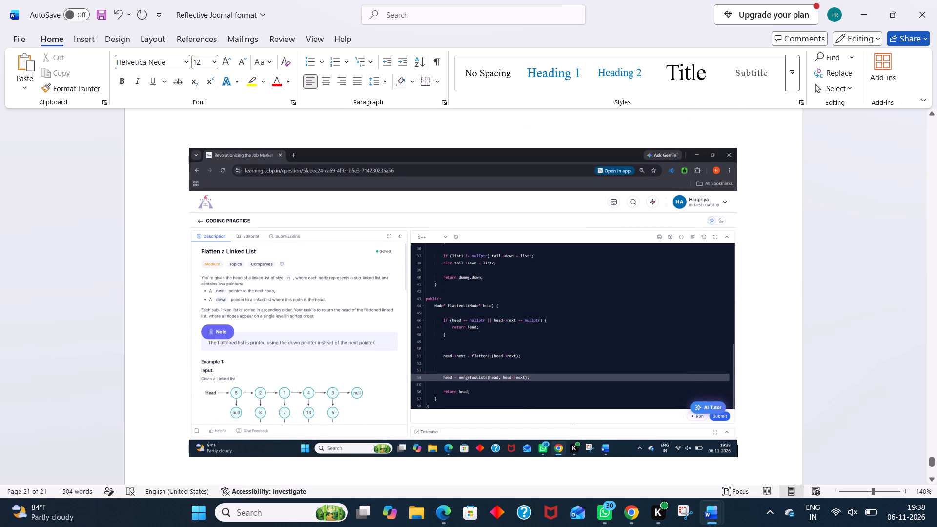
pyautogui.hotkey('ctrl', 'z')
pyautogui.press('BackSpace')
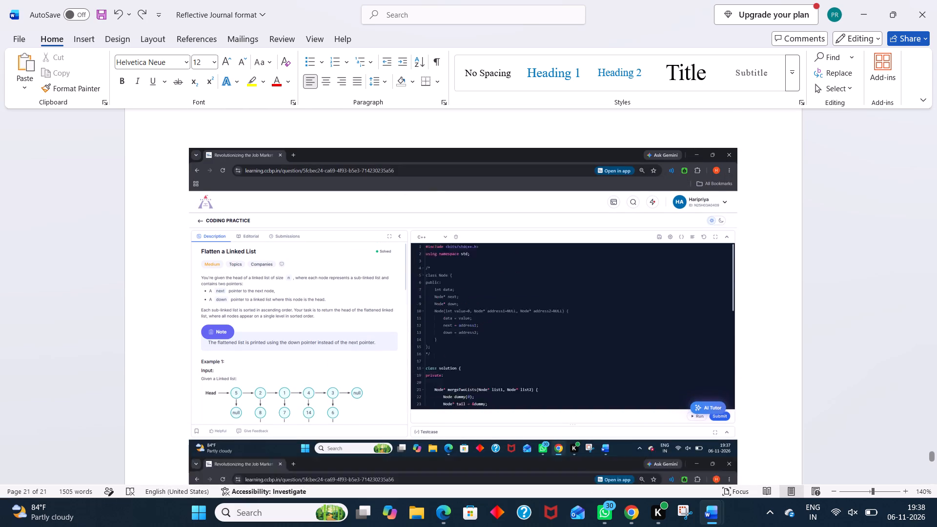
pyautogui.hotkey('ctrl', 'v')
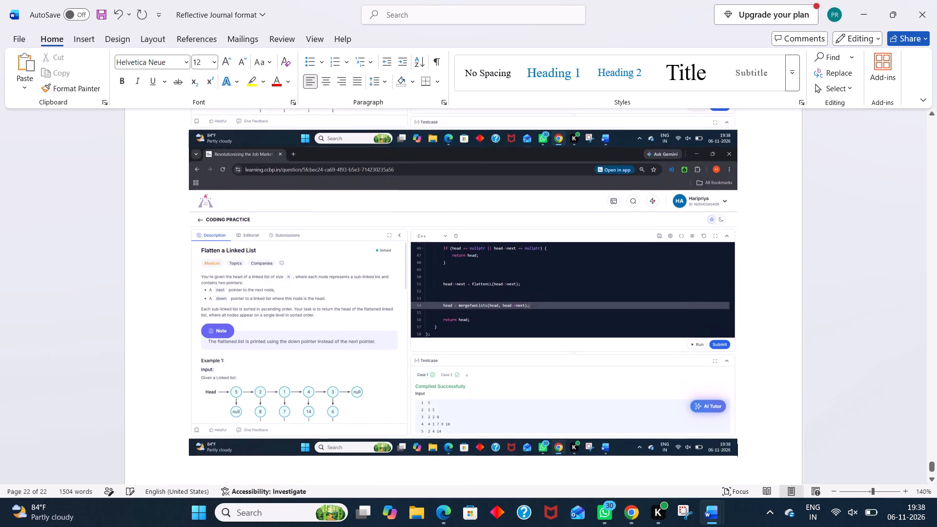
# Add blank lines below the test case screenshot so the following text starts on a new page.
pyautogui.scroll(-4, 415, 349)
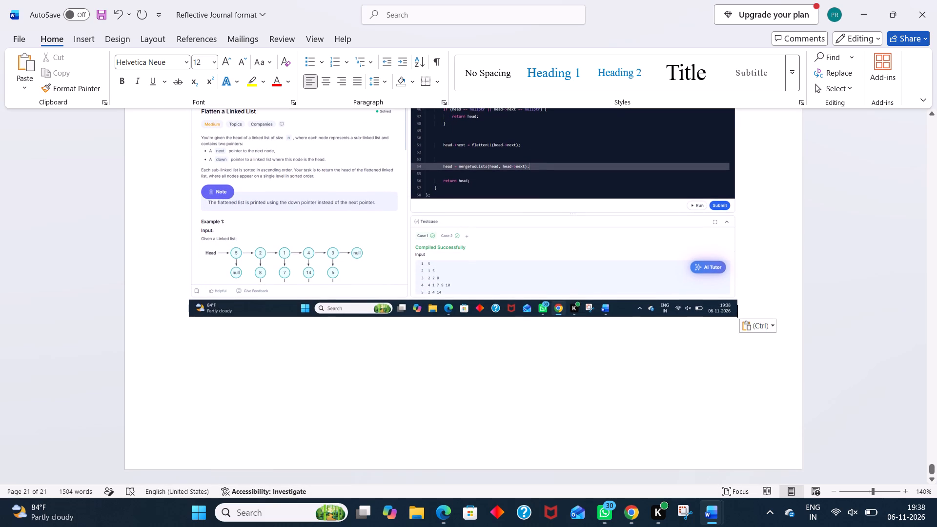
pyautogui.press('Return')
pyautogui.press('Return')
pyautogui.press('Return')
pyautogui.press('Return')
pyautogui.press('BackSpace')
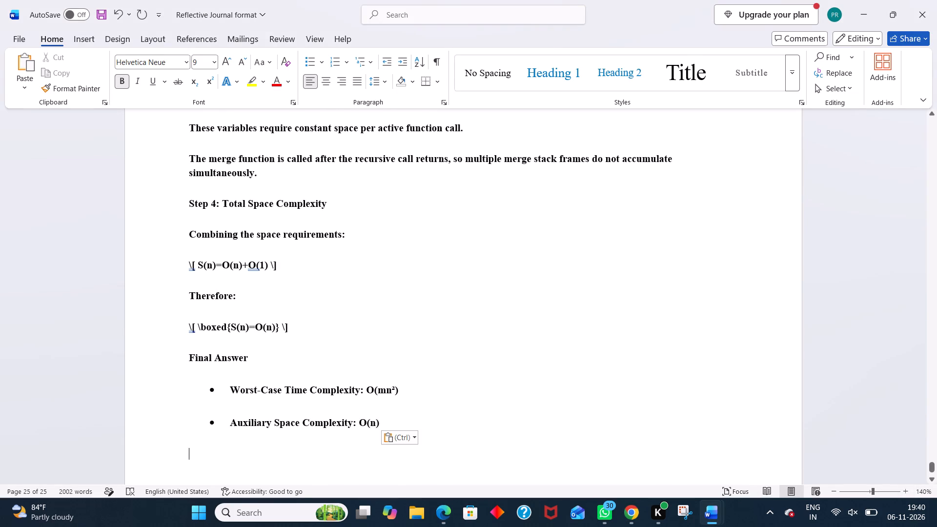
# Strip the LaTeX markup from the boxed formula above Final Answer so the line reads S(n)=O(n).
pyautogui.click(336, 317)
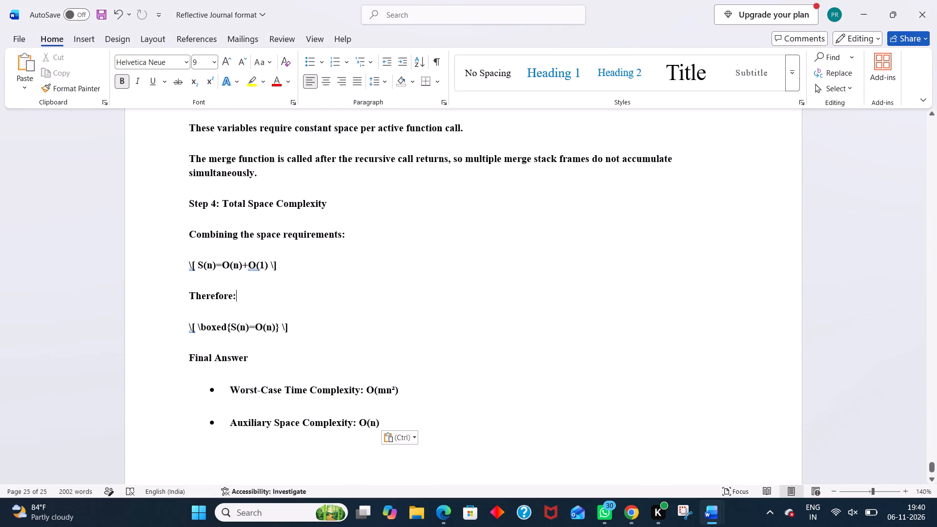
pyautogui.click(298, 332)
pyautogui.press('BackSpace')
pyautogui.press('BackSpace')
pyautogui.press('BackSpace')
pyautogui.press('BackSpace')
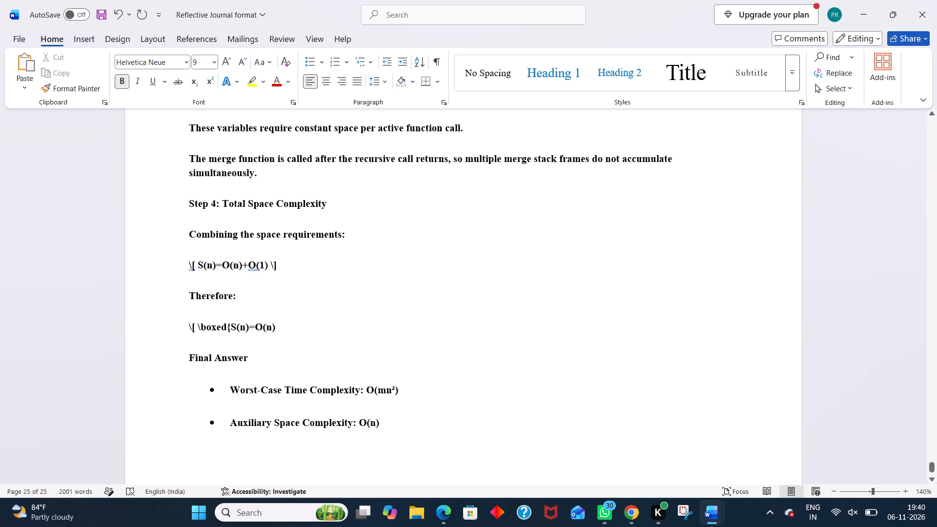
pyautogui.click(231, 324)
pyautogui.press('BackSpace')
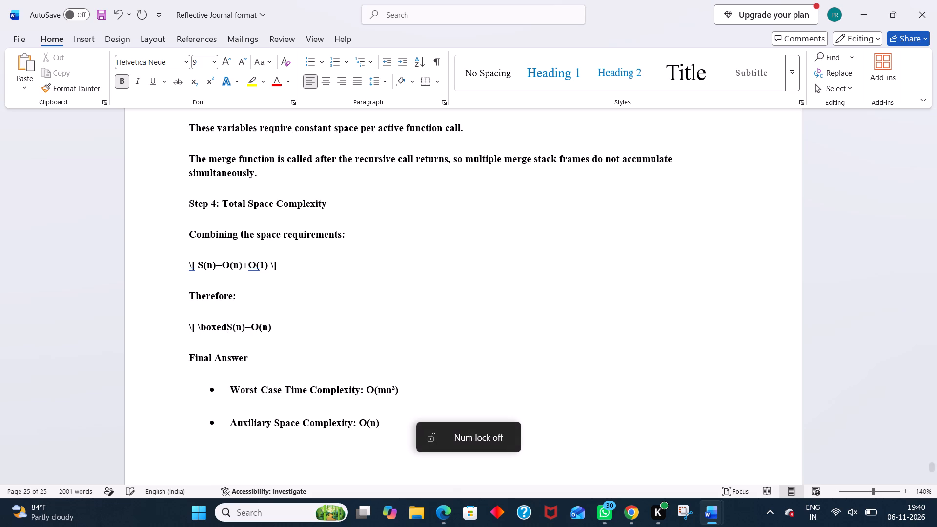
pyautogui.press('BackSpace')
pyautogui.press('BackSpace')
pyautogui.press('BackSpace')
pyautogui.press('BackSpace')
pyautogui.press('BackSpace')
pyautogui.press('BackSpace')
pyautogui.press('BackSpace')
pyautogui.press('BackSpace')
pyautogui.press('BackSpace')
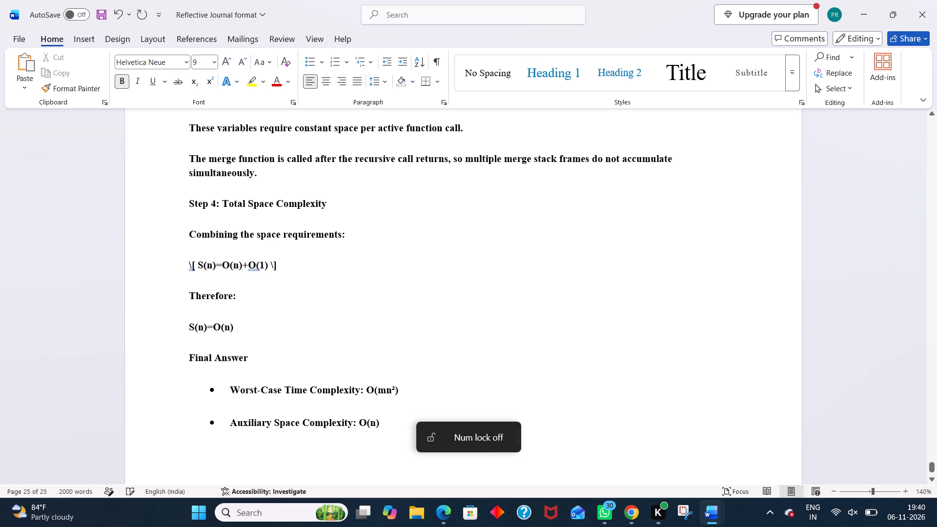
# Remove the LaTeX brackets around the formula under Step 4: Total Space Complexity so it reads S(n)=O(n)+O(1).
pyautogui.press('BackSpace')
pyautogui.press('BackSpace')
pyautogui.press('BackSpace')
pyautogui.press('BackSpace')
pyautogui.press('BackSpace')
pyautogui.press('BackSpace')
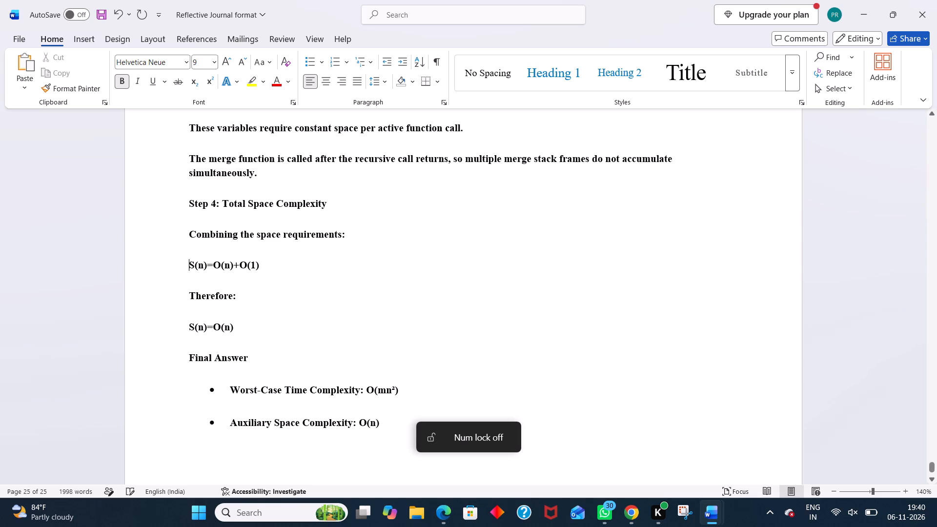
# Remove the LaTeX brackets from the formula above Step 3: Pointer Variables so it reads S_2(n)=O(1).
pyautogui.scroll(1, 288, 260)
pyautogui.click(280, 180)
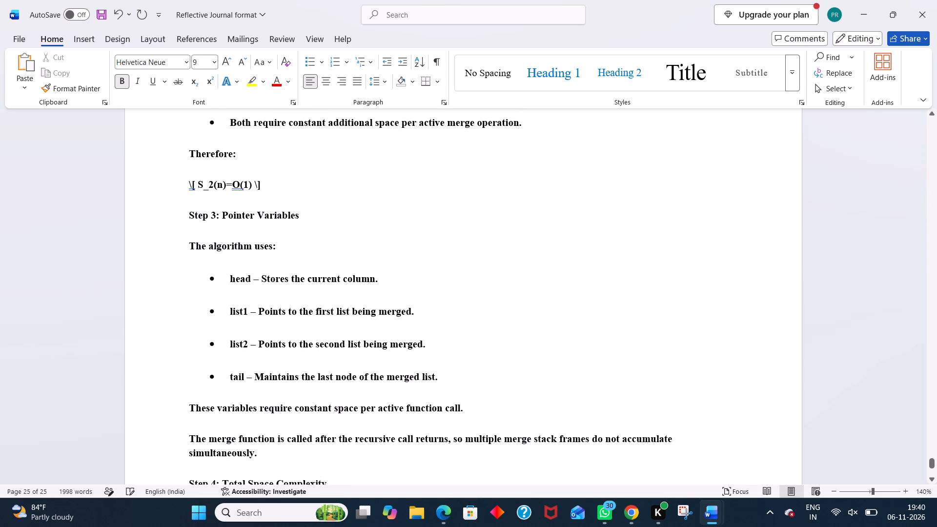
pyautogui.press('BackSpace')
pyautogui.press('BackSpace')
pyautogui.press('BackSpace')
pyautogui.press('BackSpace')
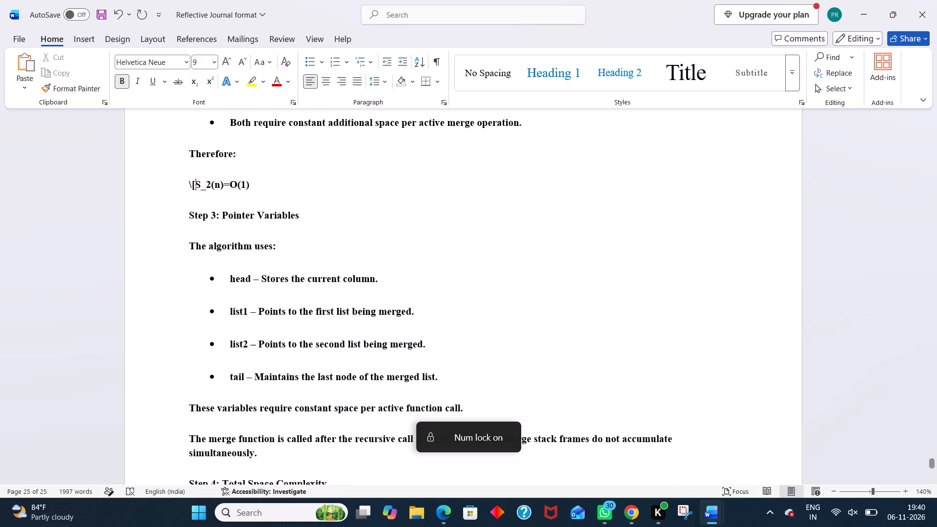
pyautogui.press('BackSpace')
pyautogui.press('BackSpace')
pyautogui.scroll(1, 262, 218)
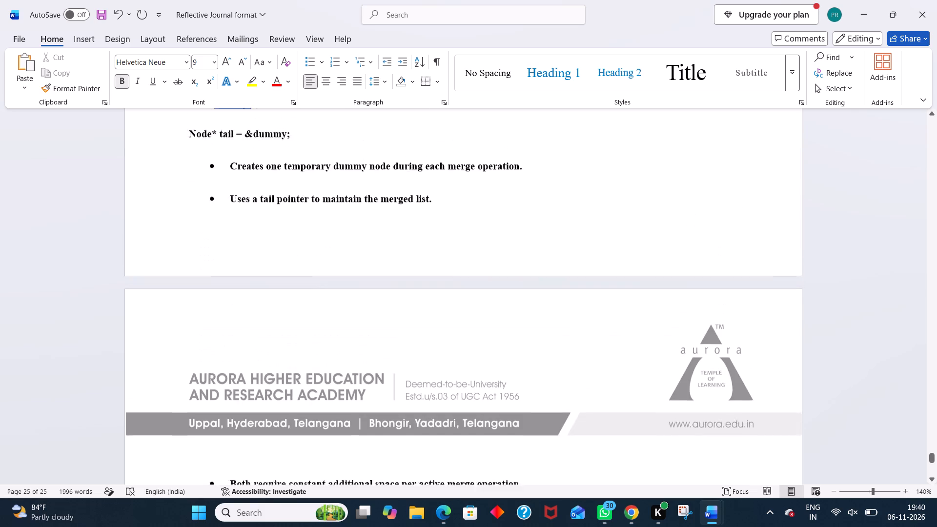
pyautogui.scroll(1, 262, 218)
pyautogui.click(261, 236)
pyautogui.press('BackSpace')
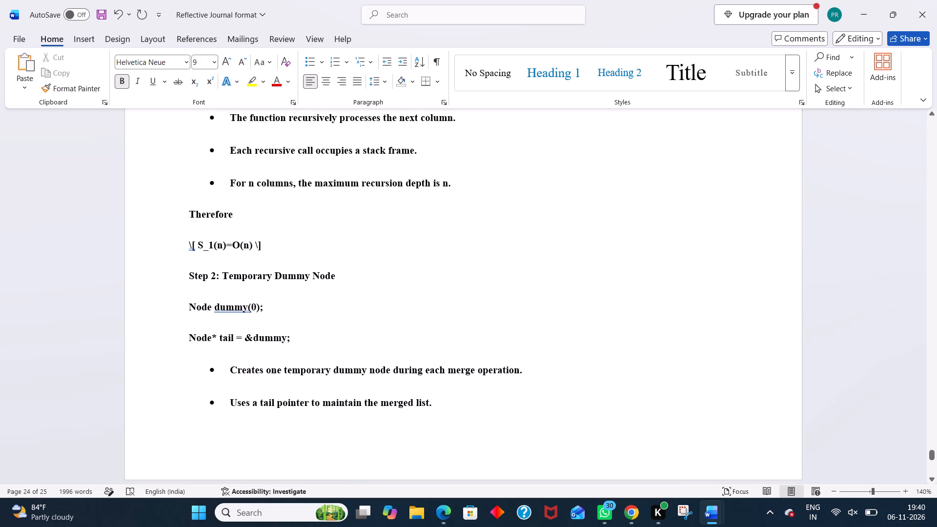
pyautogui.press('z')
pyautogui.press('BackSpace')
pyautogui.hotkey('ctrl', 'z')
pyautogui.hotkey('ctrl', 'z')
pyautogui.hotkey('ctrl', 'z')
# Remove the LaTeX brackets from the formula above Step 2: Temporary Dummy Node so it reads S_1(n)=O(n).
pyautogui.click(286, 243)
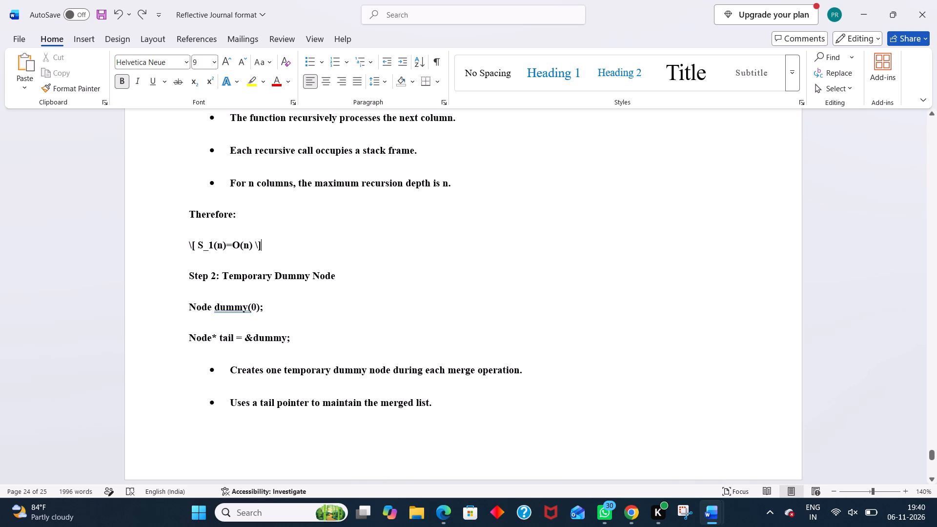
pyautogui.press('BackSpace')
pyautogui.press('BackSpace')
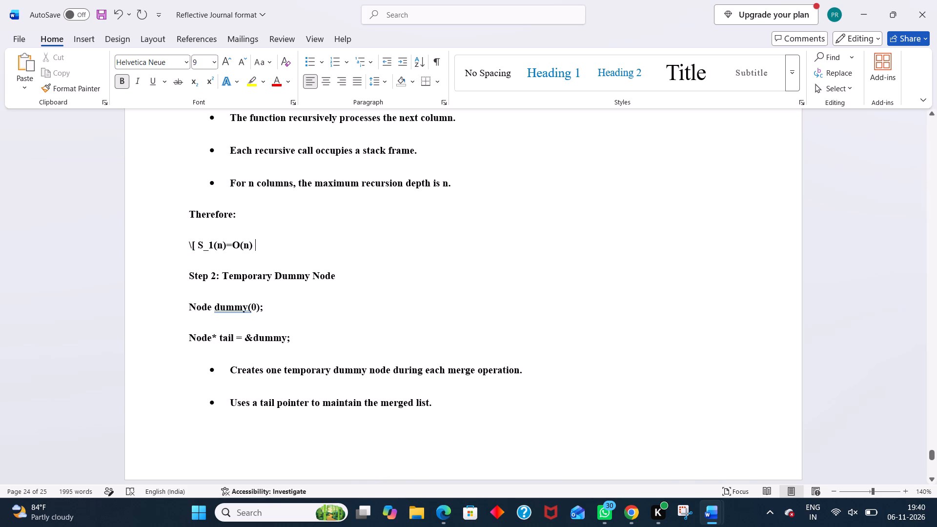
pyautogui.click(201, 244)
pyautogui.click(195, 241)
pyautogui.press('BackSpace')
pyautogui.press('BackSpace')
# Strip the LaTeX brackets and boxed markup from the formula above 2. Space Complexity Derivation so it reads T(N)=O(nN).
pyautogui.scroll(1, 269, 306)
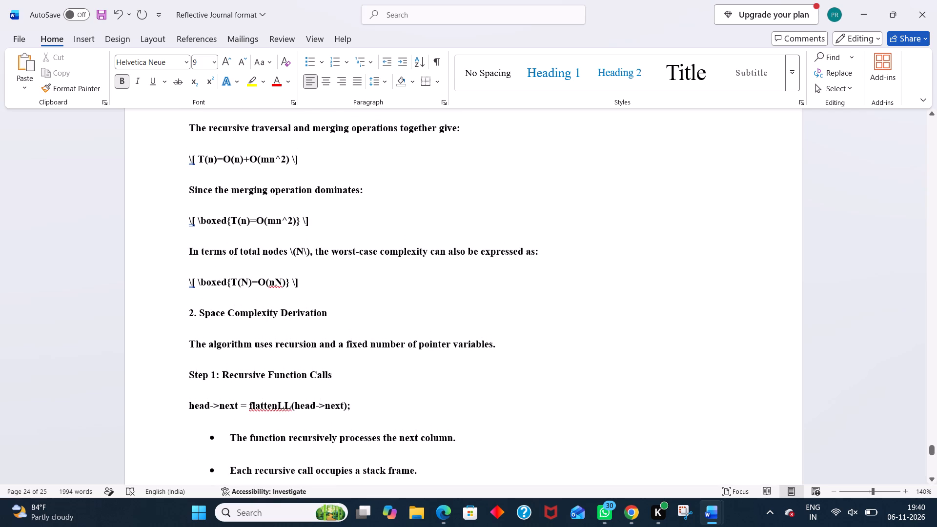
pyautogui.click(328, 291)
pyautogui.press('BackSpace')
pyautogui.press('BackSpace')
pyautogui.press('BackSpace')
pyautogui.press('BackSpace')
pyautogui.click(232, 283)
pyautogui.press('BackSpace')
pyautogui.press('BackSpace')
pyautogui.press('BackSpace')
pyautogui.press('BackSpace')
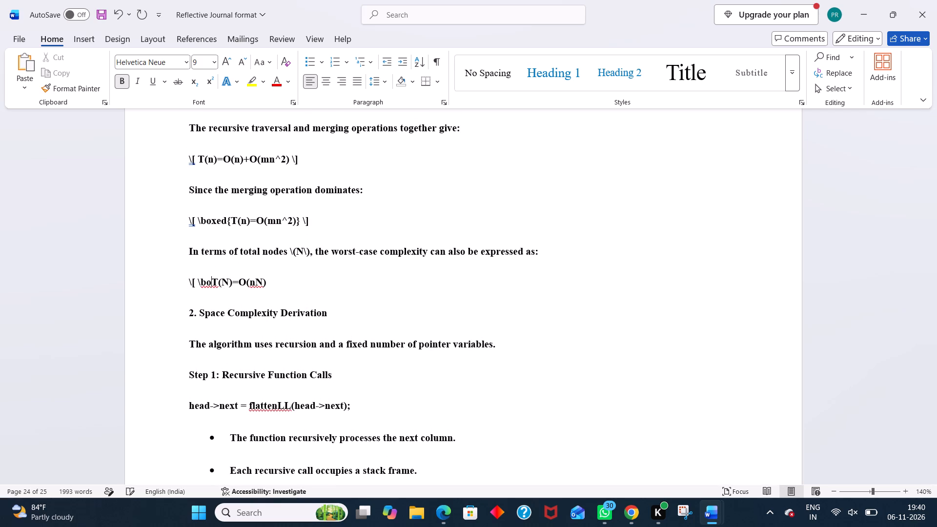
pyautogui.press('BackSpace')
pyautogui.press('BackSpace')
pyautogui.press('BackSpace')
pyautogui.press('BackSpace')
pyautogui.press('BackSpace')
pyautogui.press('BackSpace')
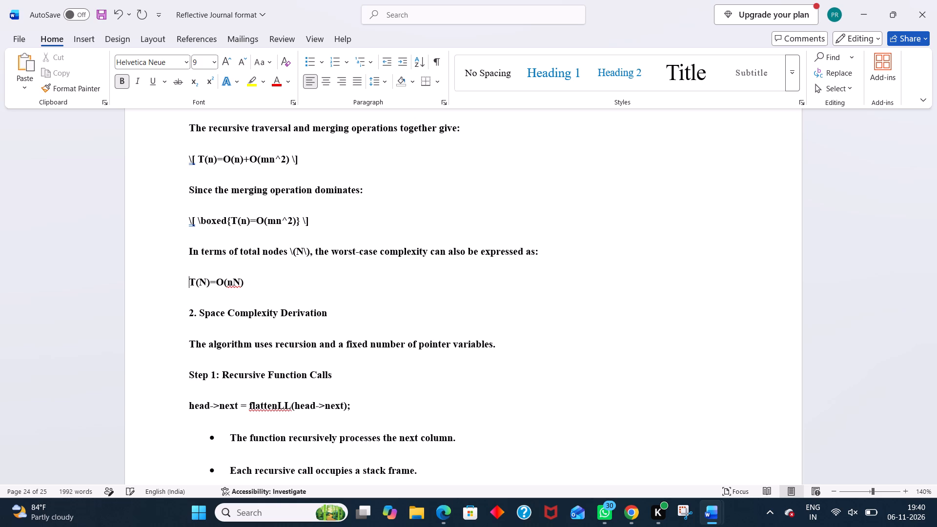
# Strip the LaTeX brackets and boxed markup from the formula below "Since the merging operation dominates:" so it reads T(n)=O(mn^2).
pyautogui.click(341, 219)
pyautogui.press('BackSpace')
pyautogui.press('BackSpace')
pyautogui.press('BackSpace')
pyautogui.press('BackSpace')
pyautogui.click(236, 222)
pyautogui.click(232, 221)
pyautogui.press('BackSpace')
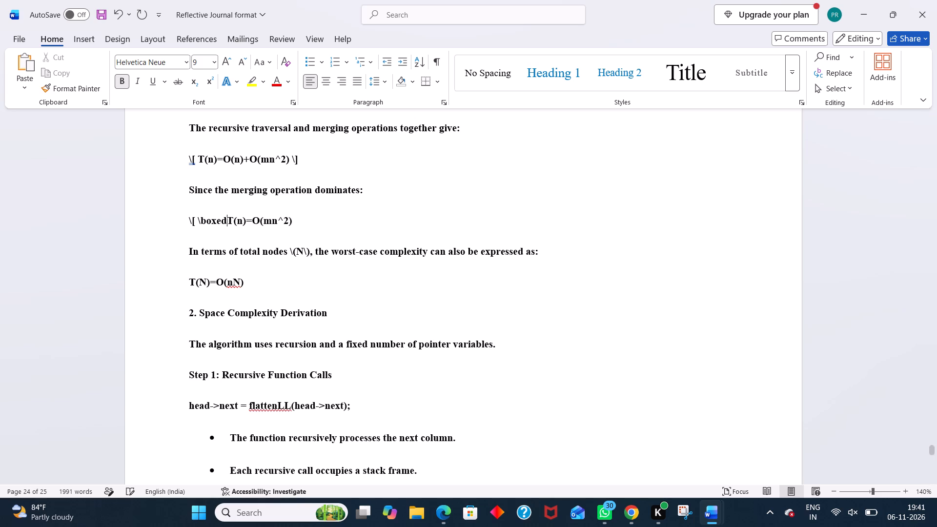
pyautogui.press('BackSpace')
pyautogui.press('BackSpace')
pyautogui.press('BackSpace')
pyautogui.press('BackSpace')
pyautogui.press('BackSpace')
pyautogui.press('BackSpace')
pyautogui.press('BackSpace')
pyautogui.press('BackSpace')
pyautogui.press('BackSpace')
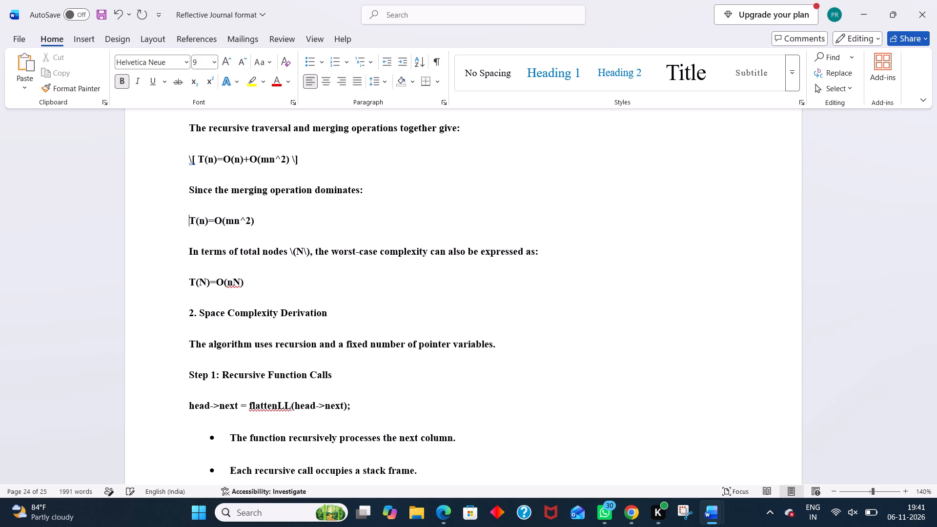
# Remove the LaTeX brackets from the formula under Step 4: Total Time Complexity so it reads T(n)=O(n)+O(mn^2).
pyautogui.click(317, 157)
pyautogui.press('BackSpace')
pyautogui.press('BackSpace')
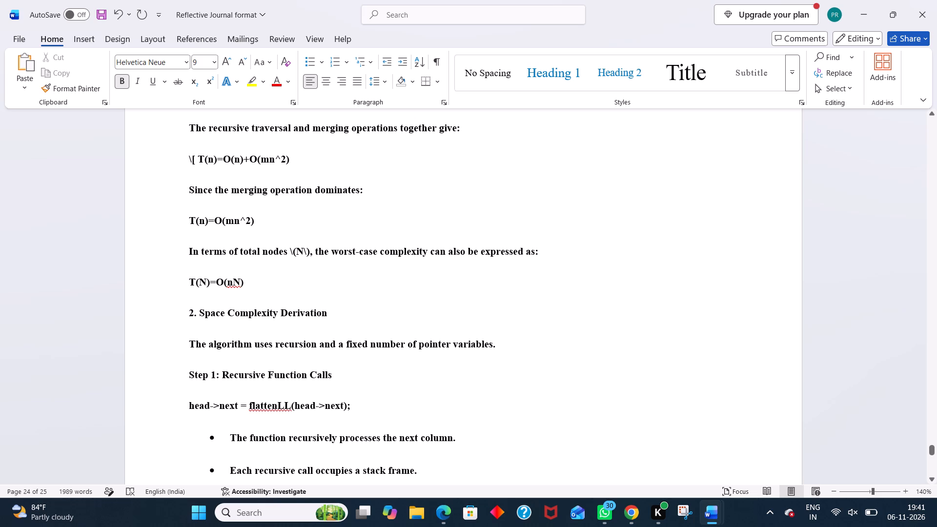
pyautogui.click(196, 158)
pyautogui.press('BackSpace')
pyautogui.press('BackSpace')
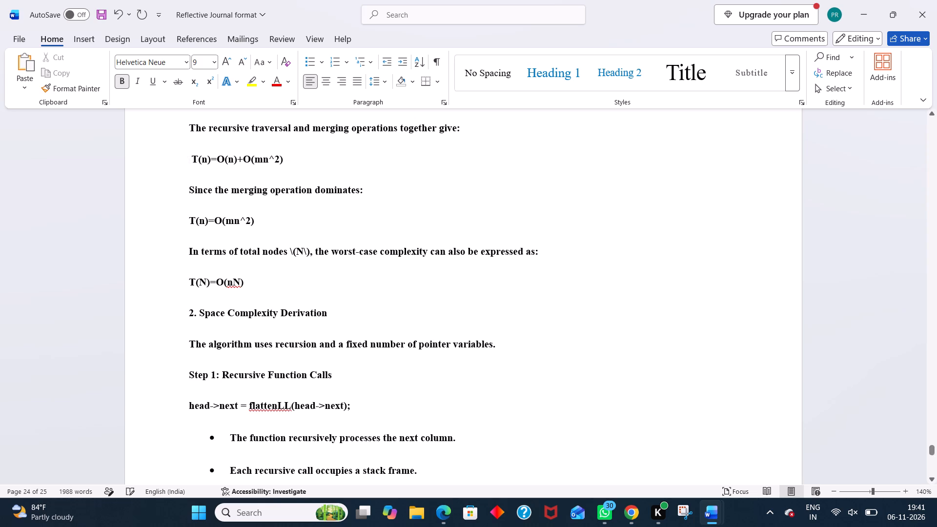
# Strip the LaTeX brackets and boxed markup from the formula below "Ignoring constants and lower-order terms:" so it reads T(n)=O(mn^2).
pyautogui.scroll(1, 289, 194)
pyautogui.click(322, 249)
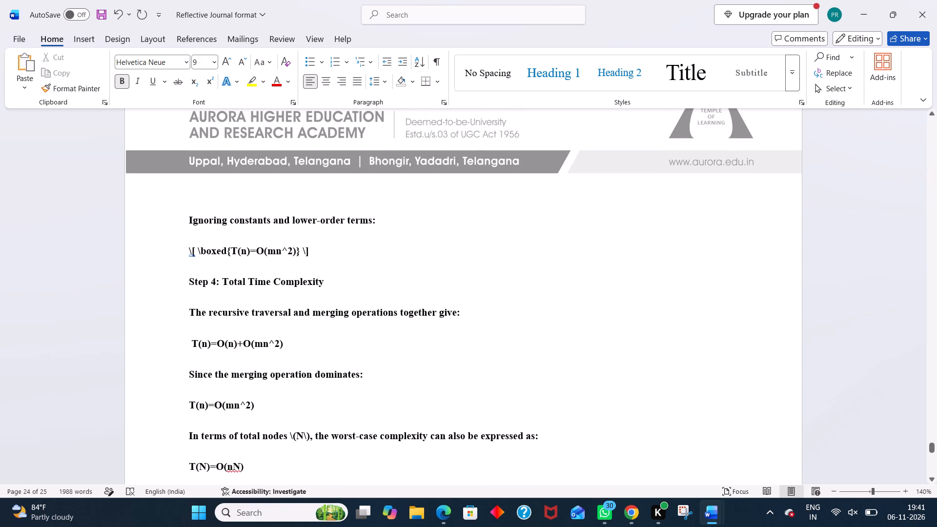
pyautogui.press('BackSpace')
pyautogui.press('BackSpace')
pyautogui.press('BackSpace')
pyautogui.press('BackSpace')
pyautogui.click(230, 249)
pyautogui.press('\\')
pyautogui.press('BackSpace')
pyautogui.press('BackSpace')
pyautogui.press('BackSpace')
pyautogui.press('BackSpace')
pyautogui.press('BackSpace')
pyautogui.press('BackSpace')
pyautogui.press('BackSpace')
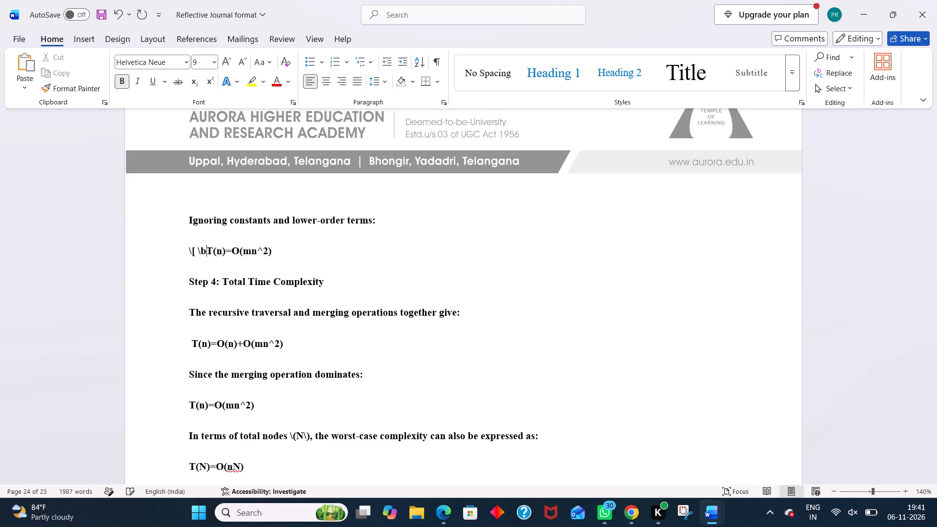
pyautogui.press('BackSpace')
pyautogui.press('BackSpace')
pyautogui.press('BackSpace')
pyautogui.press('BackSpace')
# Remove only the outer LaTeX brackets from the formula containing \frac{mn(n+1)}{2}, so the line starts with T(n)=O.
pyautogui.scroll(1, 293, 266)
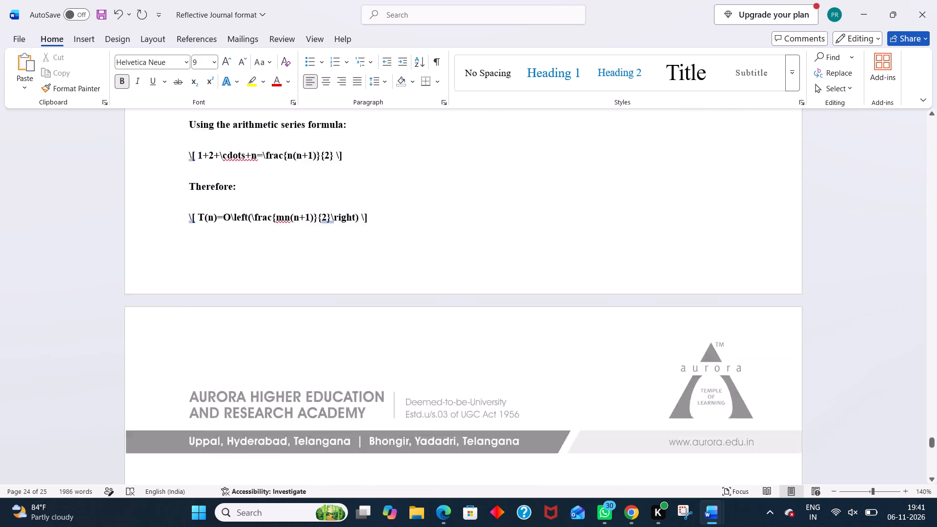
pyautogui.scroll(1, 293, 266)
pyautogui.click(376, 307)
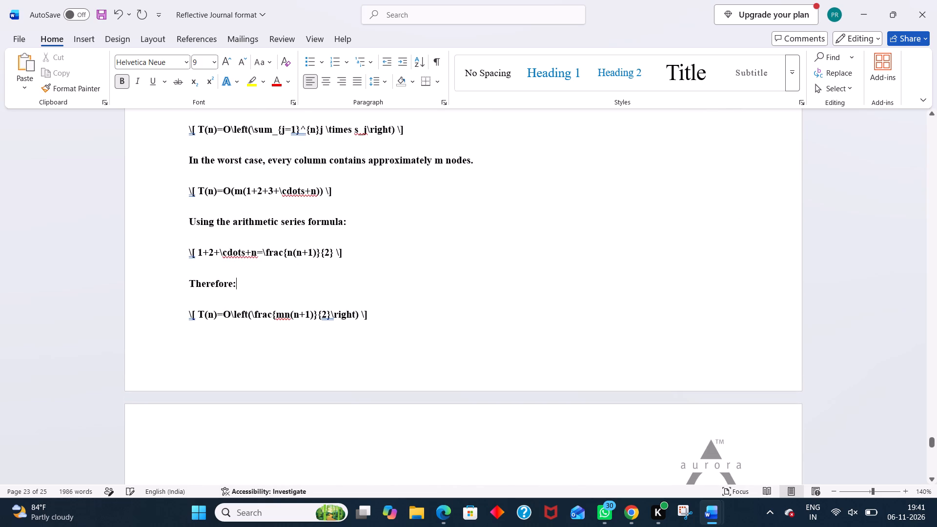
pyautogui.click(383, 324)
pyautogui.press('BackSpace')
pyautogui.press('BackSpace')
pyautogui.click(202, 310)
pyautogui.click(198, 310)
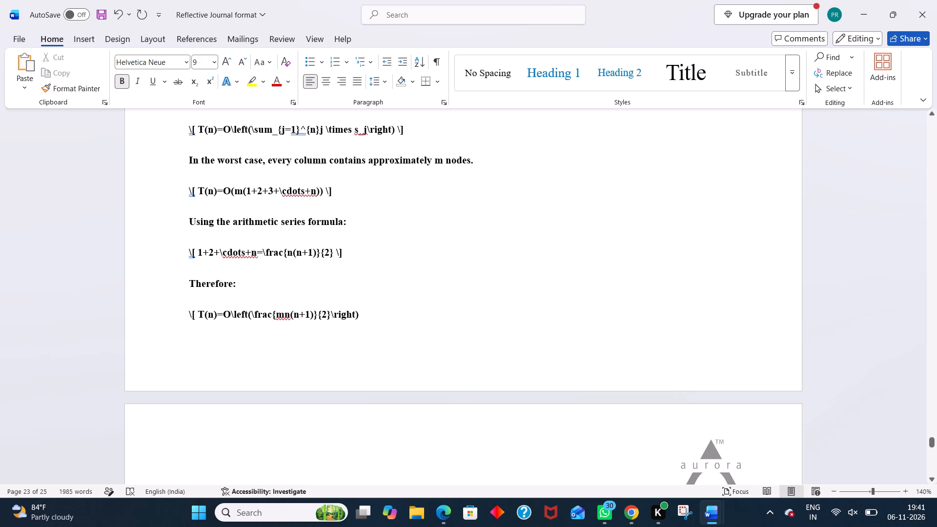
pyautogui.press('BackSpace')
pyautogui.press('BackSpace')
pyautogui.press('BackSpace')
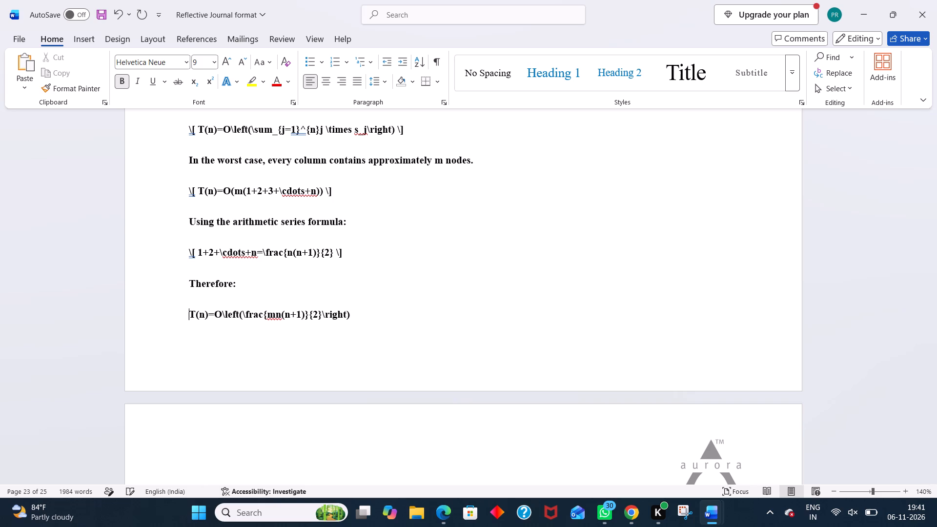
# Remove the LaTeX brackets from the formula below "Using the arithmetic series formula:", keeping 1+2+\cdots+n=\frac{n(n+1)}{2}.
pyautogui.click(354, 253)
pyautogui.press('BackSpace')
pyautogui.press('BackSpace')
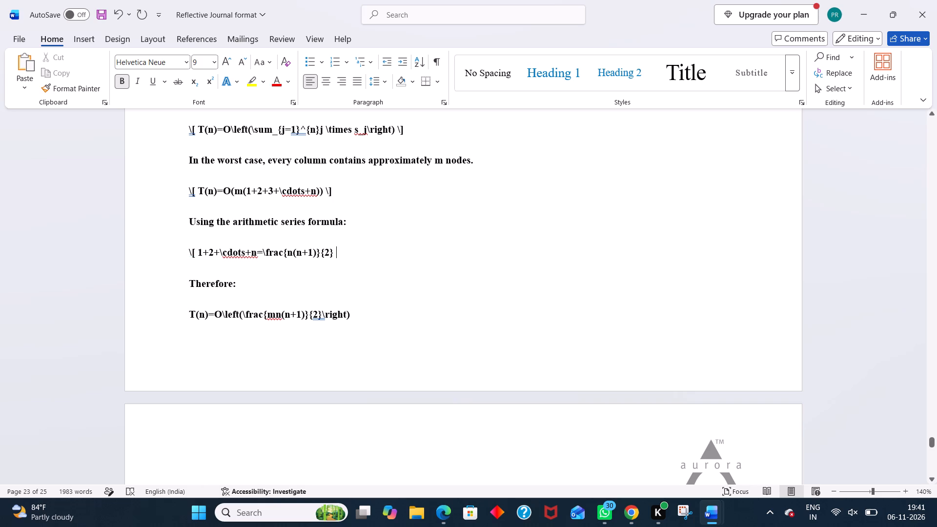
pyautogui.click(196, 251)
pyautogui.press('BackSpace')
pyautogui.press('BackSpace')
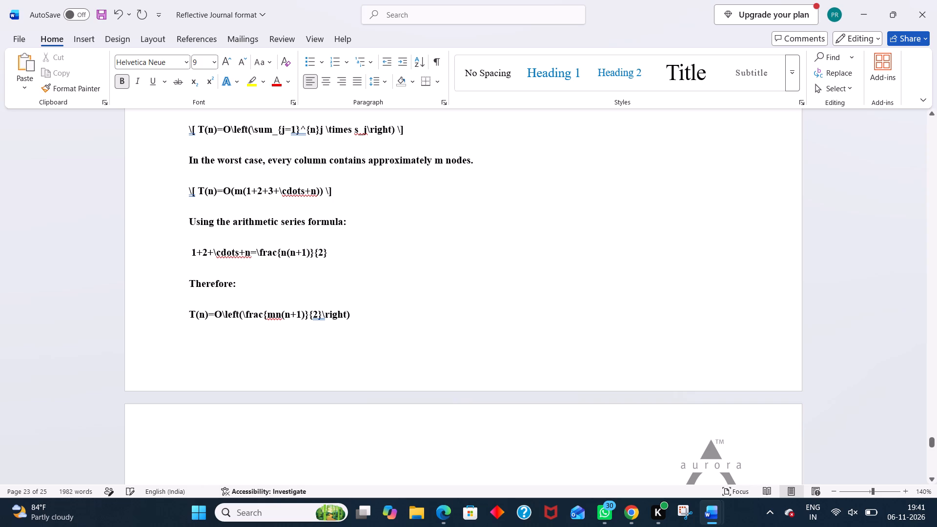
# Remove the LaTeX brackets from the worst-case column formula so it reads T(n)=O(m(1+2+3+\cdots+n)).
pyautogui.click(349, 182)
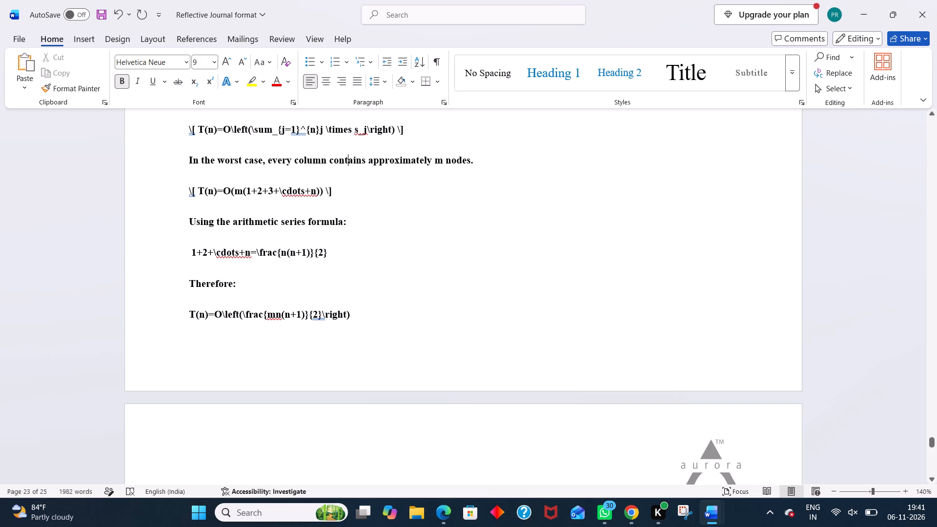
pyautogui.click(342, 192)
pyautogui.press('BackSpace')
pyautogui.press('BackSpace')
pyautogui.press('BackSpace')
pyautogui.click(197, 189)
pyautogui.press('BackSpace')
pyautogui.press('BackSpace')
pyautogui.press('BackSpace')
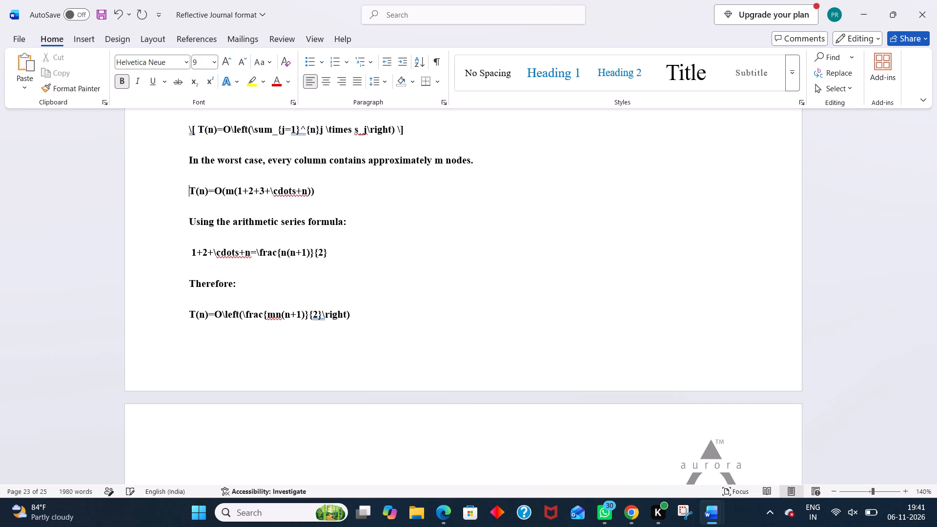
# Remove only the outer LaTeX brackets from the summation formula above the worst-case sentence, keeping T(n)=O\left(\sum_{j=1}^{n}j \times s_j\right).
pyautogui.click(410, 125)
pyautogui.press('BackSpace')
pyautogui.press('BackSpace')
pyautogui.scroll(1, 410, 125)
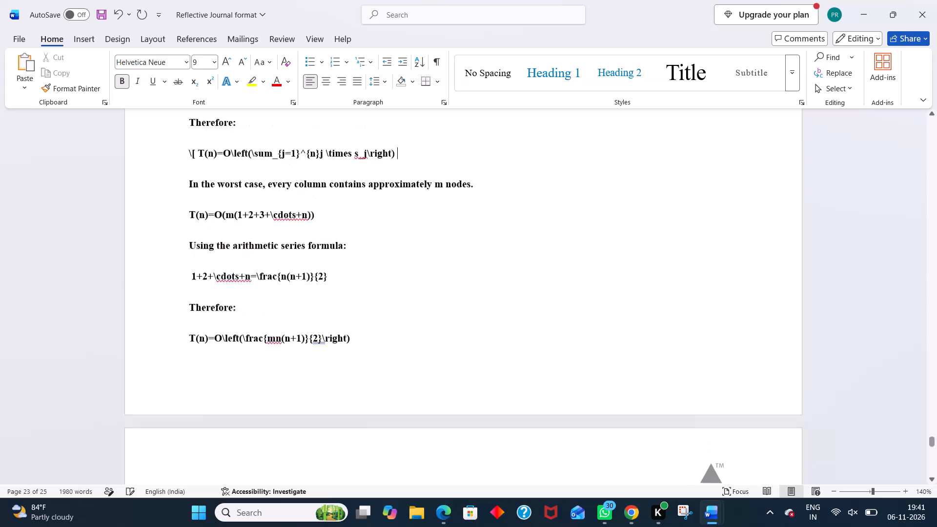
pyautogui.scroll(1, 410, 125)
pyautogui.click(197, 247)
pyautogui.press('\\')
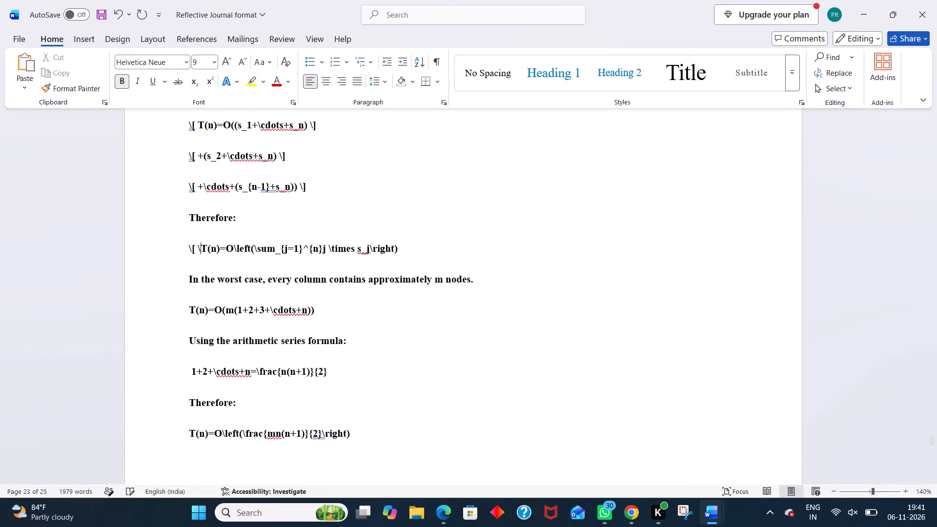
pyautogui.press('BackSpace')
pyautogui.press('BackSpace')
pyautogui.press('BackSpace')
pyautogui.press('BackSpace')
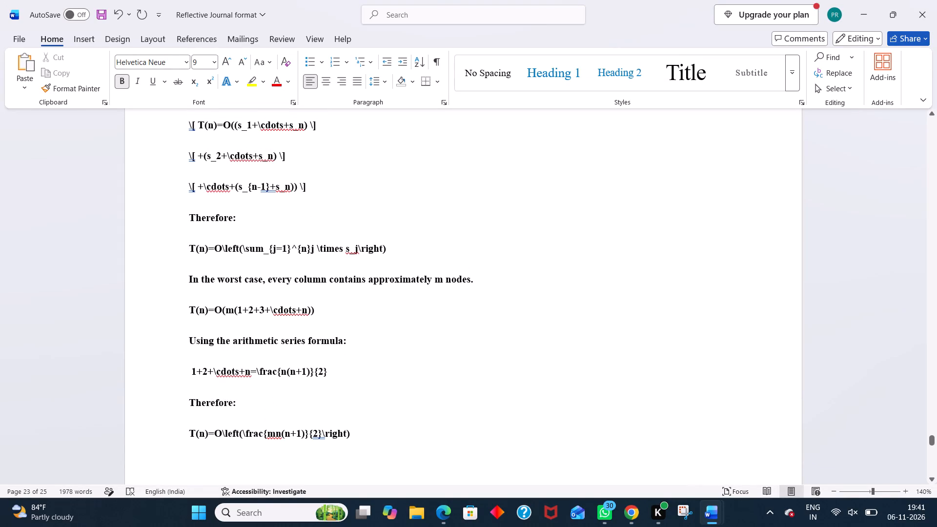
# Remove the LaTeX brackets from the last line of the expansion so it reads +\cdots+(s_{n-1}+s_n)).
pyautogui.click(321, 184)
pyautogui.press('BackSpace')
pyautogui.press('BackSpace')
pyautogui.click(198, 185)
pyautogui.press('BackSpace')
pyautogui.press('BackSpace')
pyautogui.press('BackSpace')
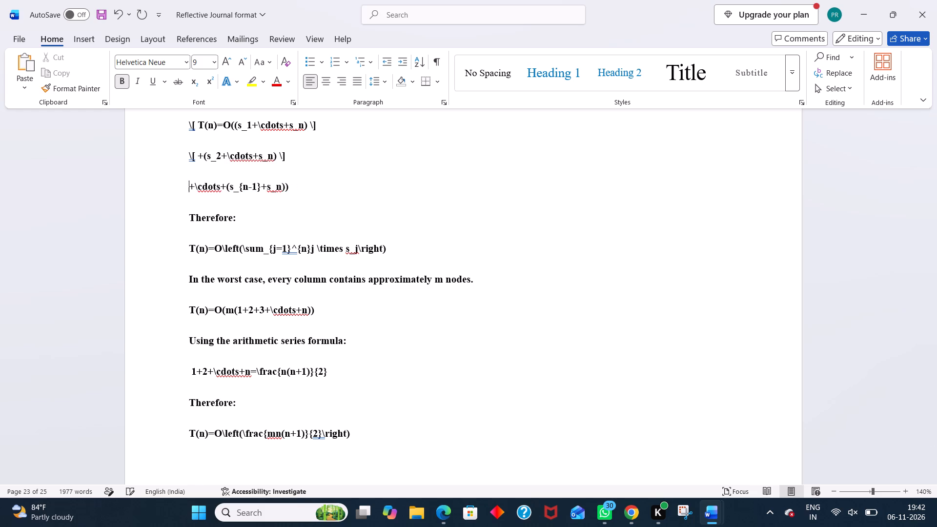
# Remove the LaTeX brackets from the second line of the expansion, keeping +(s_2+\cdots+s_n).
pyautogui.click(296, 159)
pyautogui.press('BackSpace')
pyautogui.press('BackSpace')
pyautogui.click(196, 158)
pyautogui.press('BackSpace')
pyautogui.press('BackSpace')
# Remove the LaTeX brackets from the first line below "Expanding:", keeping T(n)=O((s_1+\cdots+s_n).
pyautogui.scroll(1, 265, 176)
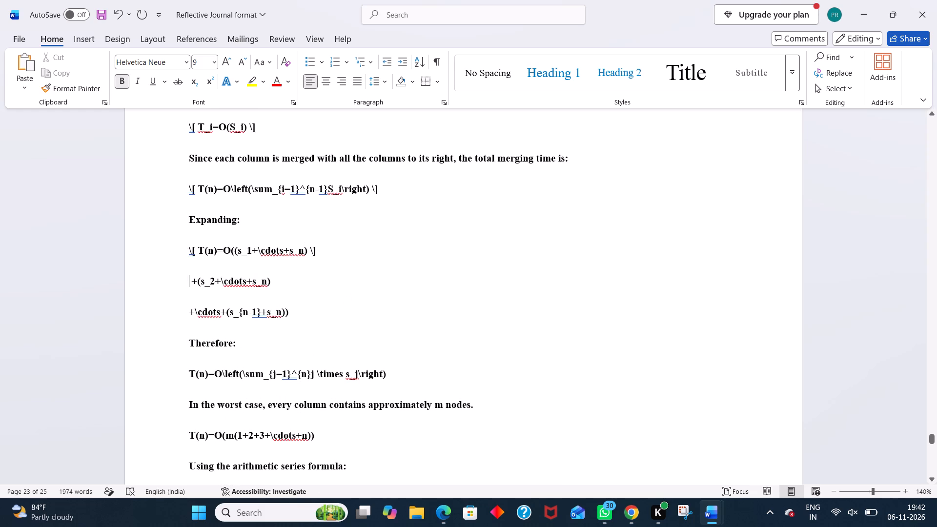
pyautogui.click(327, 248)
pyautogui.press('BackSpace')
pyautogui.press('BackSpace')
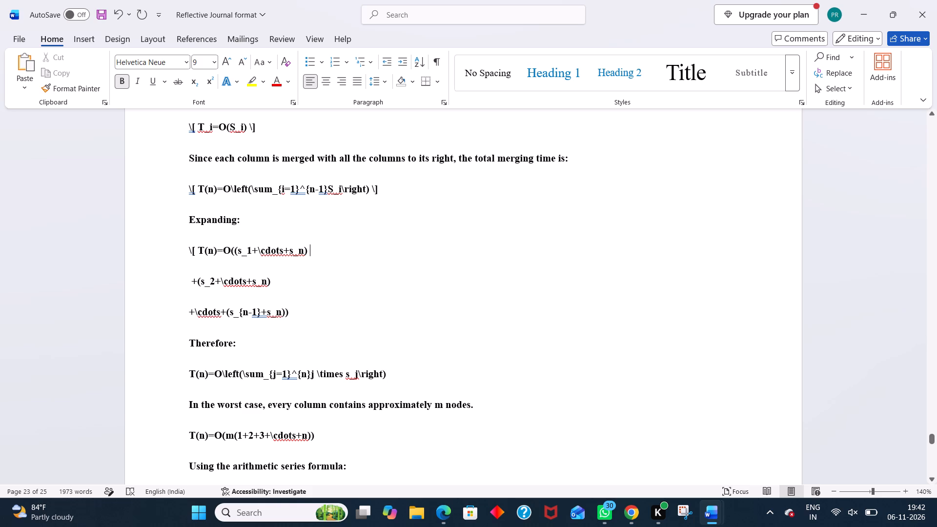
pyautogui.click(196, 248)
pyautogui.press('BackSpace')
pyautogui.press('BackSpace')
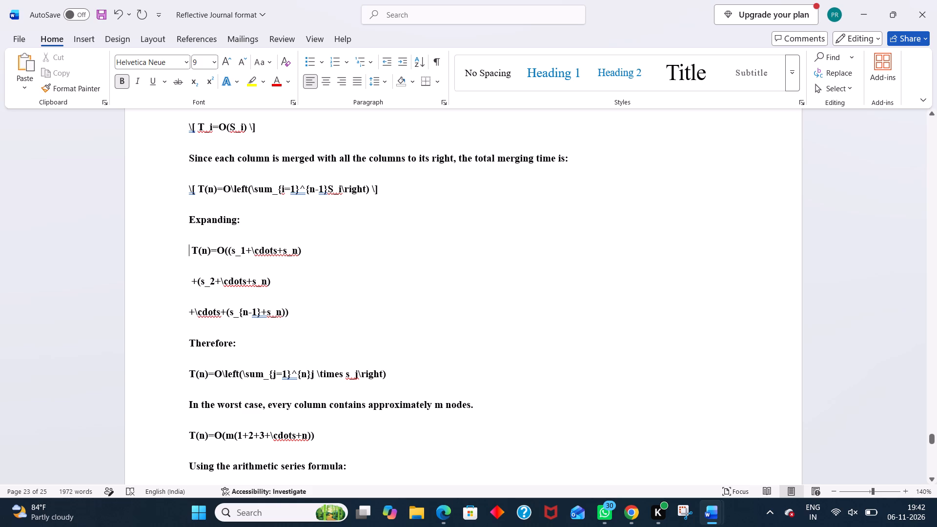
# Remove only the outer LaTeX brackets from the total merging time formula so it reads T(n)=O\left(\sum_{i=1}^{n-1}S_i\right).
pyautogui.click(379, 192)
pyautogui.press('BackSpace')
pyautogui.press('BackSpace')
pyautogui.click(198, 187)
pyautogui.press('BackSpace')
pyautogui.press('BackSpace')
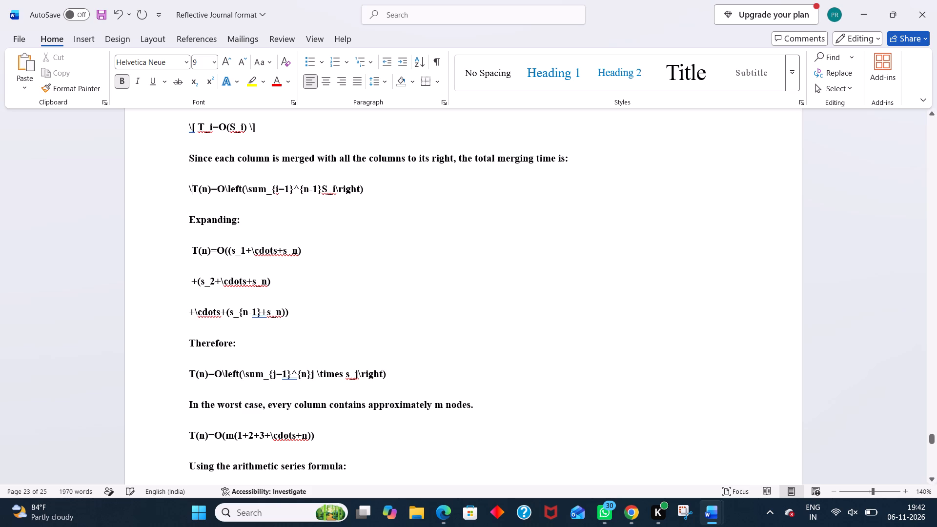
pyautogui.press('BackSpace')
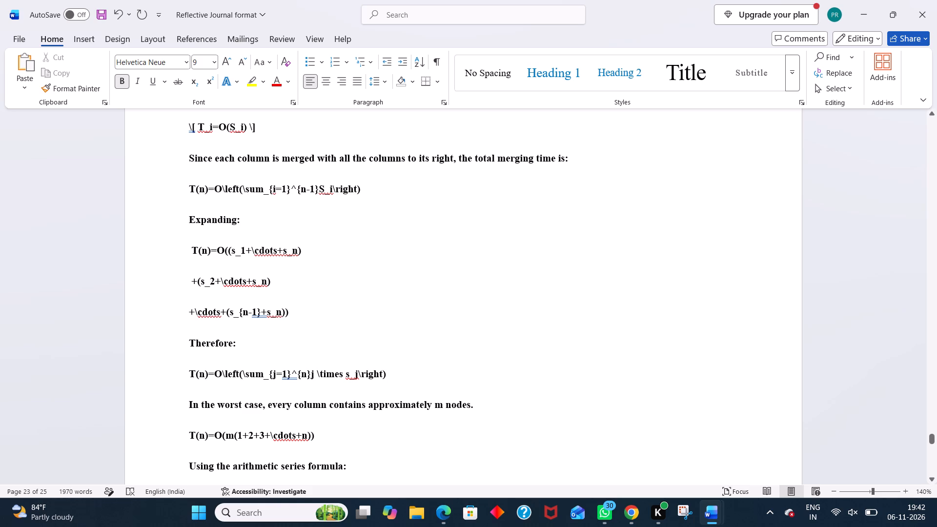
# Remove the LaTeX brackets from the formula for the merging operation at column i, keeping T_i=O(S_i).
pyautogui.scroll(2, 310, 214)
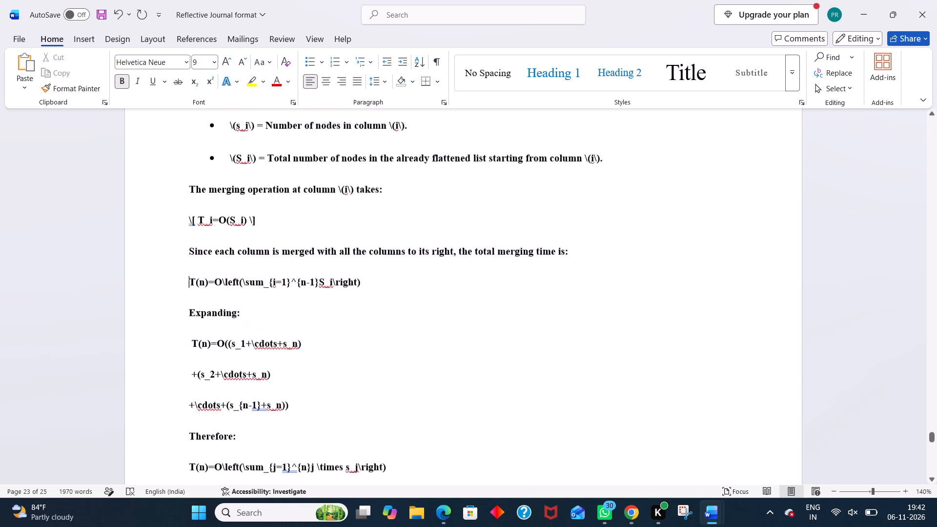
pyautogui.scroll(1, 335, 214)
pyautogui.click(279, 259)
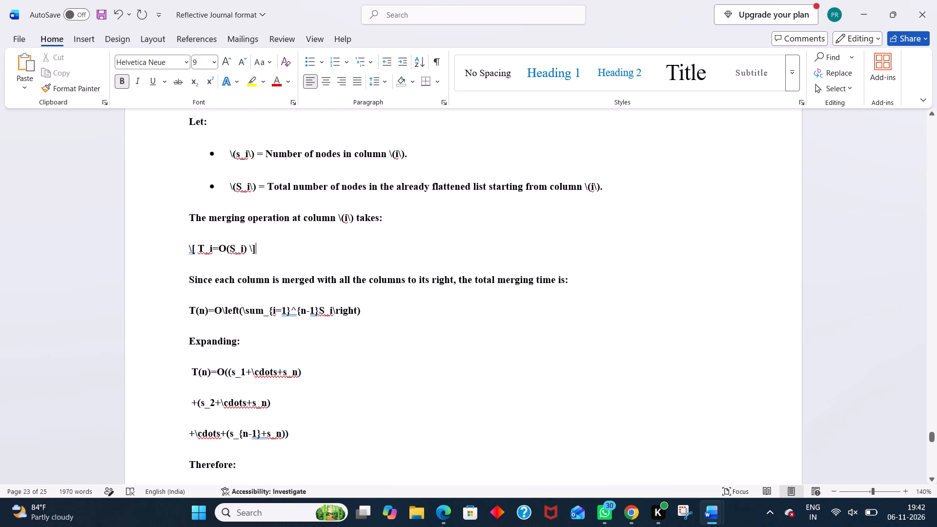
pyautogui.press('BackSpace')
pyautogui.press('BackSpace')
pyautogui.press('BackSpace')
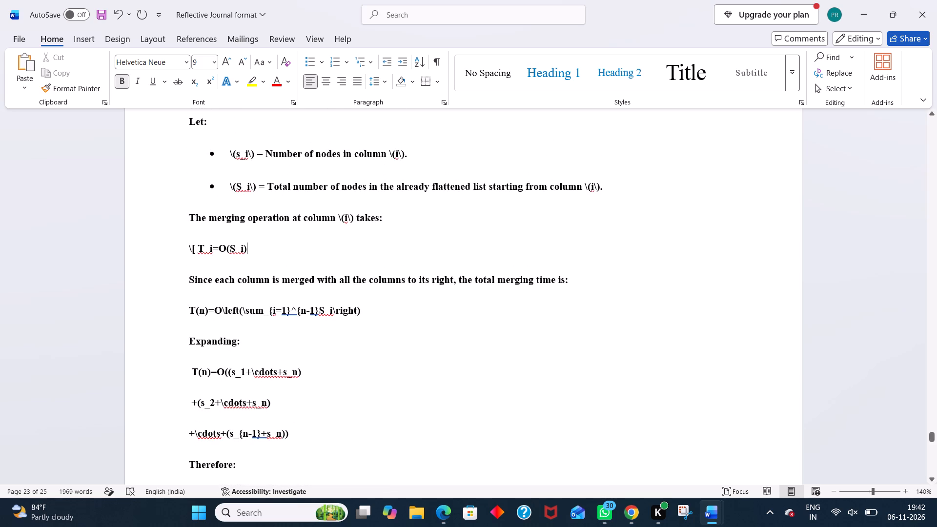
pyautogui.click(196, 250)
pyautogui.press('BackSpace')
pyautogui.press('BackSpace')
# Remove the LaTeX brackets from the base condition formula above Step 2: Recursive Flattening so it reads T_1(n)=O(1).
pyautogui.scroll(2, 289, 242)
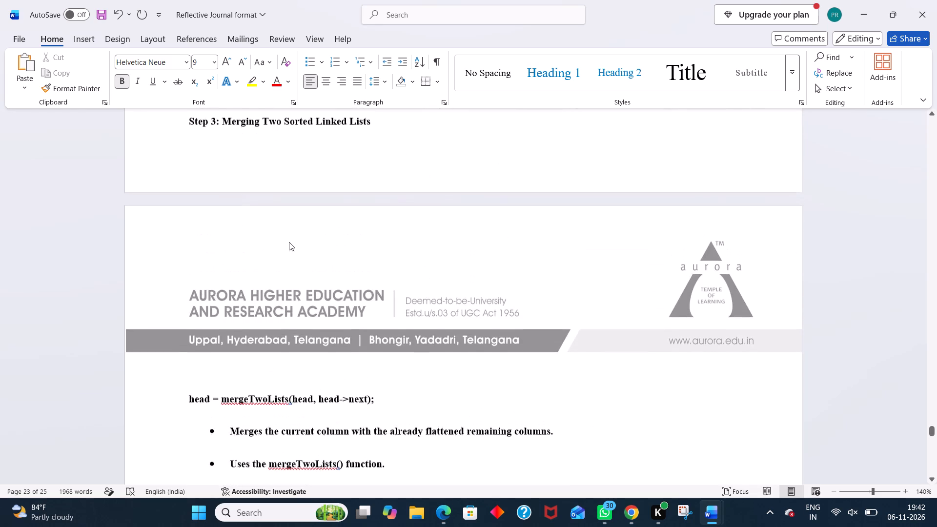
pyautogui.scroll(2, 289, 242)
pyautogui.click(275, 295)
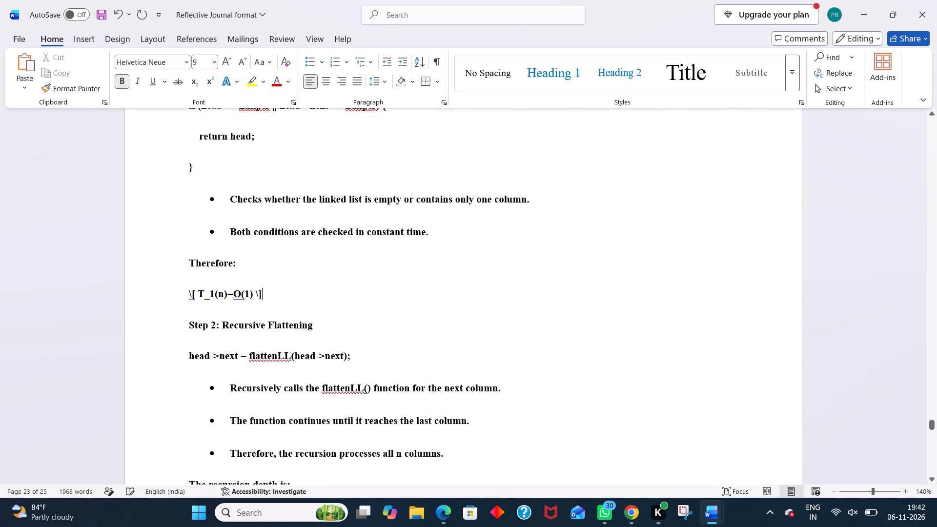
pyautogui.press('BackSpace')
pyautogui.press('BackSpace')
pyautogui.click(198, 295)
pyautogui.press('BackSpace')
pyautogui.press('BackSpace')
pyautogui.press('BackSpace')
# Remove the LaTeX brackets from the formula above Step 1: Checking the Base Condition so it reads N \leq n \times m.
pyautogui.scroll(1, 312, 293)
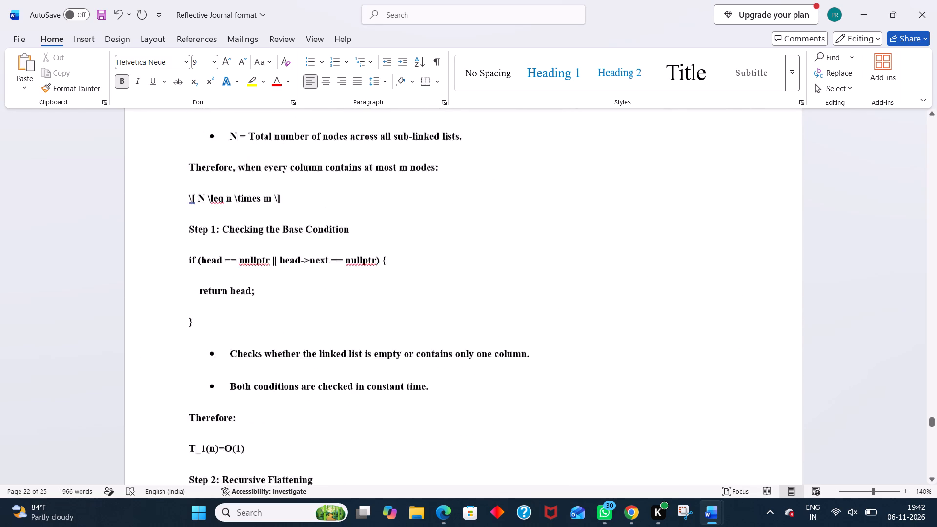
pyautogui.scroll(1, 312, 293)
pyautogui.click(281, 268)
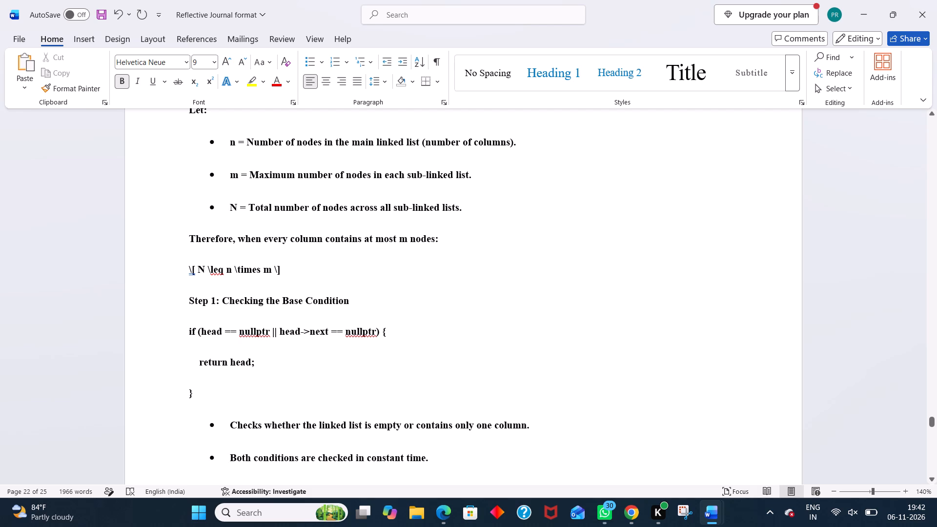
pyautogui.press('BackSpace')
pyautogui.press('BackSpace')
pyautogui.press('BackSpace')
pyautogui.press('BackSpace')
pyautogui.press('BackSpace')
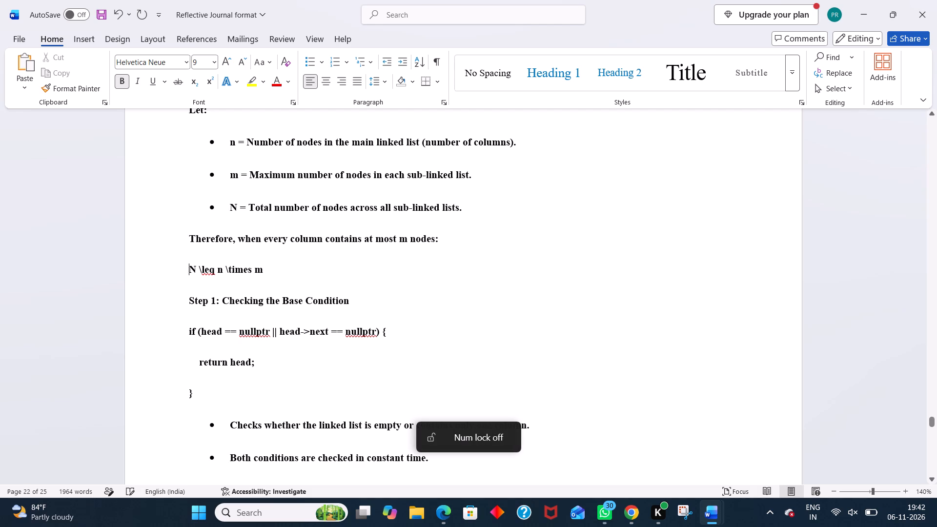
# Review the preceding pages, from the Flatten a Linked List screenshots back through the Intersection of Two Linked Lists complexity analysis.
pyautogui.scroll(3, 315, 271)
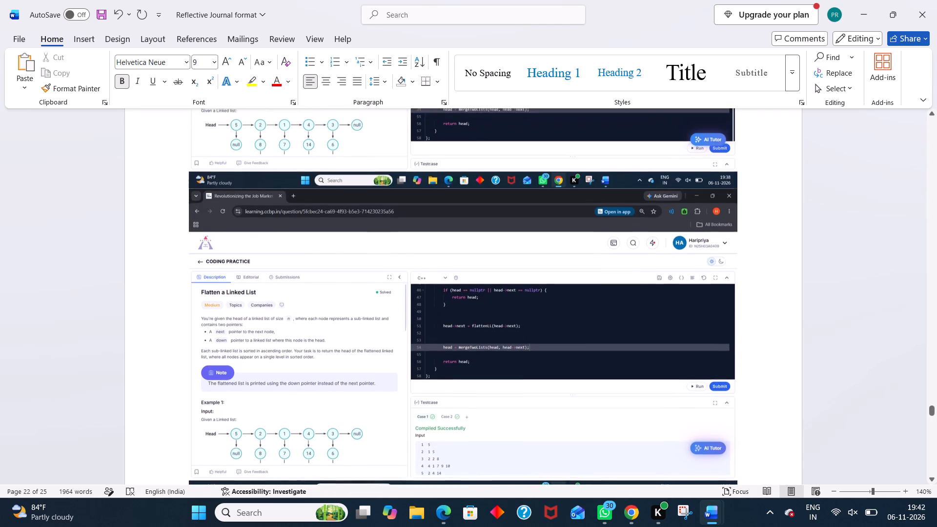
pyautogui.scroll(5, 315, 271)
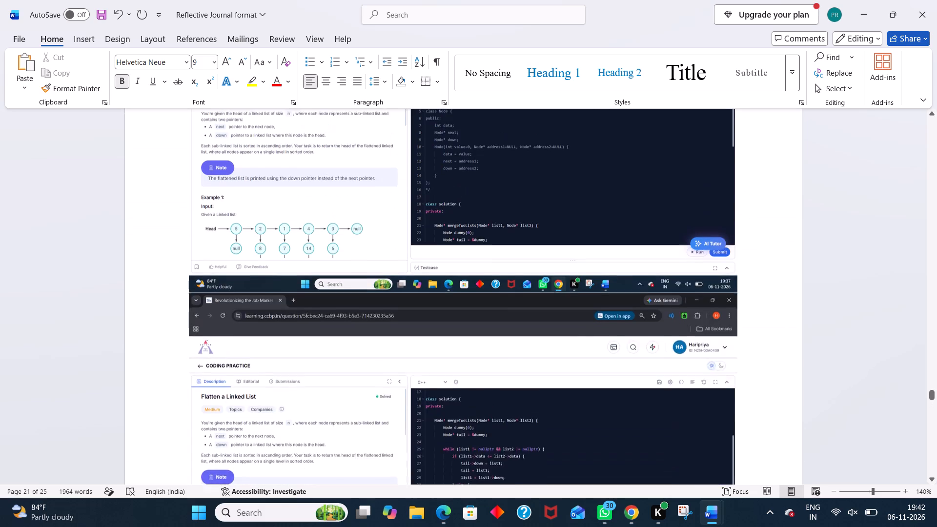
pyautogui.scroll(4, 315, 271)
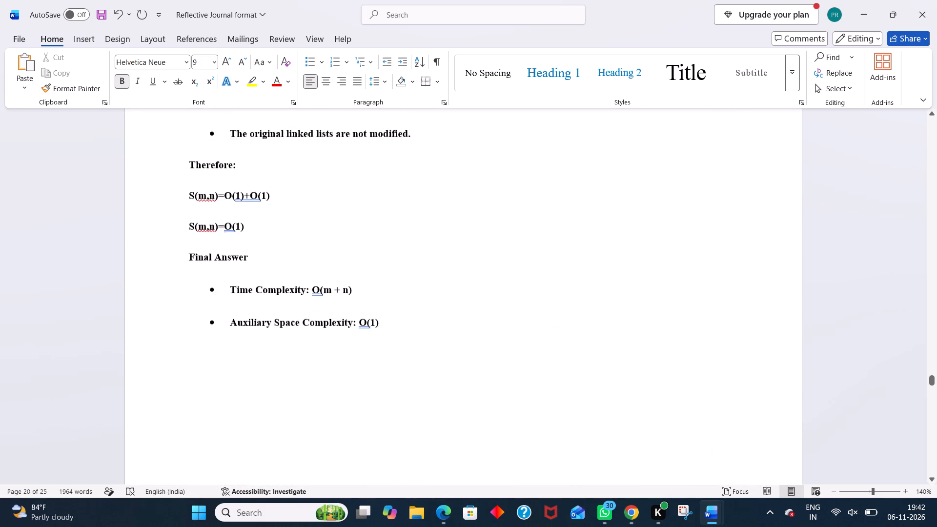
pyautogui.scroll(7, 315, 271)
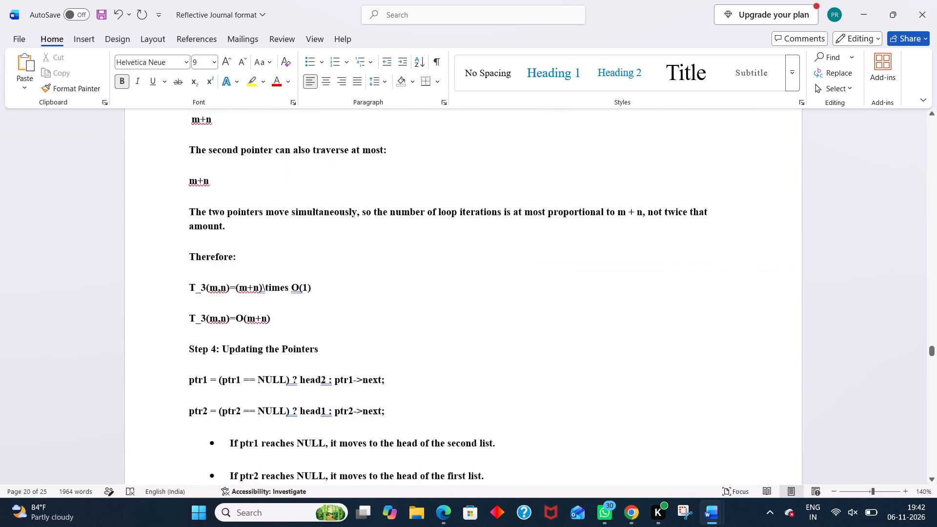
pyautogui.scroll(8, 315, 271)
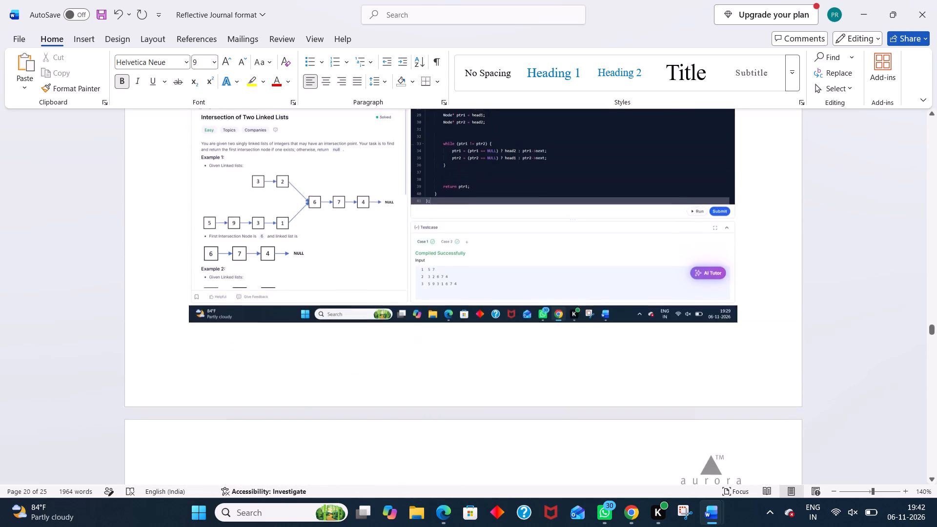
# Review the preceding pages, from the Intersection of Two Linked Lists screenshots back to the Merge Two Sorted Linked Lists screenshots.
pyautogui.scroll(6, 315, 271)
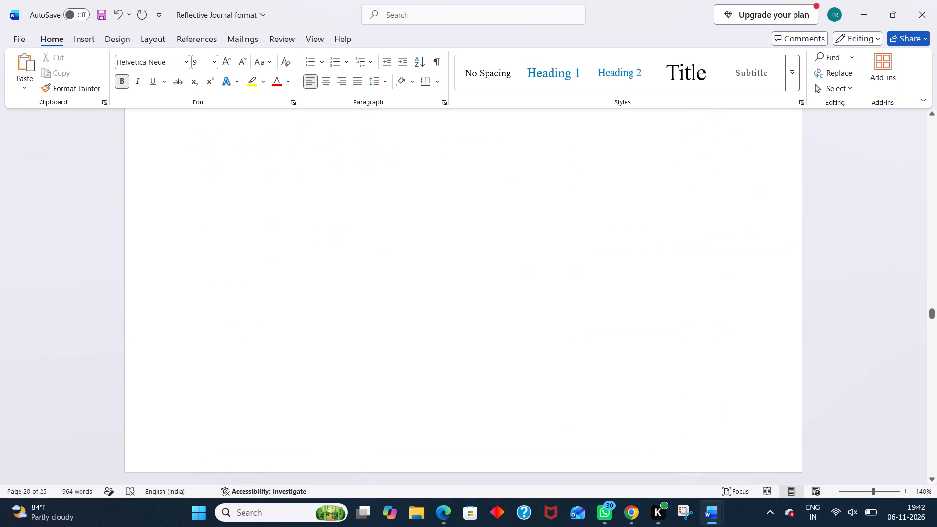
pyautogui.scroll(7, 315, 271)
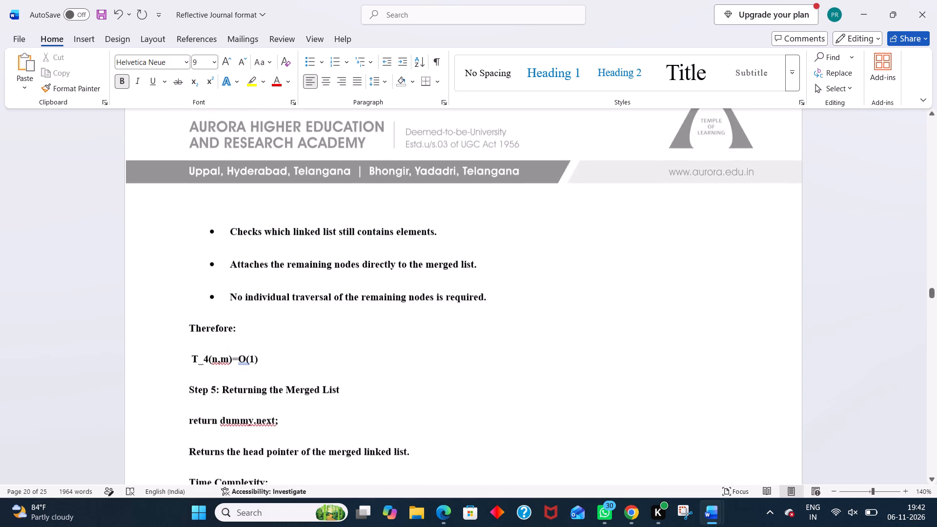
pyautogui.scroll(9, 315, 271)
pyautogui.scroll(-1, 315, 271)
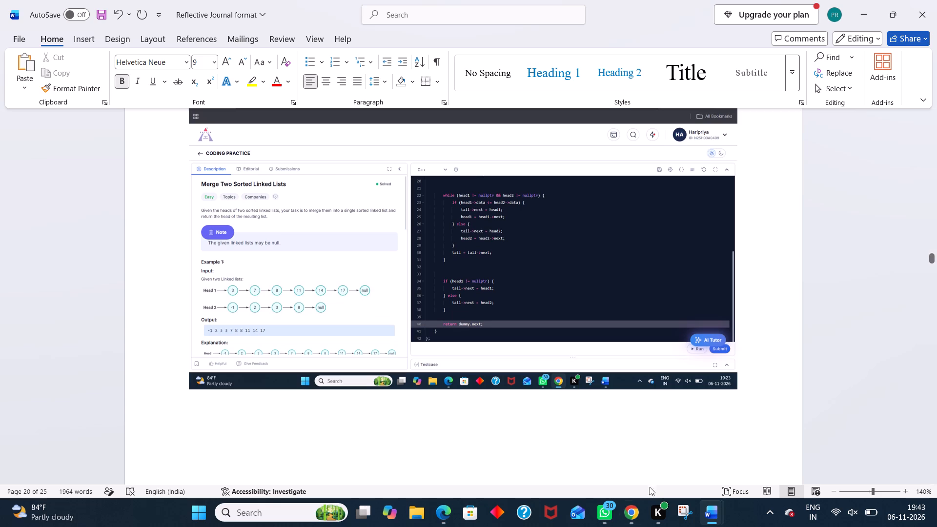
# Switch to Chrome and open the Merge Two Sorted Linked Lists problem from its Coding Practice set in Module II: Linked Lists.
pyautogui.click(631, 476)
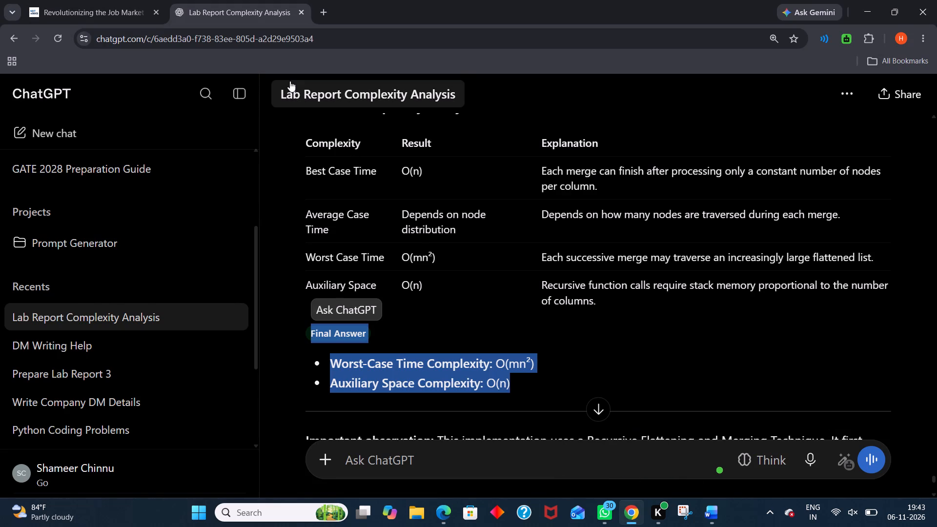
pyautogui.click(178, 0)
pyautogui.click(107, 0)
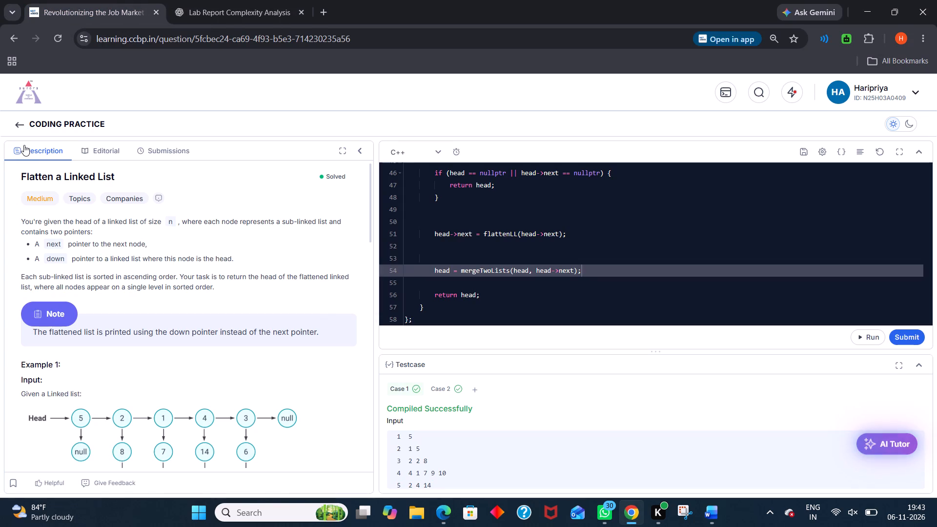
pyautogui.click(21, 125)
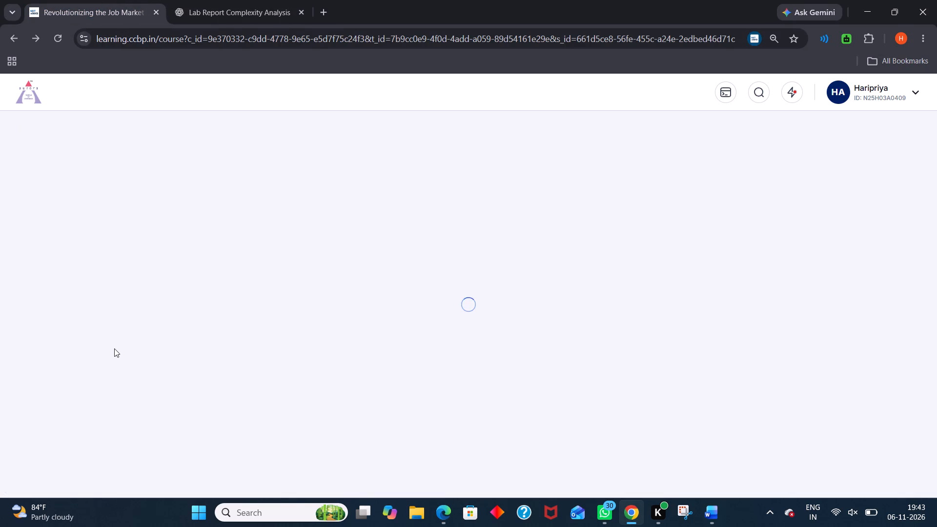
pyautogui.scroll(1, 84, 300)
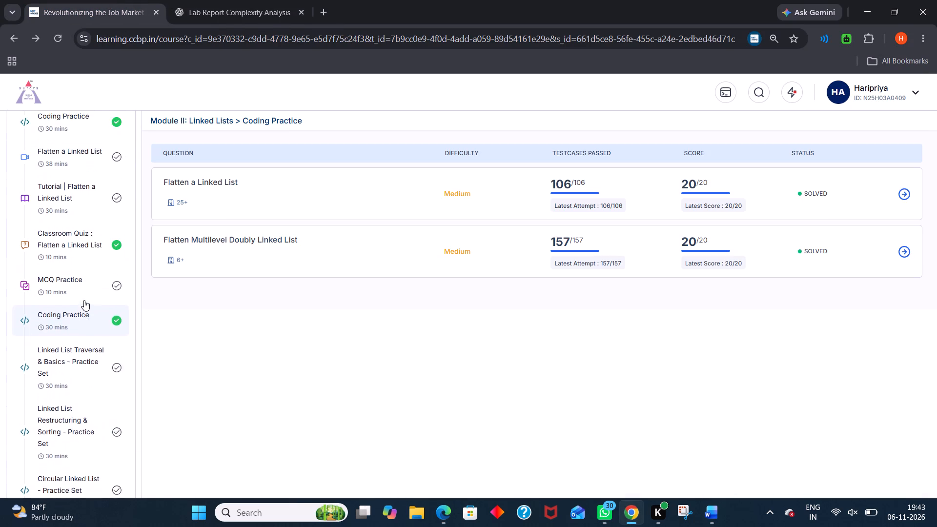
pyautogui.scroll(5, 84, 300)
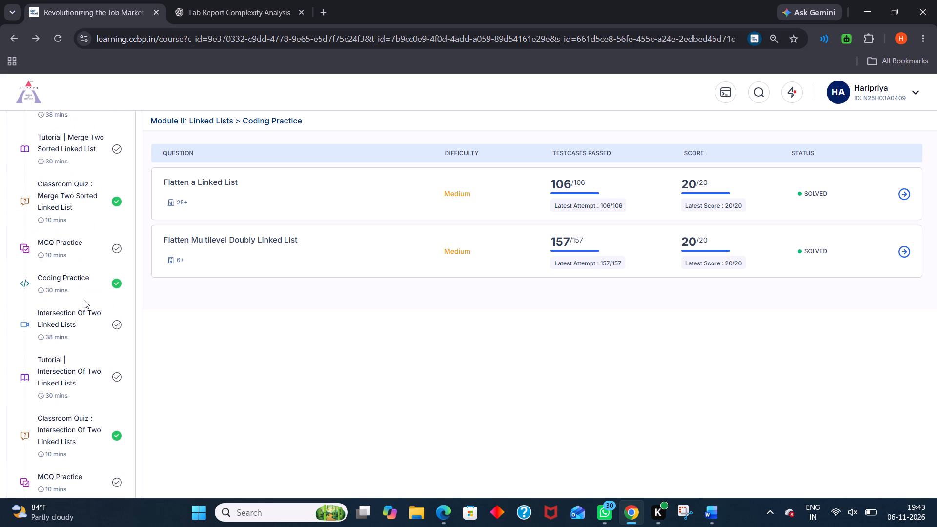
pyautogui.click(85, 292)
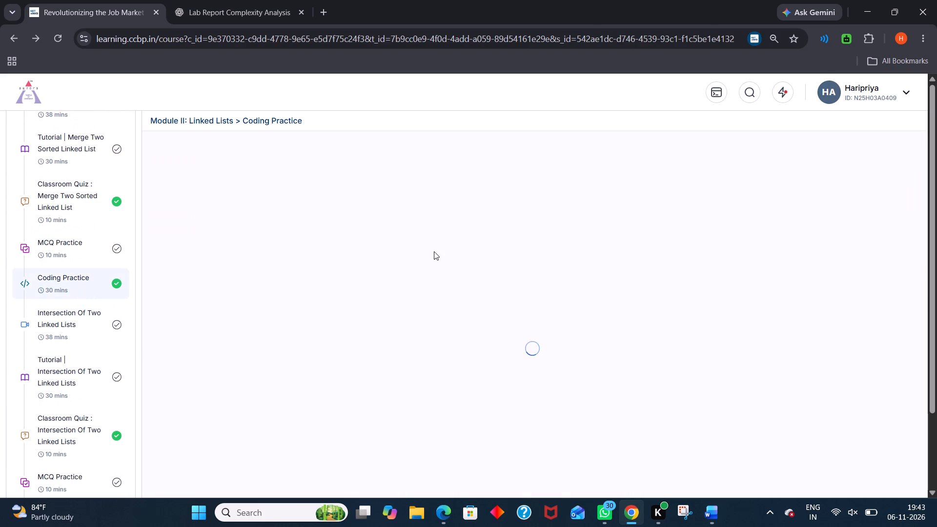
pyautogui.click(619, 176)
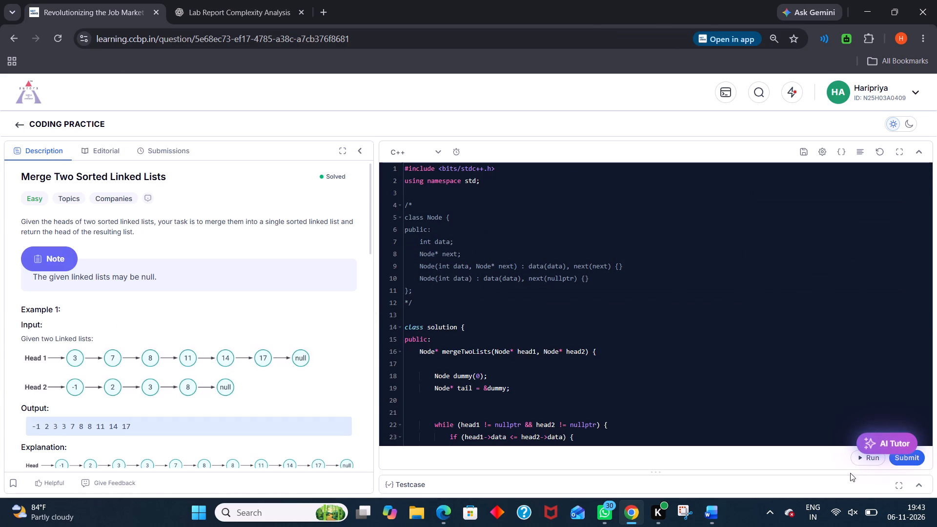
# Run the Merge Two Sorted Linked Lists solution and bring the end of its code into view beside the test case results.
pyautogui.click(863, 459)
pyautogui.scroll(-10, 702, 325)
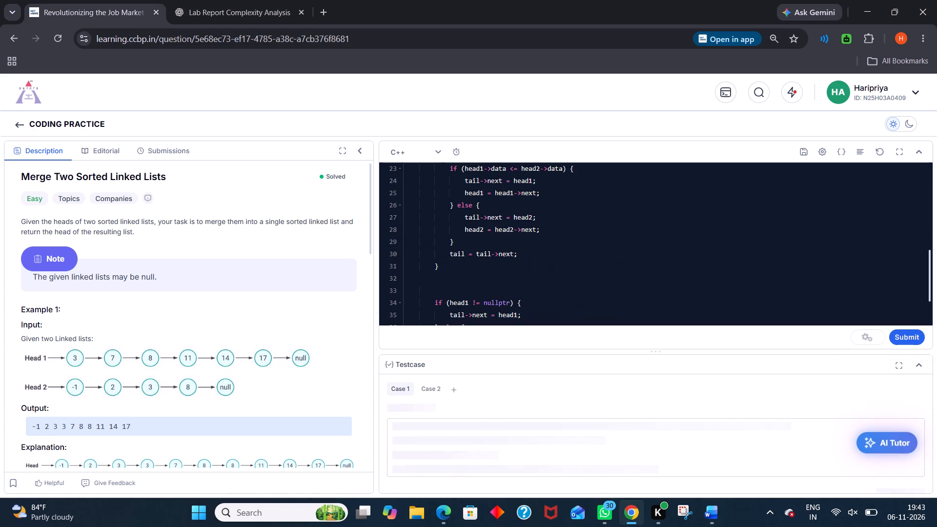
pyautogui.scroll(-10, 702, 325)
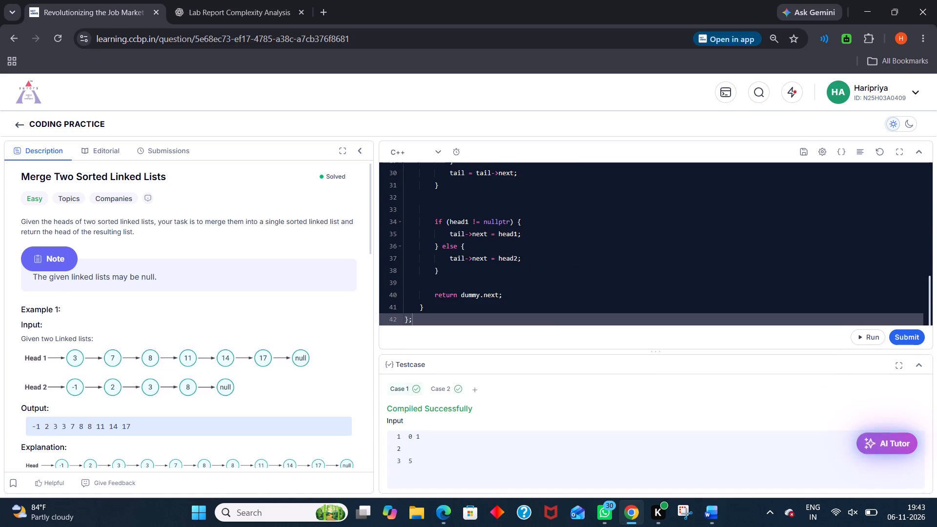
pyautogui.scroll(-9, 601, 281)
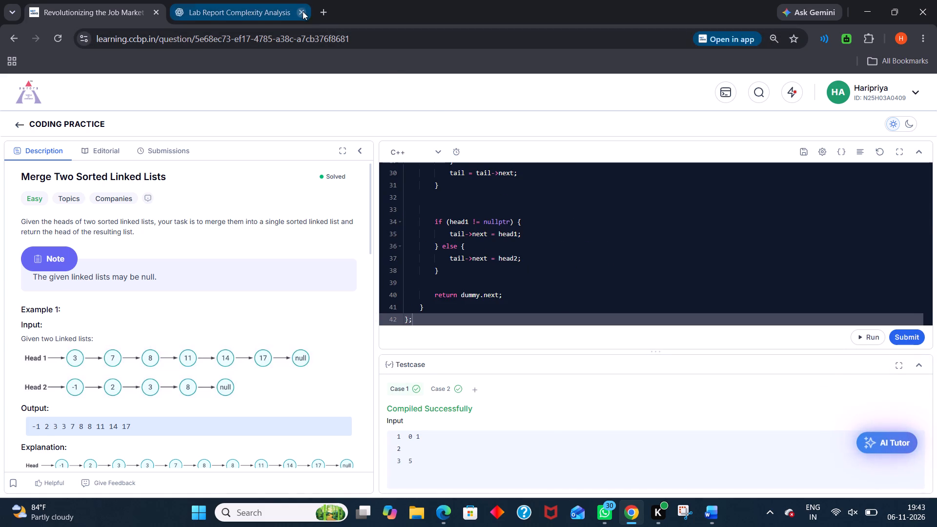
# Close the ChatGPT tab and capture a full-screen screenshot of the Merge Two Sorted Linked Lists code and test case results.
pyautogui.click(301, 9)
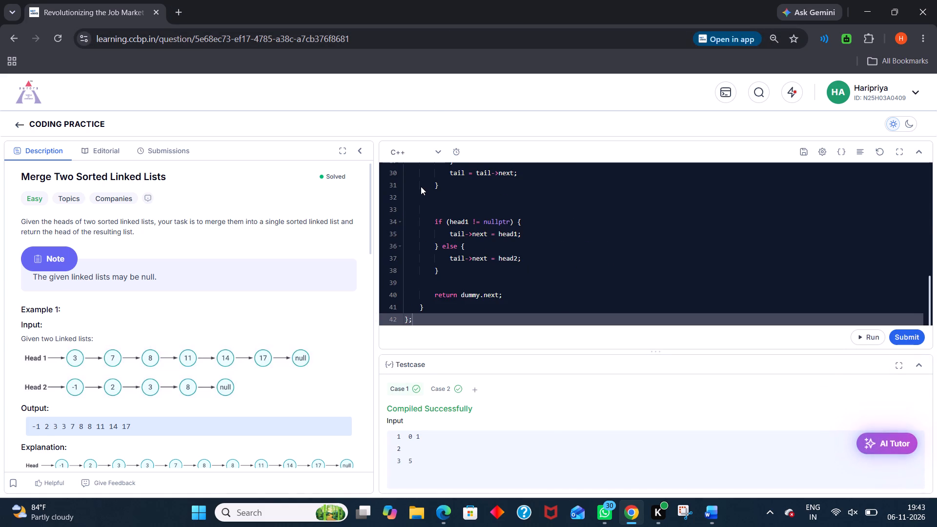
pyautogui.press('Print')
pyautogui.click(455, 14)
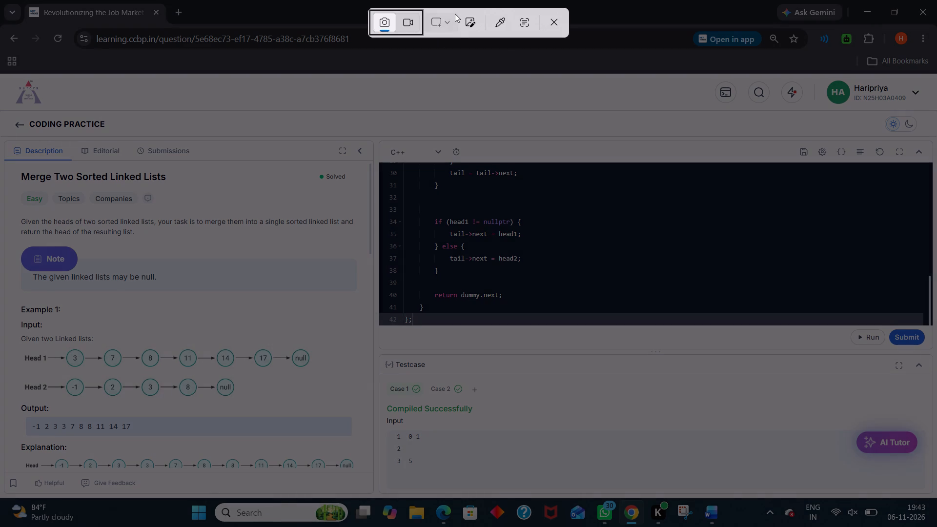
pyautogui.click(449, 68)
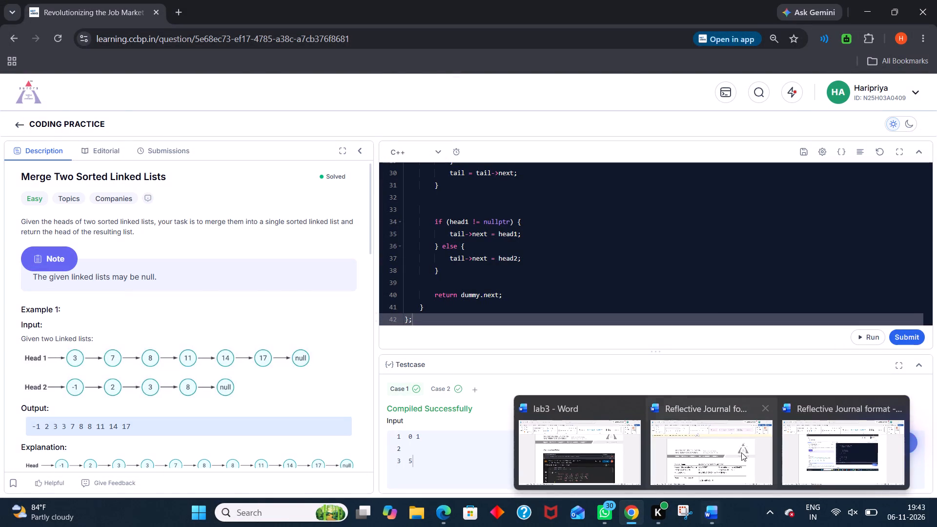
# Switch to the lab report in Word and paste the captured screenshot directly after the Merge Two Sorted Linked Lists screenshot ending in return dummy.next.
pyautogui.click(799, 437)
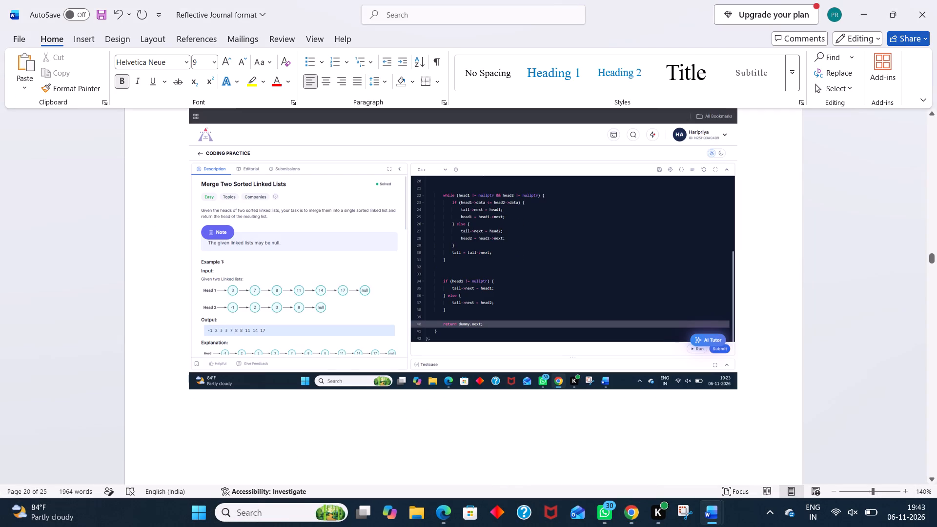
pyautogui.click(751, 403)
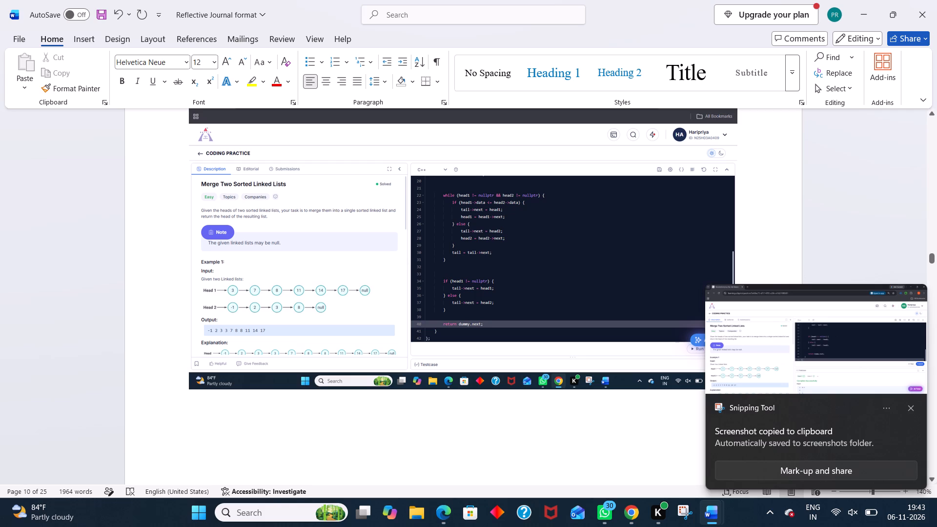
pyautogui.click(771, 250)
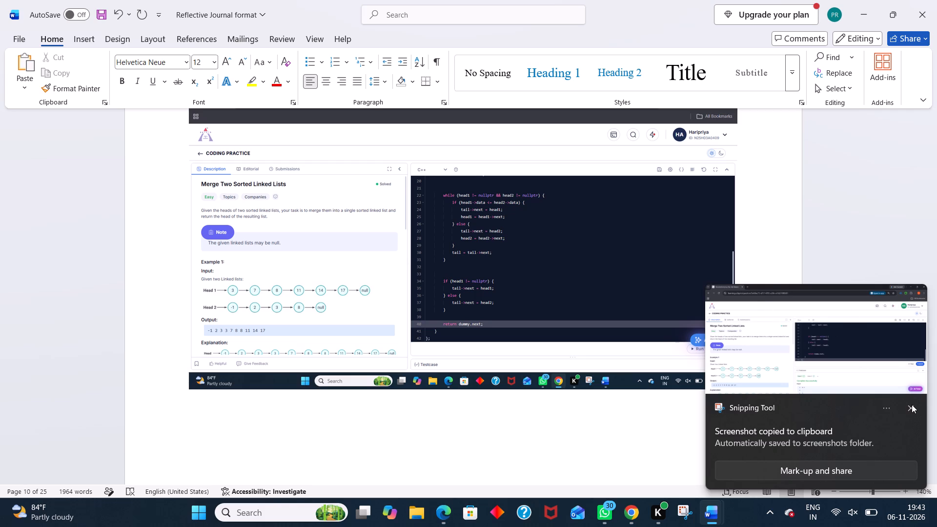
pyautogui.click(912, 405)
pyautogui.click(756, 371)
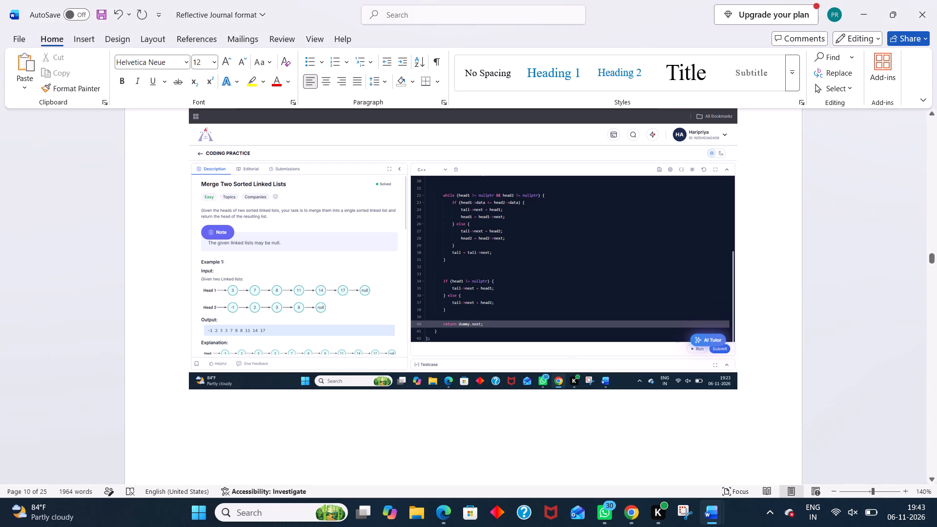
pyautogui.hotkey('ctrl', 'v')
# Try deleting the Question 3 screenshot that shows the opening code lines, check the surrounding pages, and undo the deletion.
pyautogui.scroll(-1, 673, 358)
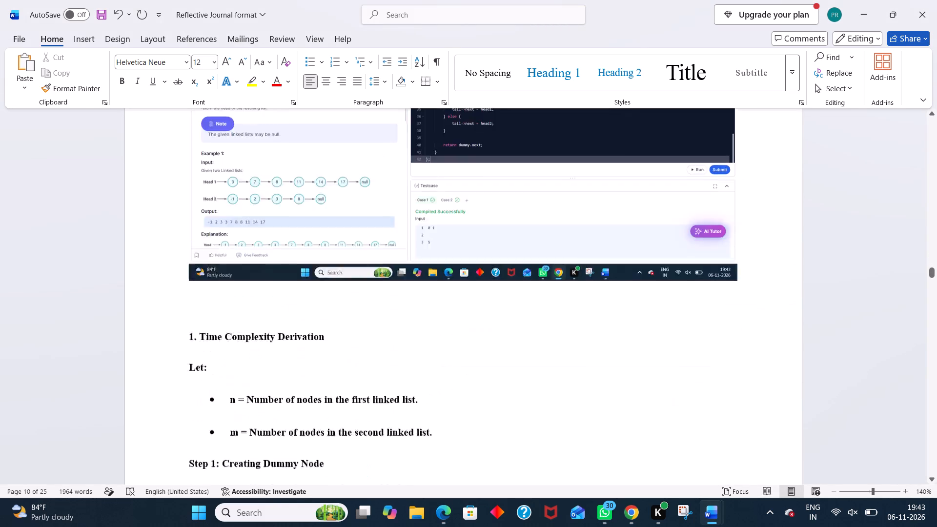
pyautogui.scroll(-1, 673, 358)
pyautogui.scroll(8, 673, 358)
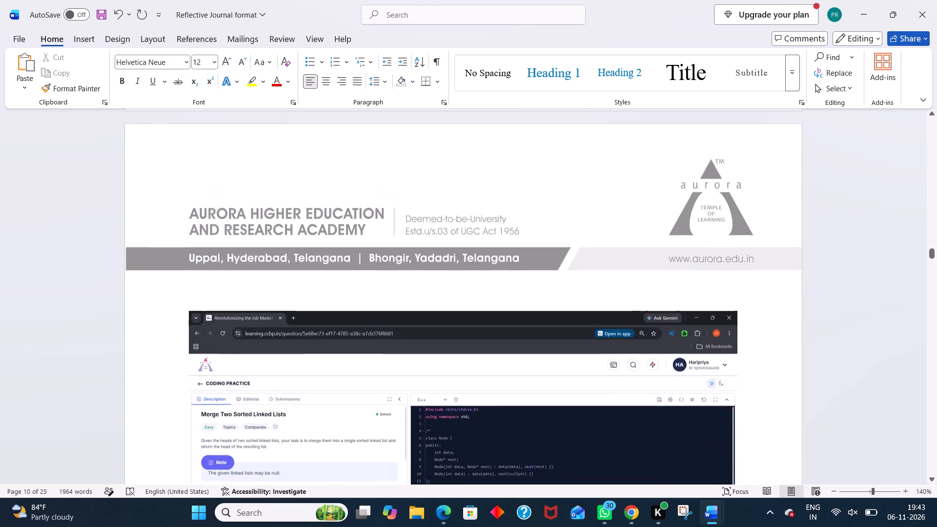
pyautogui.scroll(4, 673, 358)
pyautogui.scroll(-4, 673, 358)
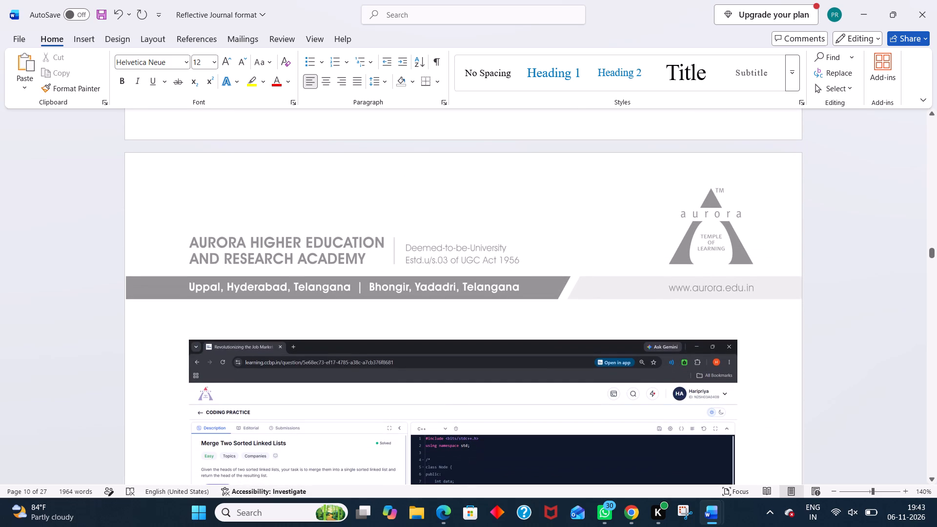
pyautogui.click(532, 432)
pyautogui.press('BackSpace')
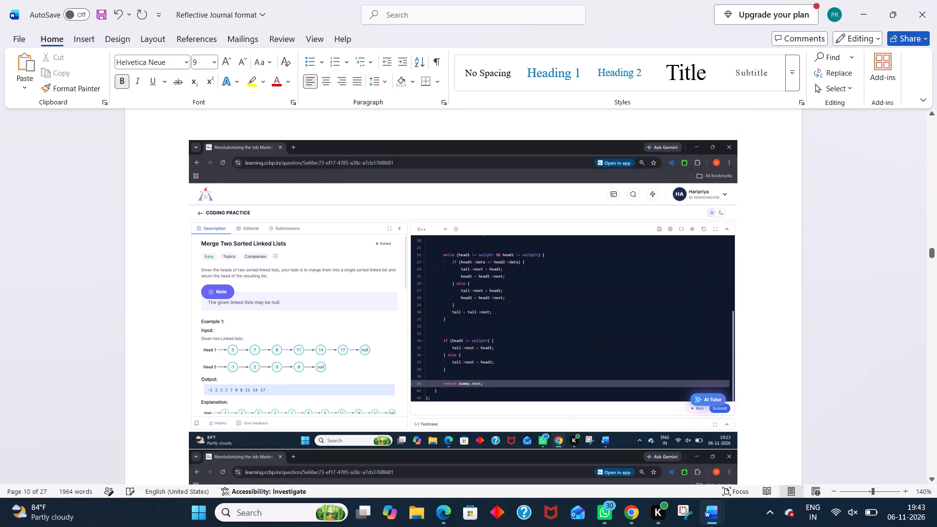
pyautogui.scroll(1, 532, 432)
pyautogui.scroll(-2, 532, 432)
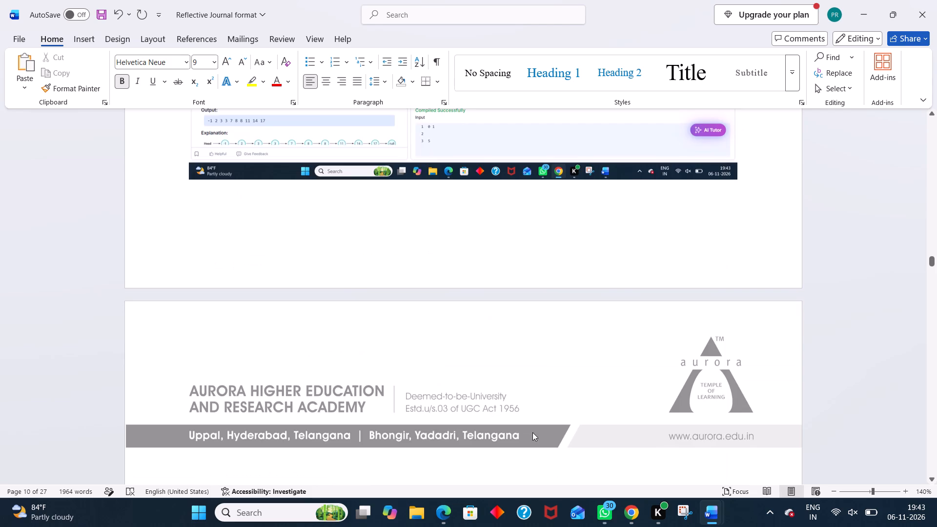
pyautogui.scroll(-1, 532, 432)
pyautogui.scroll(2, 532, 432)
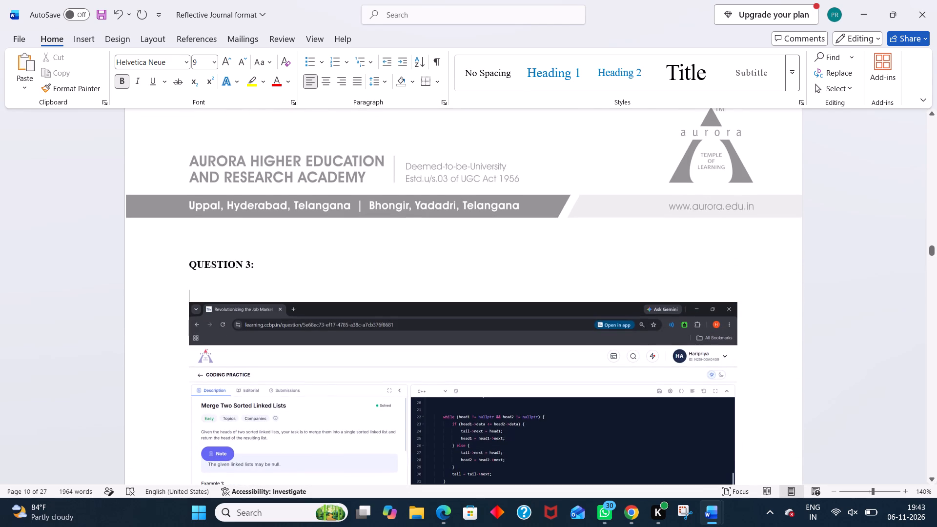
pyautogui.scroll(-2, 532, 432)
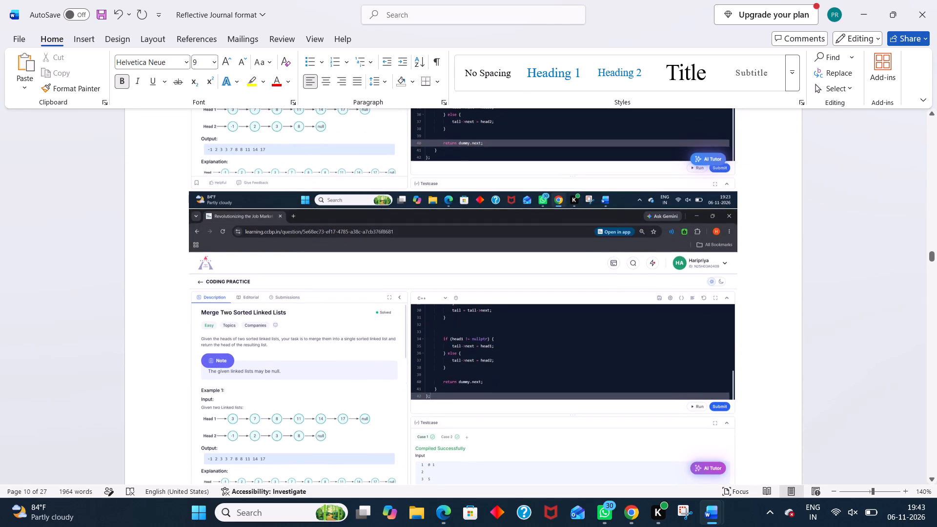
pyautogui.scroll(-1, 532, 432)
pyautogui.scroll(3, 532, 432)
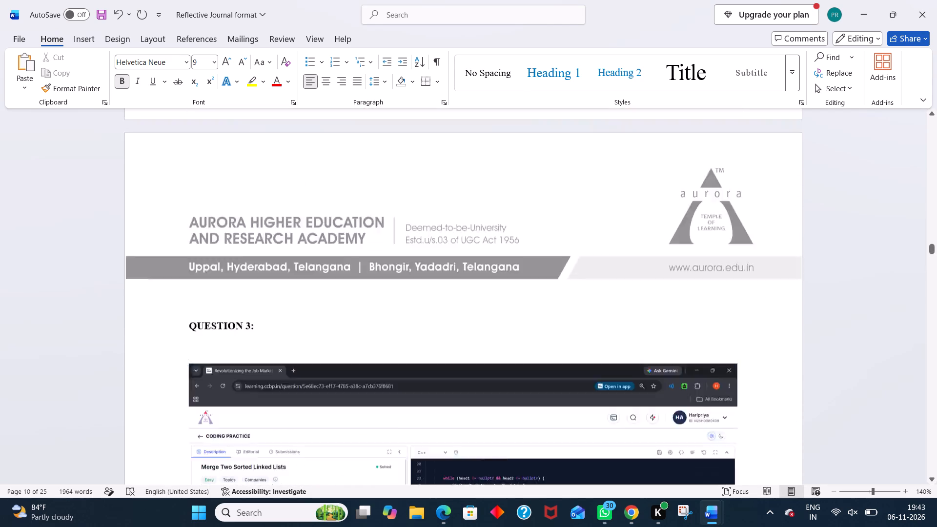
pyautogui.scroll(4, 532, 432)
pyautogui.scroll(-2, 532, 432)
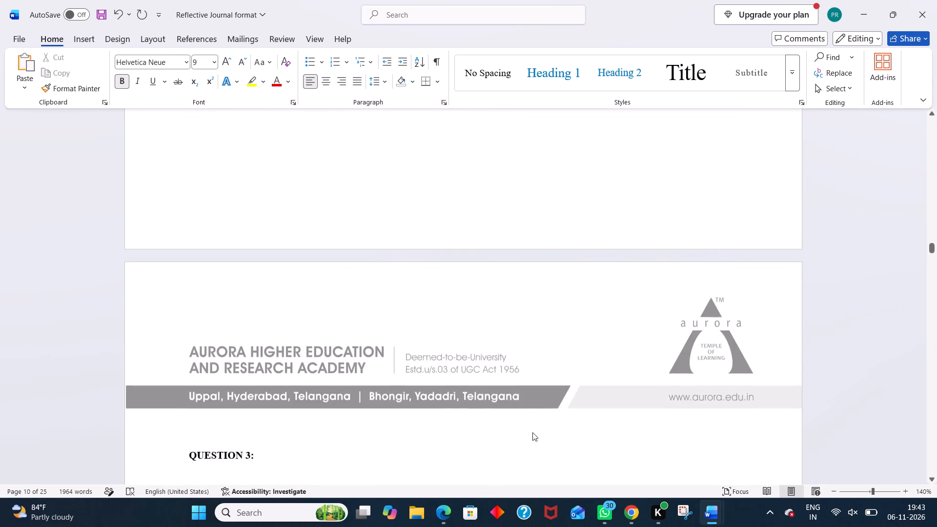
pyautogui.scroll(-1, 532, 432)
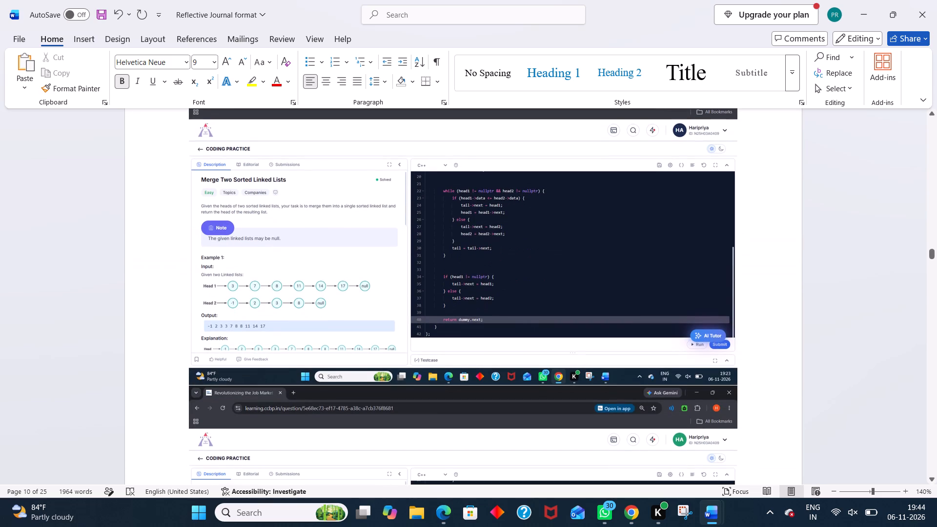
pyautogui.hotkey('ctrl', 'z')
# Cut the Question 3 screenshot showing the opening code lines and insert blank lines before the remaining screenshot ending in return dummy.next.
pyautogui.scroll(-3, 491, 405)
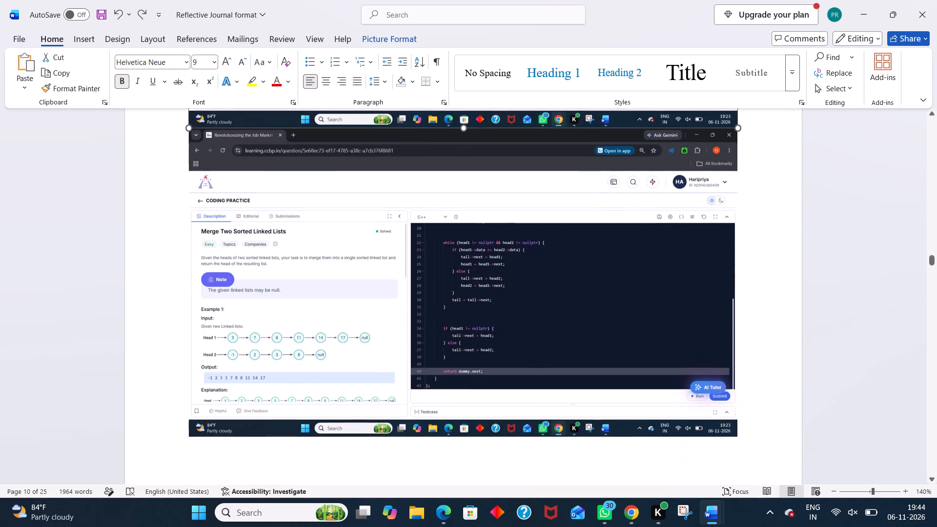
pyautogui.scroll(-2, 491, 405)
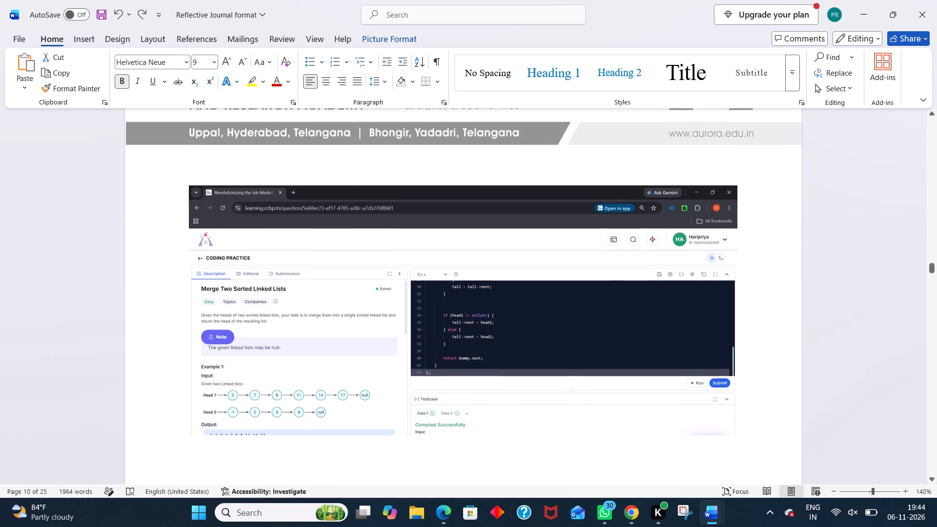
pyautogui.scroll(4, 491, 405)
pyautogui.rightClick(440, 391)
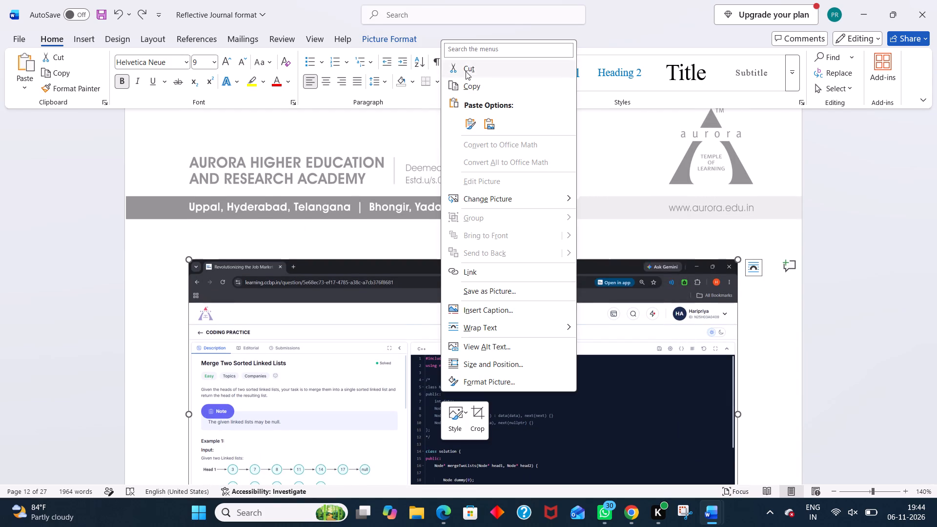
pyautogui.click(466, 71)
pyautogui.scroll(1, 419, 330)
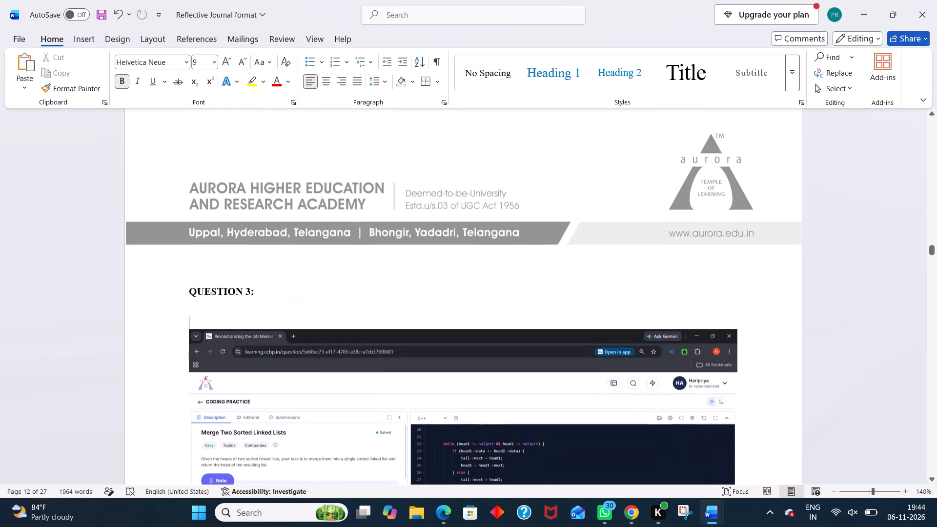
pyautogui.scroll(-2, 324, 306)
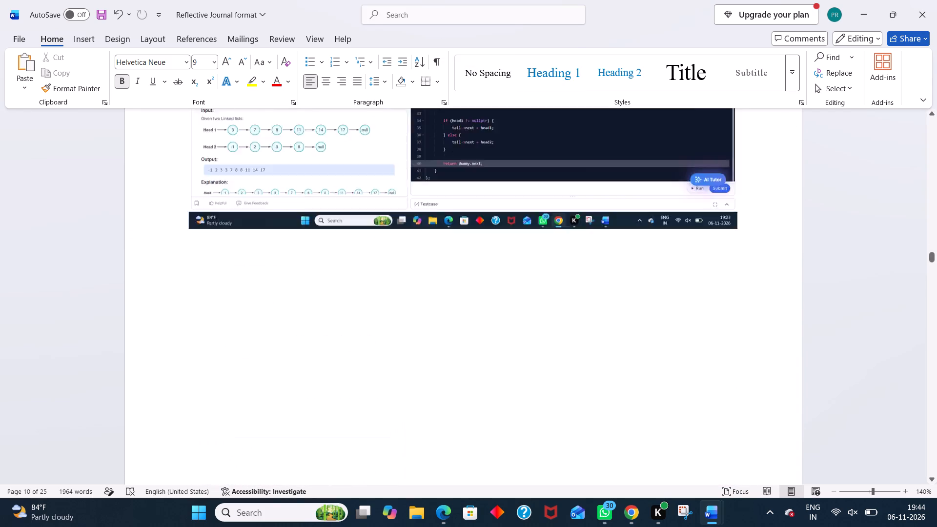
pyautogui.scroll(-2, 324, 306)
pyautogui.scroll(4, 324, 306)
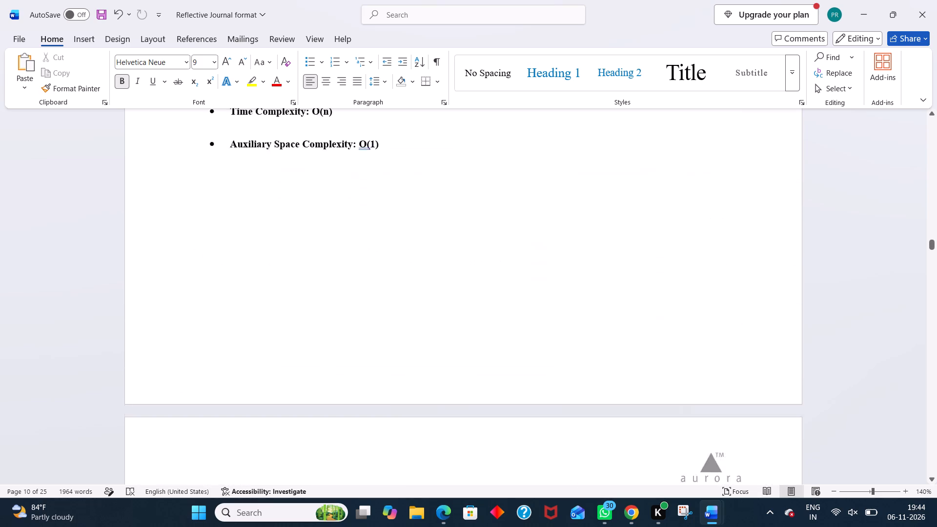
pyautogui.scroll(2, 324, 306)
pyautogui.scroll(-2, 324, 306)
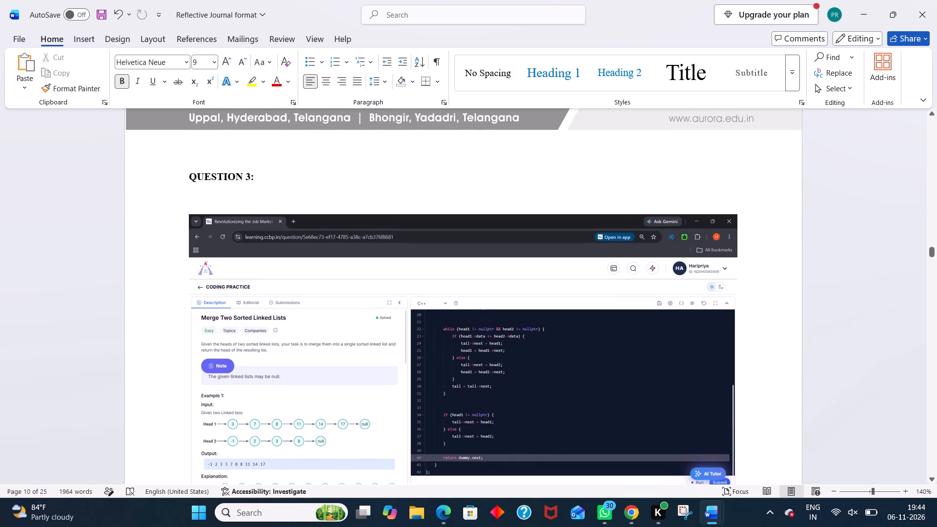
pyautogui.press('Return')
pyautogui.press('Return')
pyautogui.press('Return')
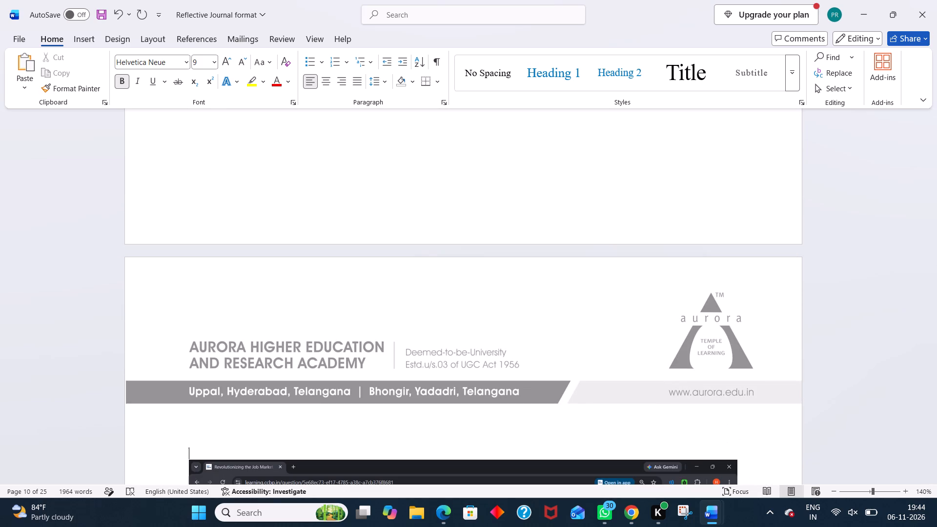
# Paste the cut opening-code screenshot directly after the QUESTION 3: heading.
pyautogui.scroll(1, 324, 306)
pyautogui.scroll(3, 369, 181)
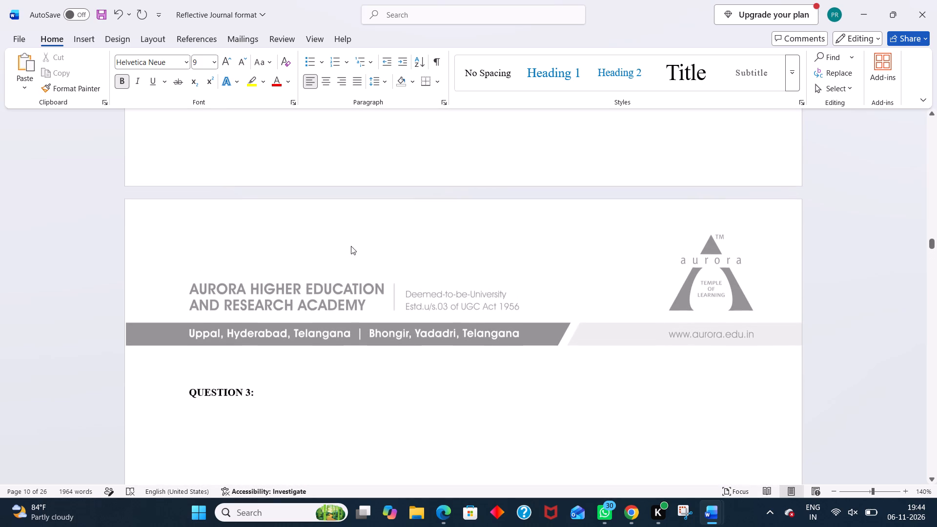
pyautogui.click(325, 362)
pyautogui.click(307, 386)
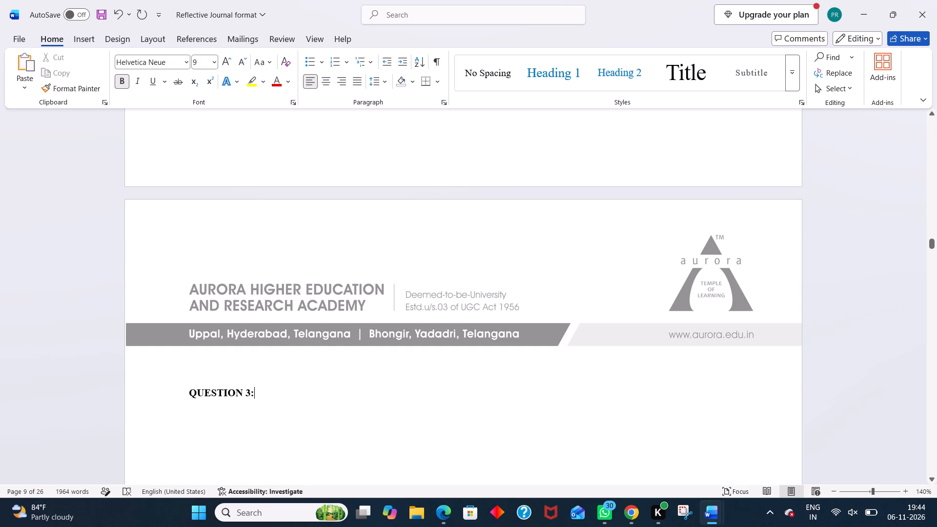
pyautogui.hotkey('ctrl', 'v')
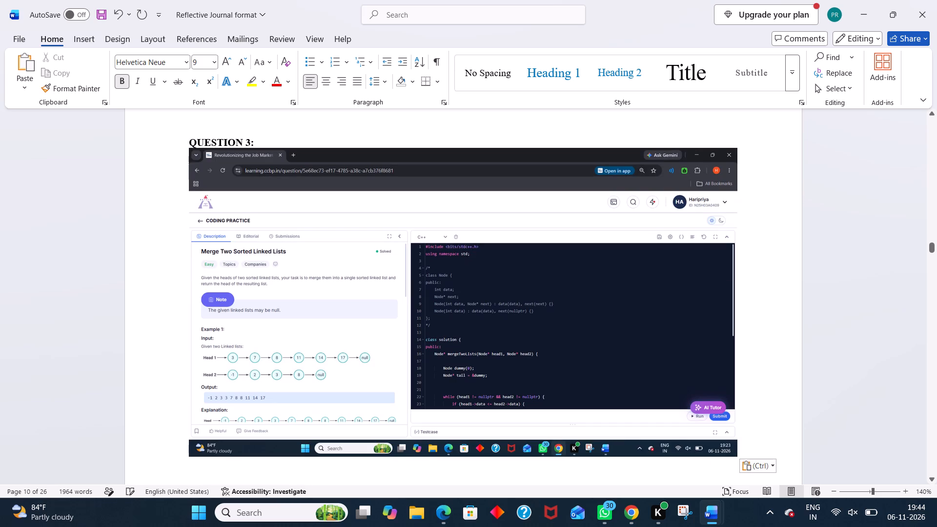
# Stretch the pasted opening-code screenshot downward to increase its height.
pyautogui.scroll(-1, 414, 376)
pyautogui.click(439, 210)
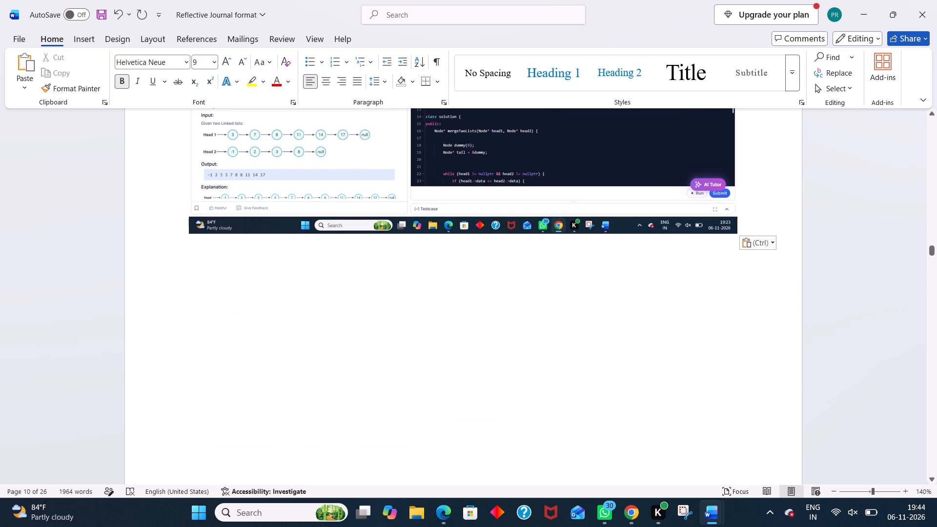
pyautogui.moveTo(465, 271); pyautogui.dragTo(467, 327)
pyautogui.click(463, 199)
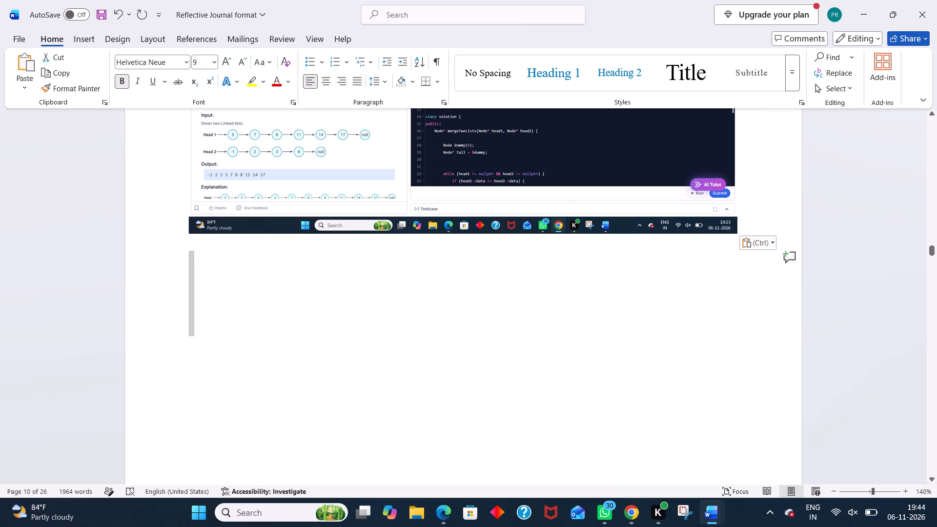
pyautogui.moveTo(464, 233); pyautogui.dragTo(471, 294)
# Review the Question 3 screenshots and the preceding Question 2 complexity analysis, back to the Reverse Linked List II code screenshot.
pyautogui.scroll(-2, 472, 304)
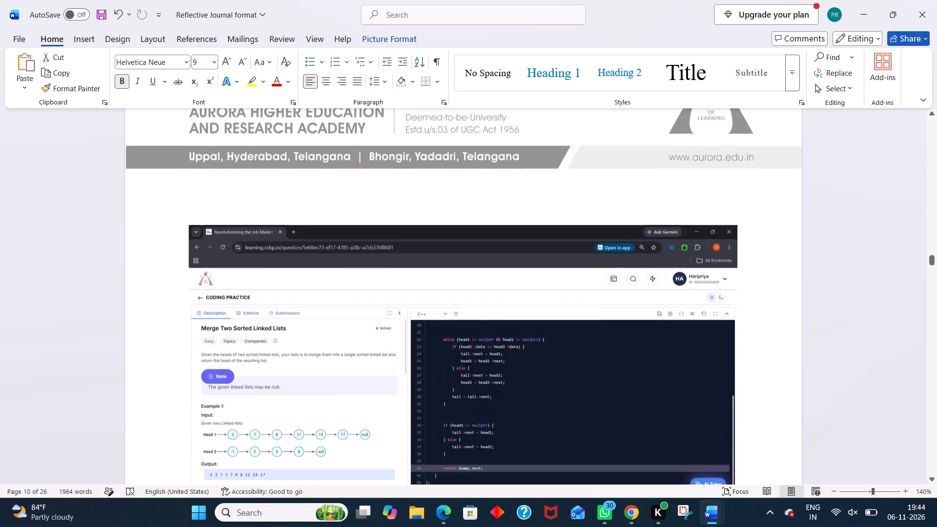
pyautogui.scroll(-3, 472, 304)
pyautogui.scroll(12, 472, 304)
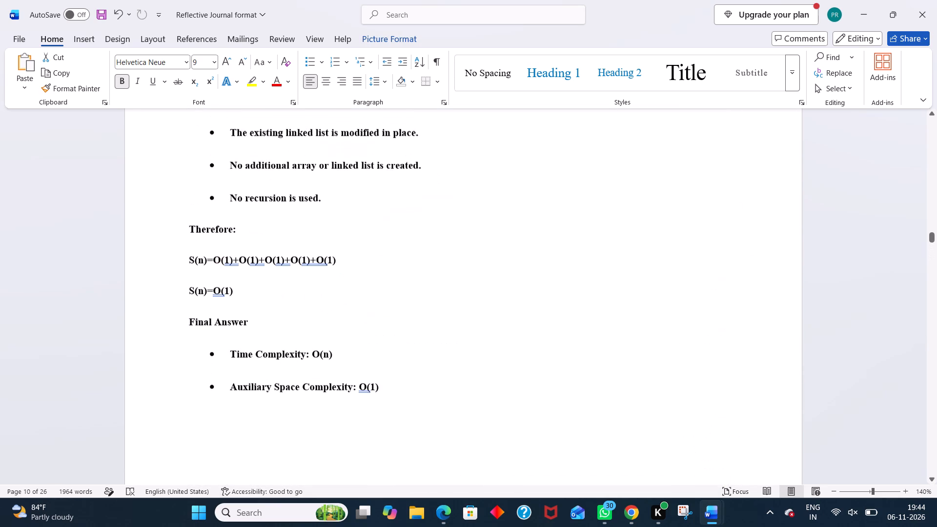
pyautogui.scroll(5, 472, 304)
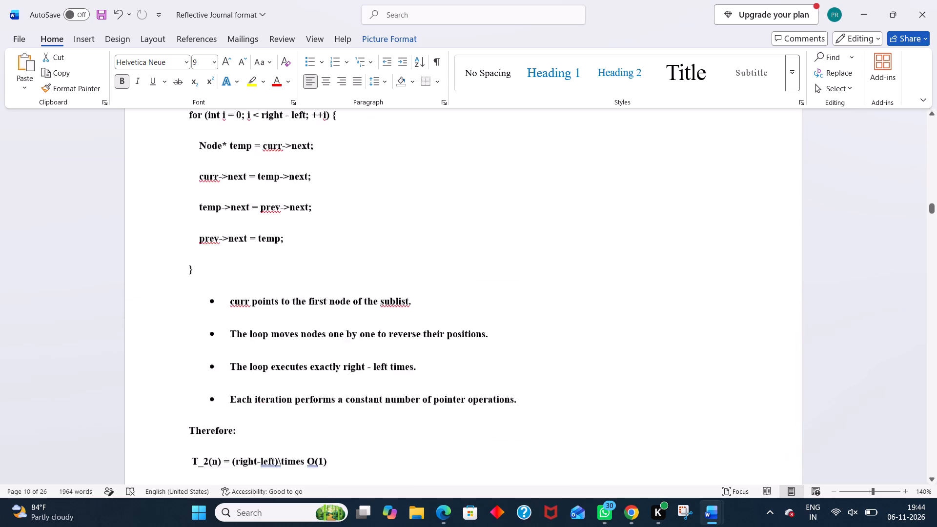
pyautogui.scroll(6, 472, 304)
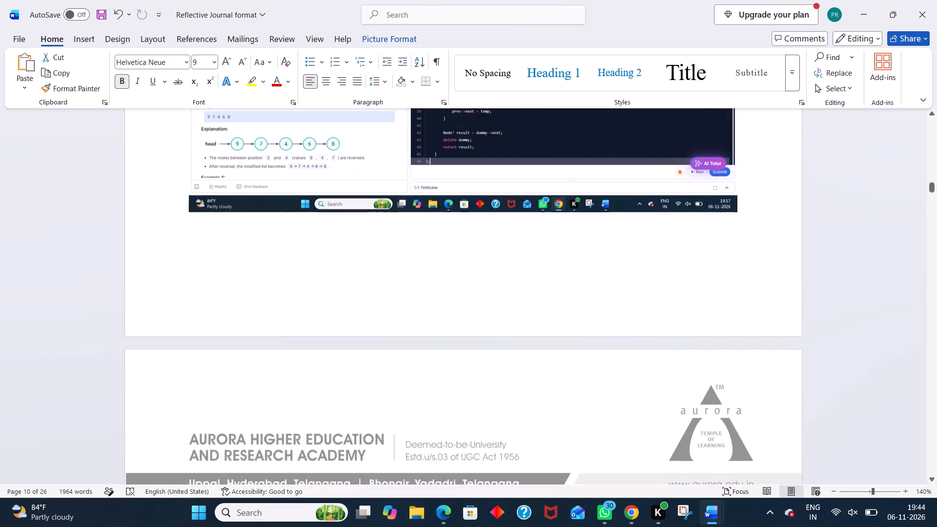
pyautogui.scroll(2, 472, 304)
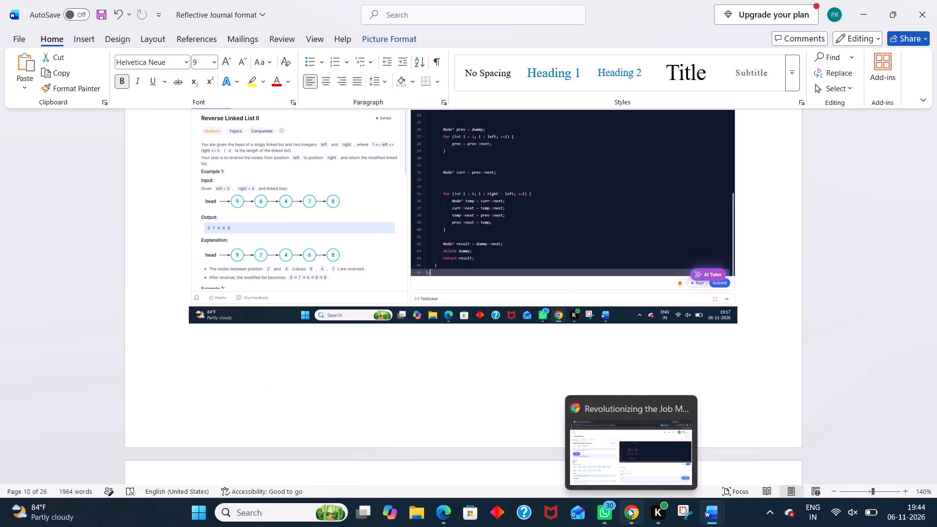
# Switch to Chrome, leave the Merge Two Sorted Linked Lists question, and open the Reverse a Linked List coding practice question from the course list.
pyautogui.click(622, 463)
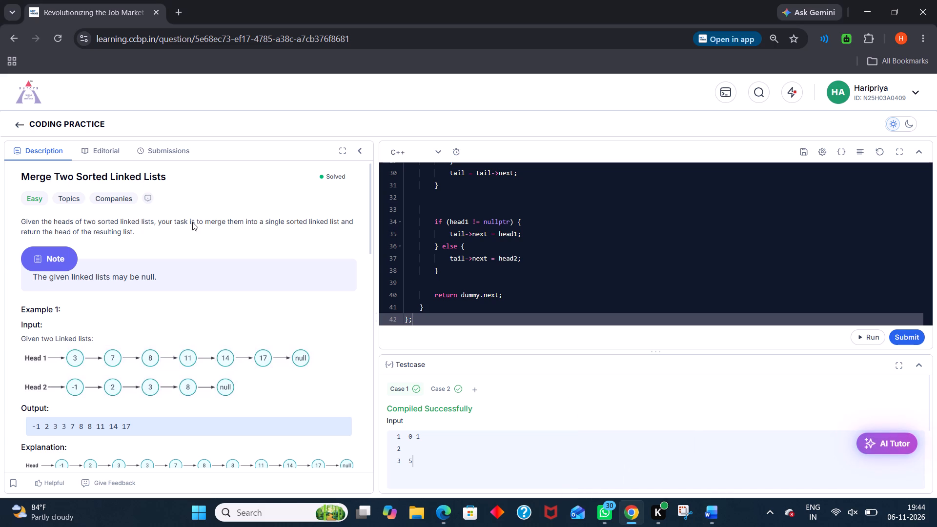
pyautogui.click(14, 123)
pyautogui.click(19, 124)
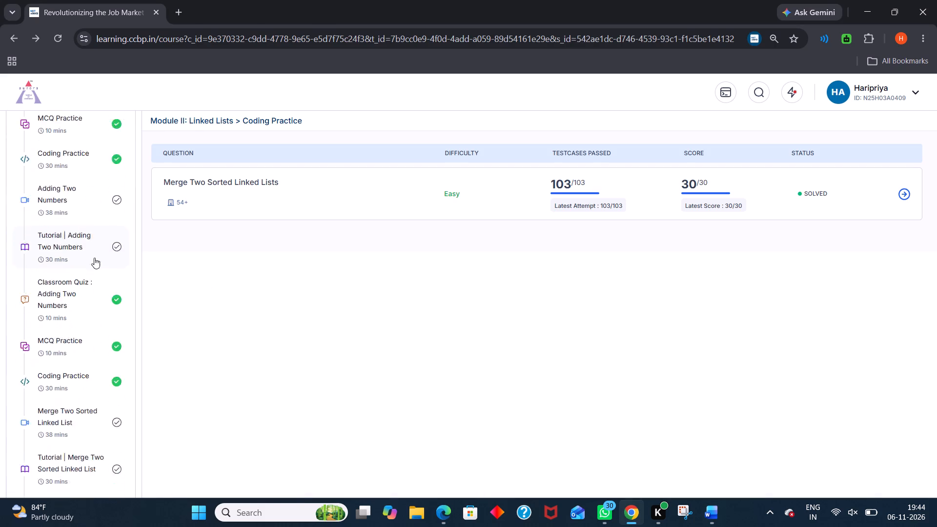
pyautogui.scroll(7, 92, 257)
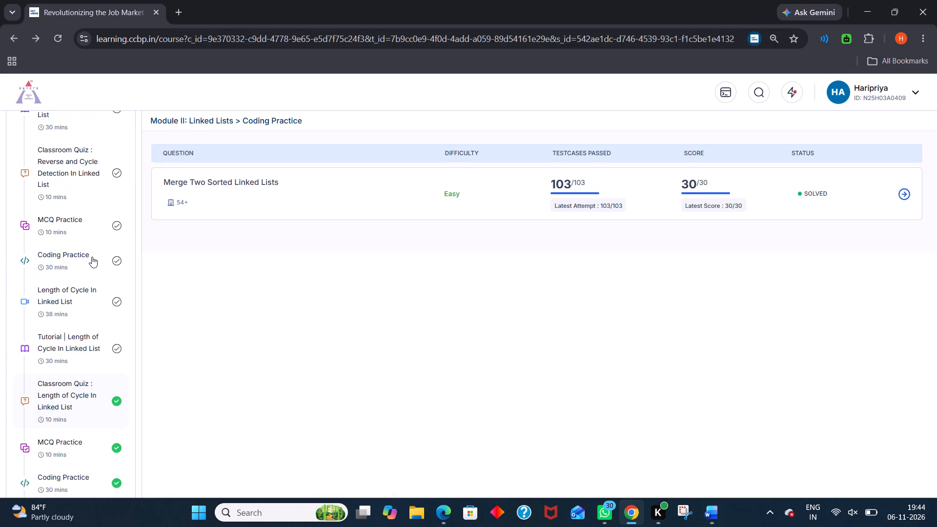
pyautogui.scroll(2, 92, 257)
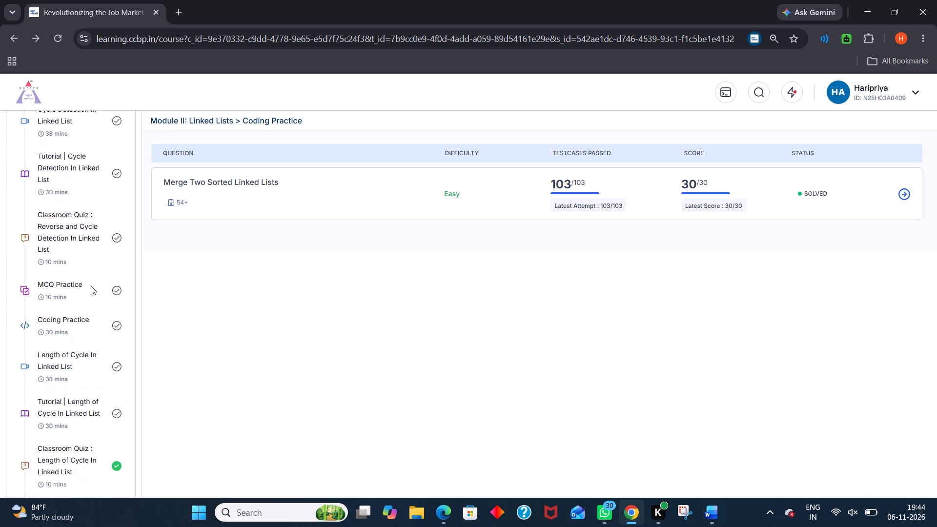
pyautogui.scroll(2, 91, 286)
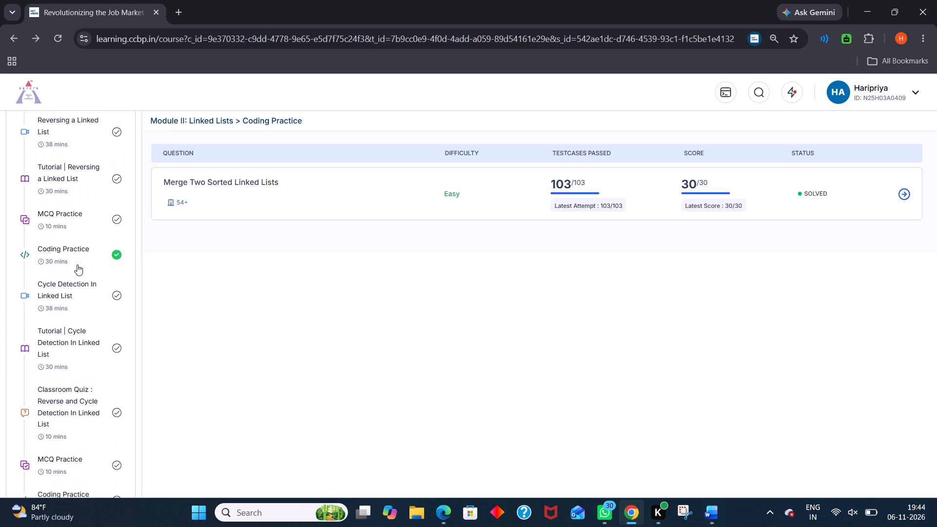
pyautogui.click(74, 260)
pyautogui.click(702, 213)
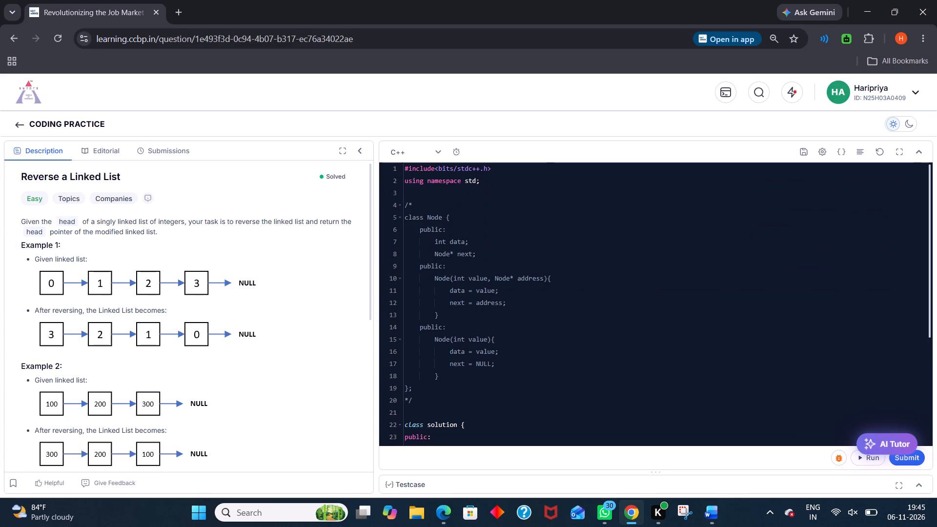
# Run the Reverse a Linked List solution and capture a full-screen screenshot of the end of its code with the test case results.
pyautogui.click(852, 459)
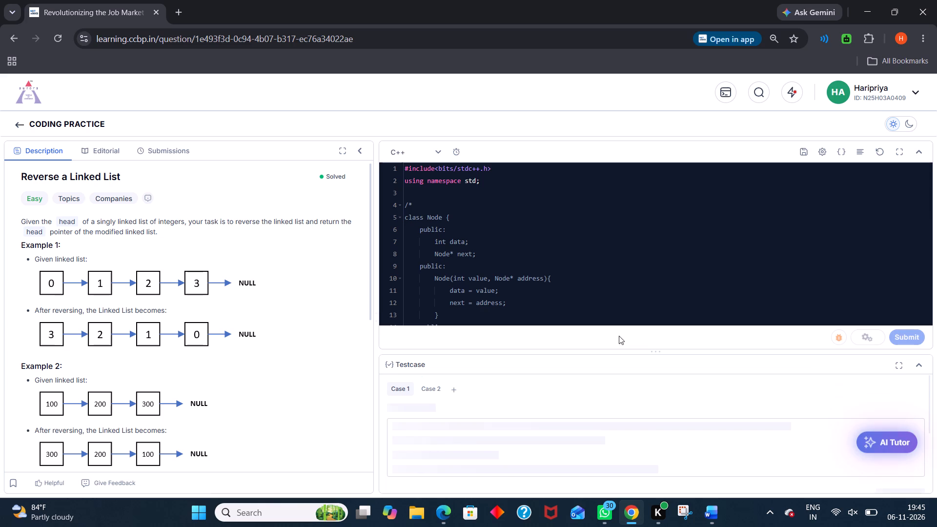
pyautogui.scroll(-12, 551, 235)
pyautogui.scroll(-9, 551, 235)
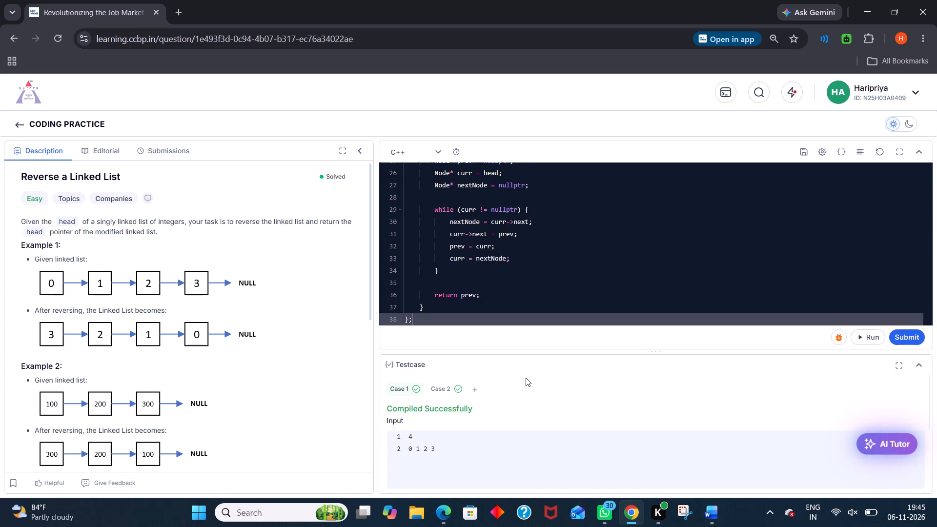
pyautogui.press('Print')
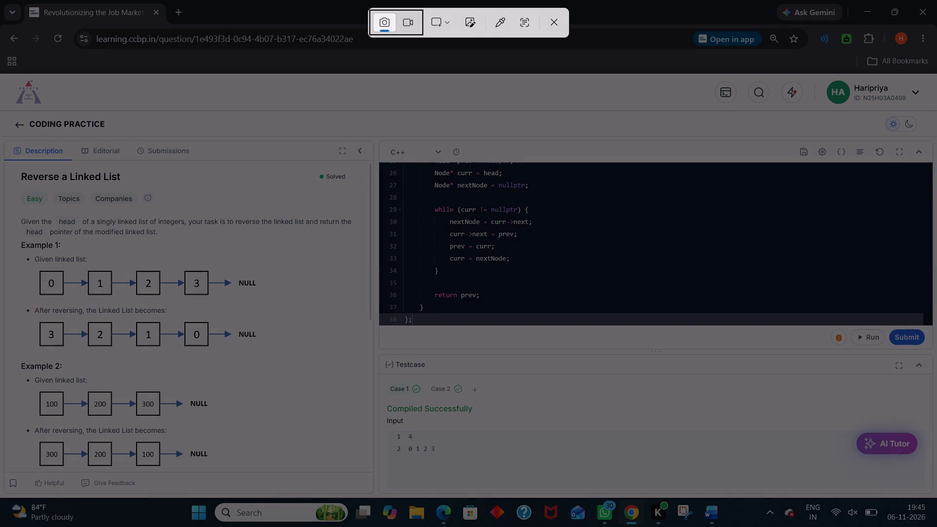
pyautogui.click(442, 19)
pyautogui.click(450, 60)
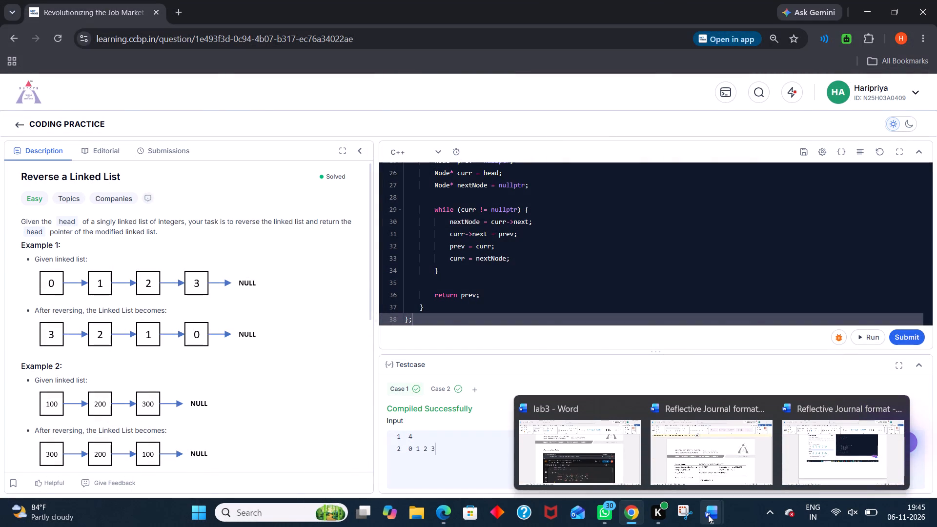
# Switch to the lab report in Word and paste the captured screenshot directly after the Reverse Linked List II screenshot ending in return result.
pyautogui.click(810, 461)
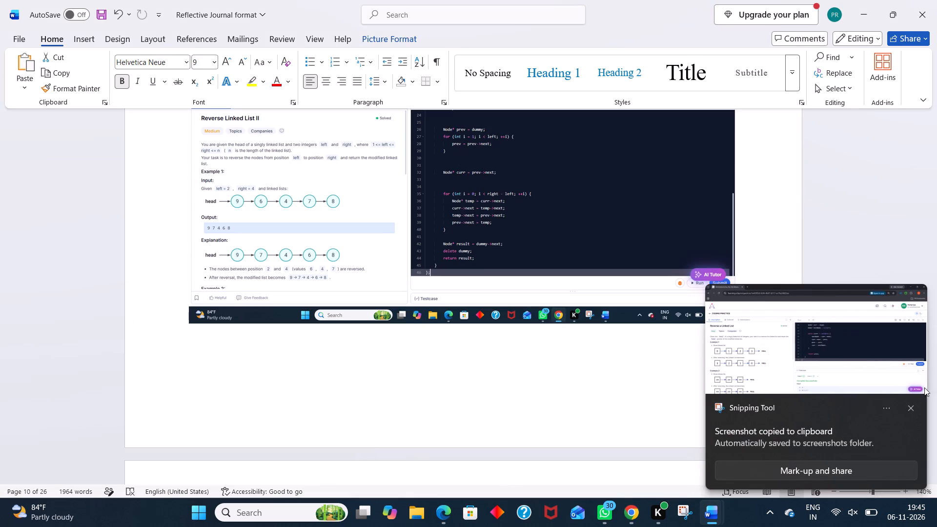
pyautogui.click(906, 405)
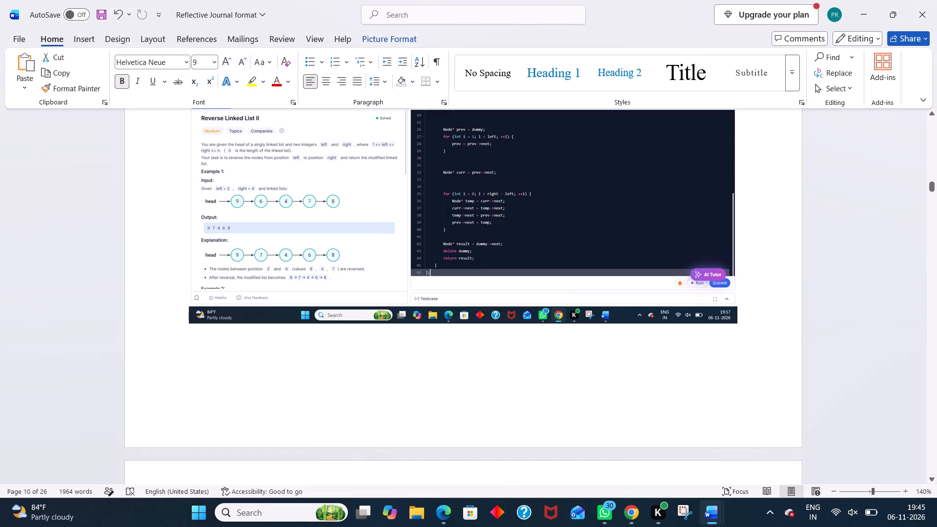
pyautogui.click(750, 327)
pyautogui.hotkey('ctrl', 'v')
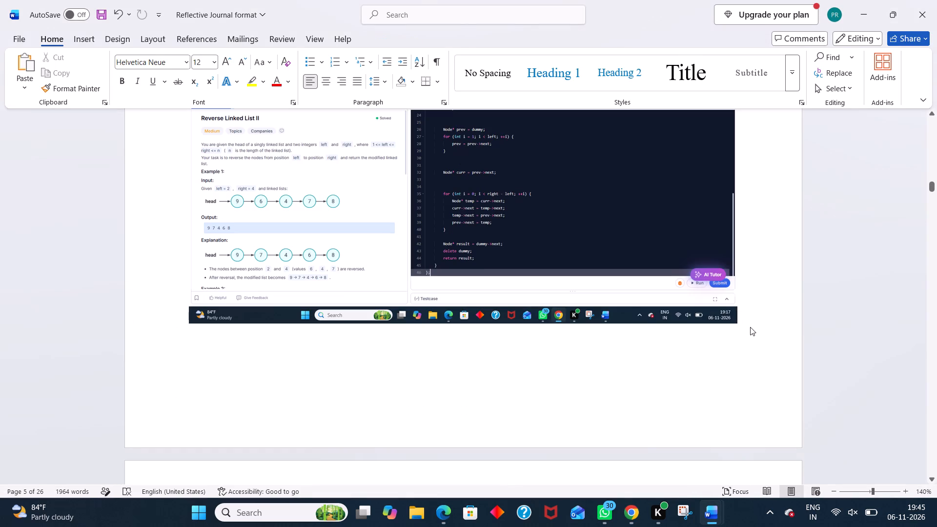
# Cut the Reverse Linked List II screenshot showing the start of the code from the page after the QUESTION 2 heading.
pyautogui.scroll(-2, 676, 313)
pyautogui.scroll(1, 676, 313)
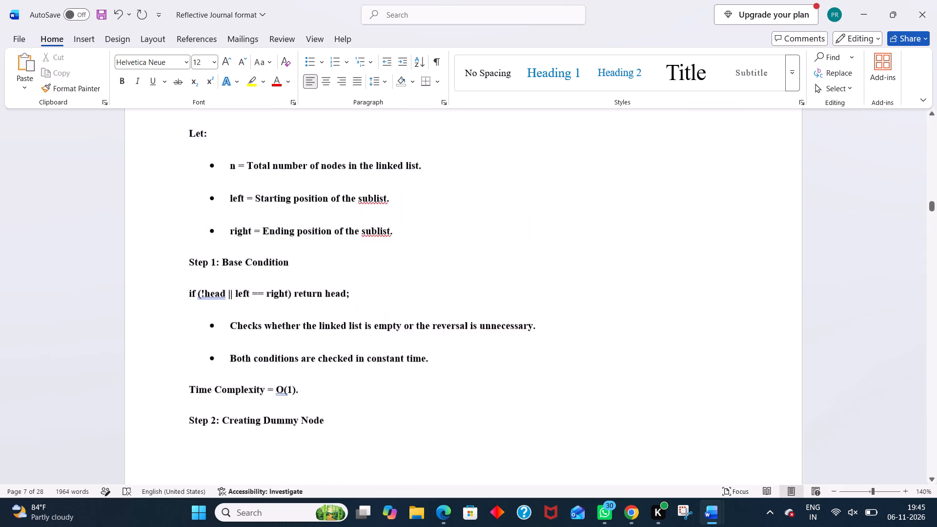
pyautogui.scroll(7, 676, 313)
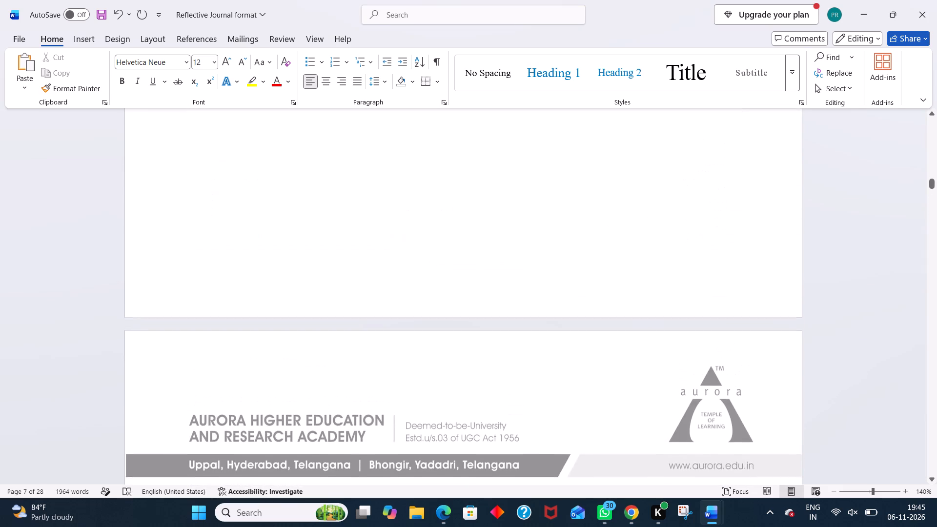
pyautogui.scroll(5, 676, 313)
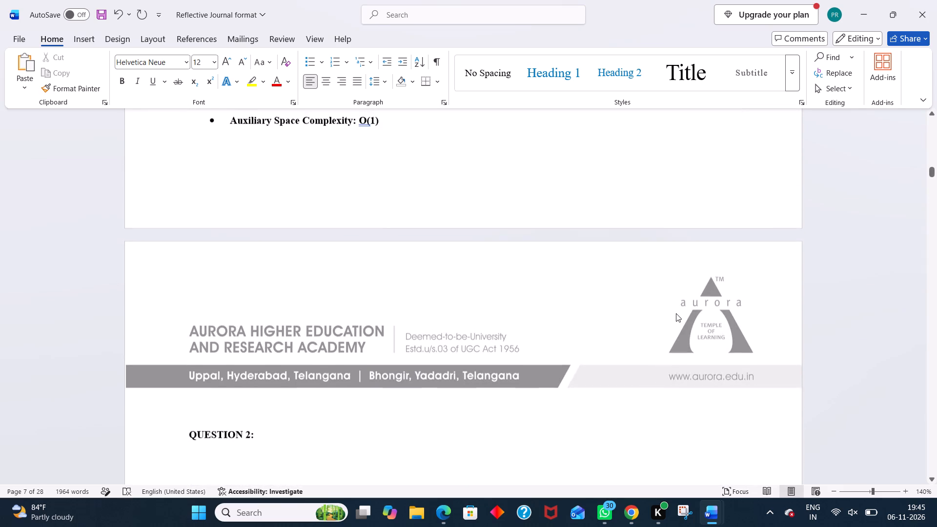
pyautogui.scroll(-4, 676, 313)
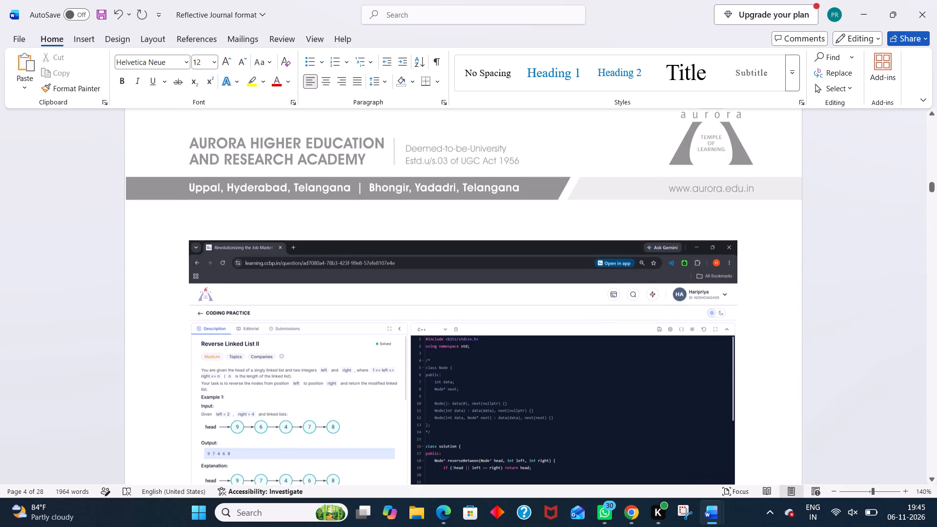
pyautogui.click(568, 310)
pyautogui.rightClick(574, 314)
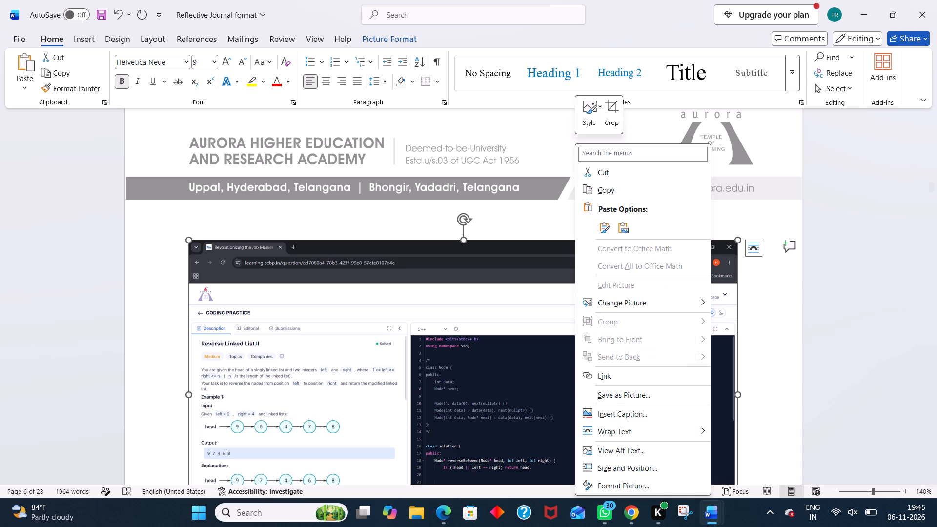
pyautogui.click(617, 177)
# Add blank lines and paste the cut Reverse Linked List II screenshot on a new line directly below the QUESTION 2 heading.
pyautogui.scroll(1, 508, 229)
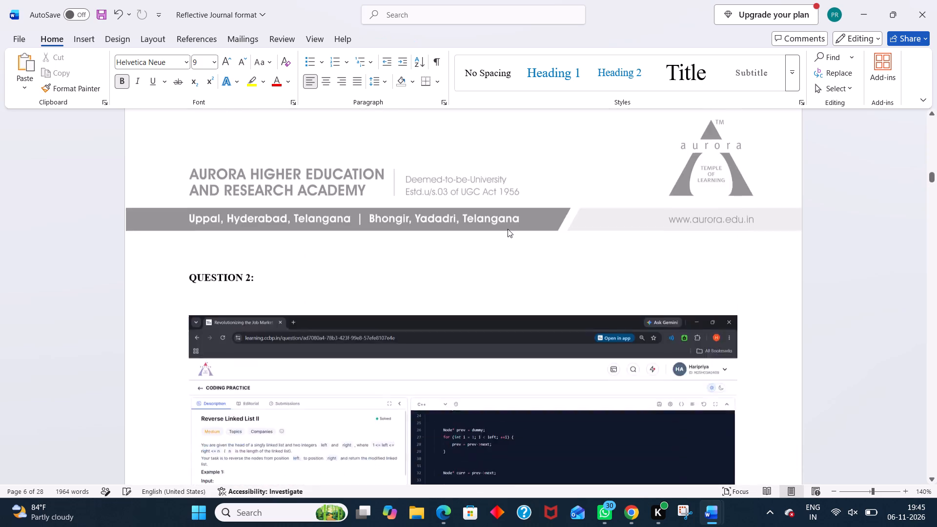
pyautogui.scroll(1, 508, 229)
pyautogui.scroll(-1, 508, 229)
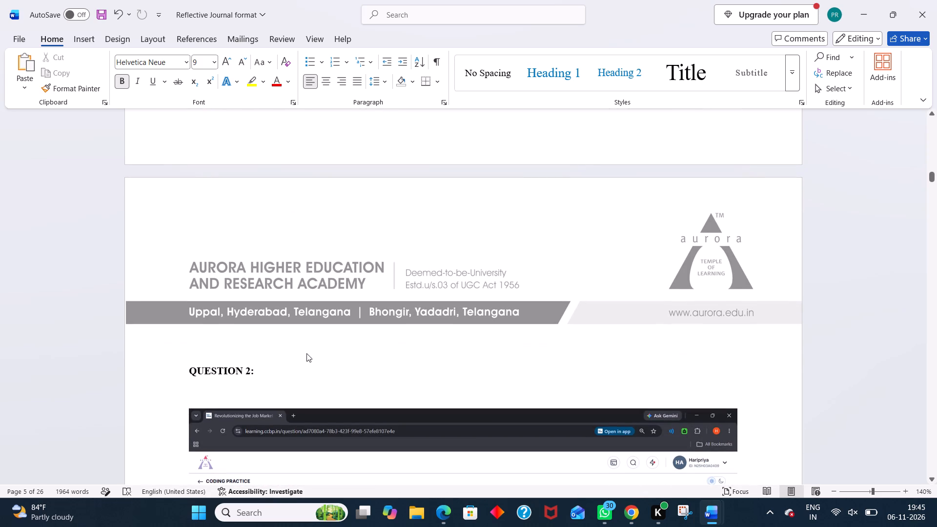
pyautogui.press('Return')
pyautogui.press('Return')
pyautogui.press('Return')
pyautogui.scroll(2, 306, 353)
pyautogui.scroll(1, 221, 354)
pyautogui.scroll(1, 294, 279)
pyautogui.click(291, 346)
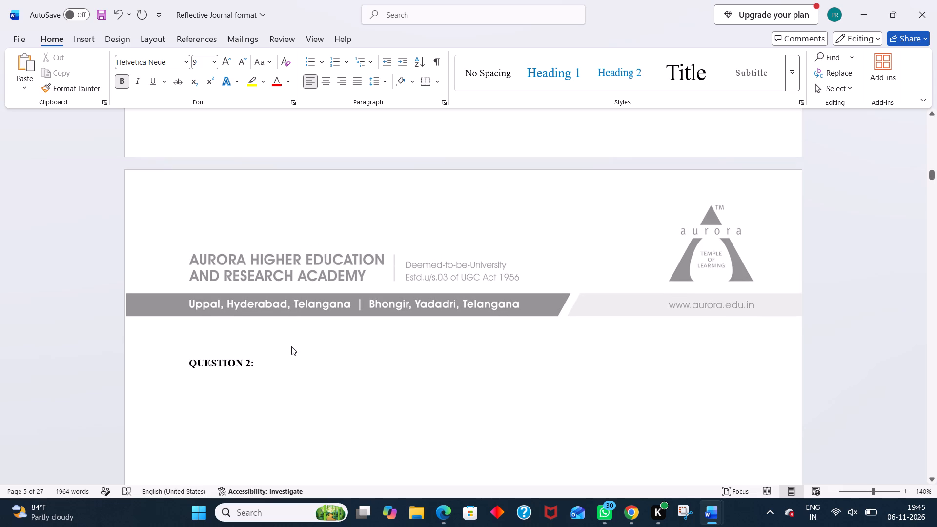
pyautogui.press('Return')
pyautogui.hotkey('ctrl', 'v')
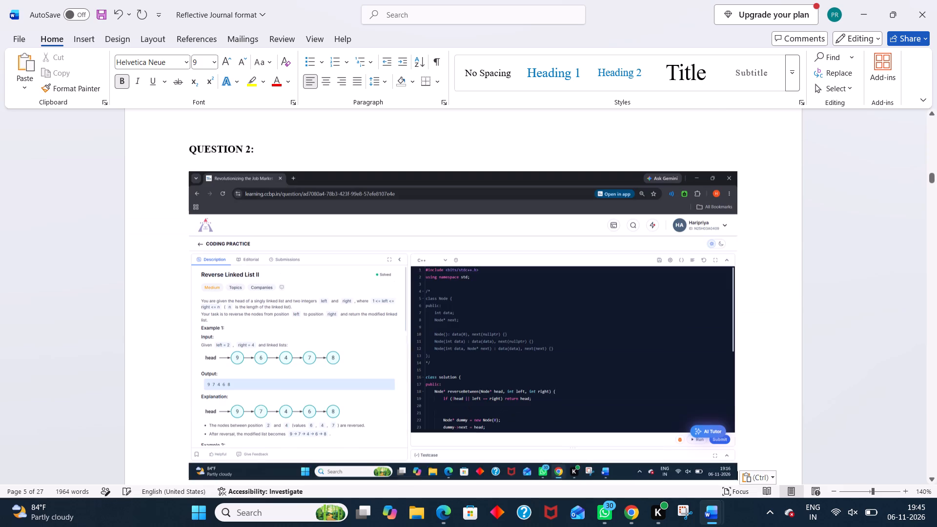
# Stretch the pasted Reverse Linked List II screenshot downward to about a third taller, keeping its width.
pyautogui.click(398, 337)
pyautogui.scroll(-1, 398, 337)
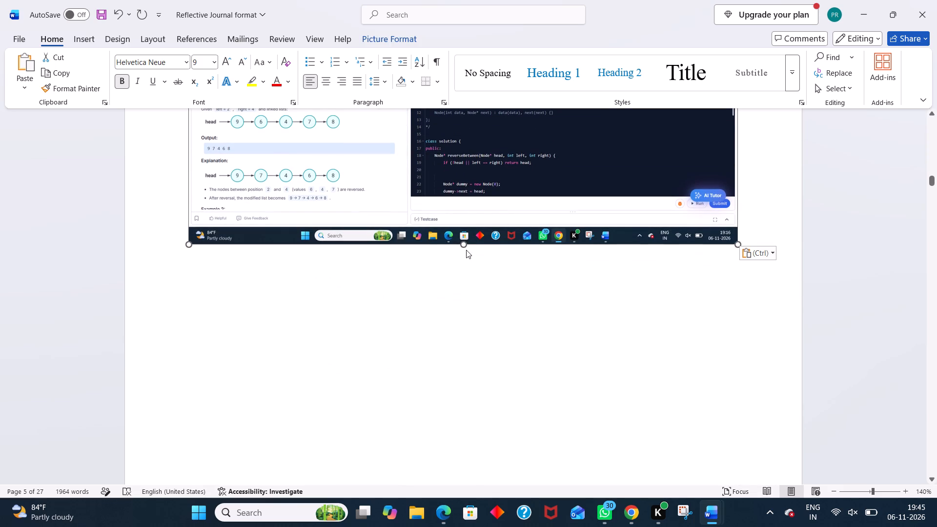
pyautogui.moveTo(465, 247); pyautogui.dragTo(463, 349)
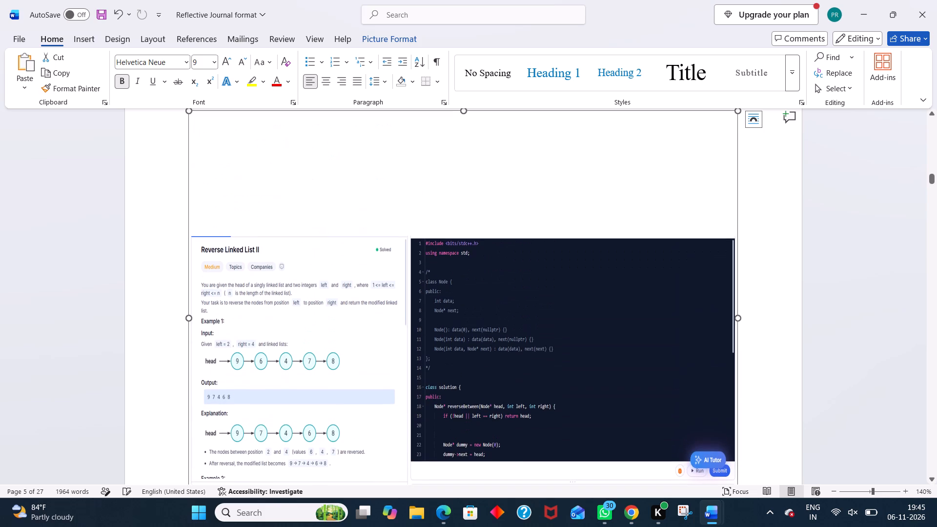
pyautogui.click(494, 316)
# Review the Question 1 section, from its heading through the Reverse a Linked List screenshots to the time complexity derivation.
pyautogui.scroll(1, 494, 316)
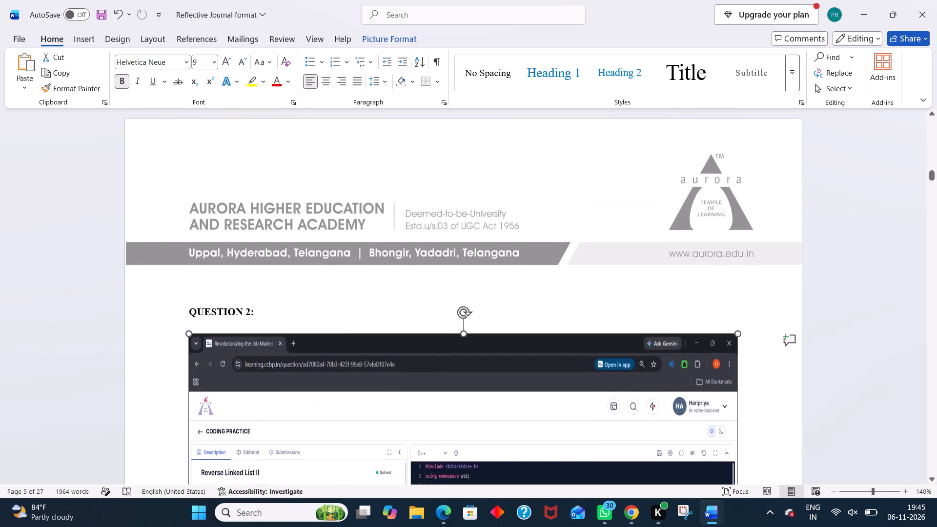
pyautogui.scroll(7, 494, 316)
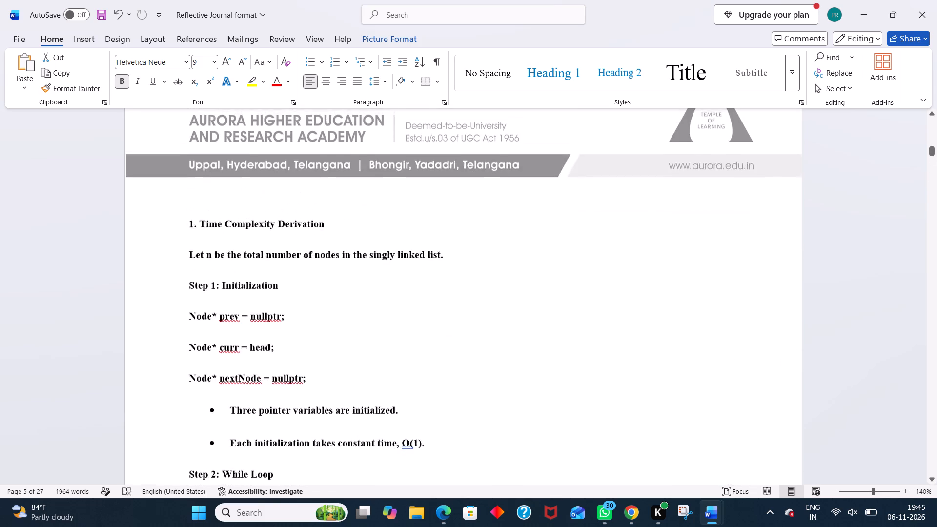
pyautogui.scroll(7, 494, 316)
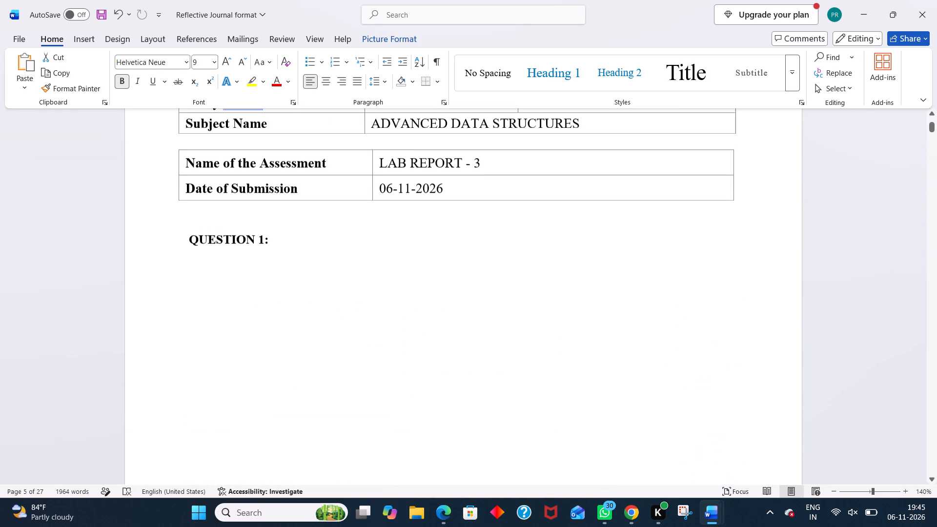
pyautogui.scroll(-5, 494, 316)
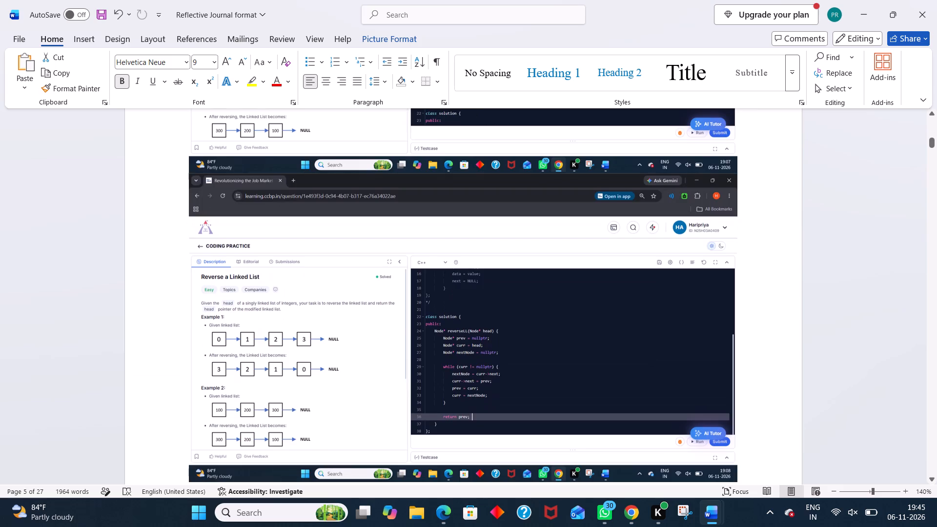
pyautogui.scroll(-3, 494, 316)
pyautogui.scroll(2, 494, 316)
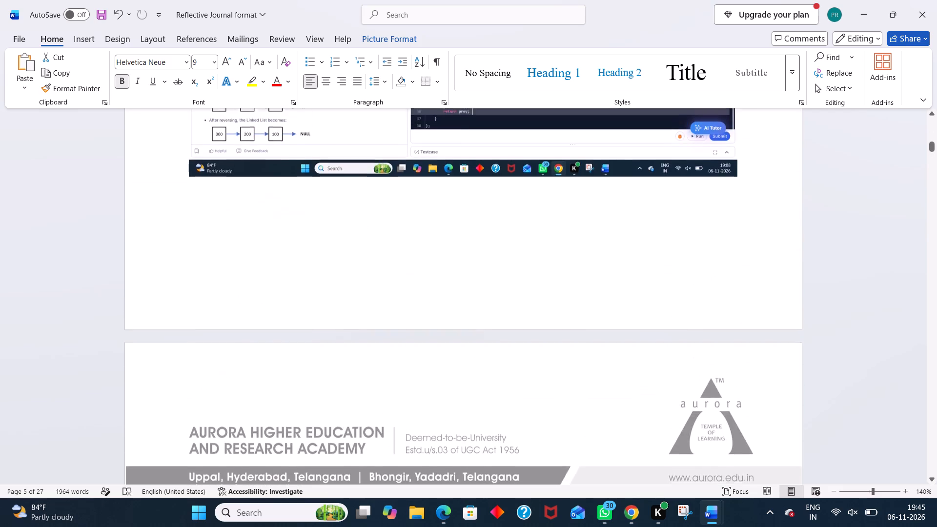
pyautogui.scroll(1, 494, 316)
pyautogui.scroll(-1, 494, 316)
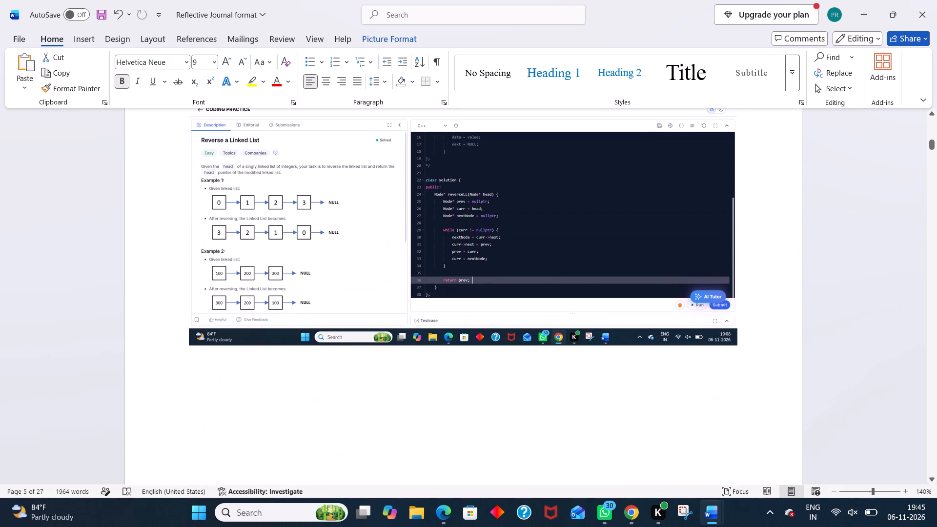
# Switch to Chrome and reopen the Reverse a Linked List question from the coding practice list.
pyautogui.click(626, 450)
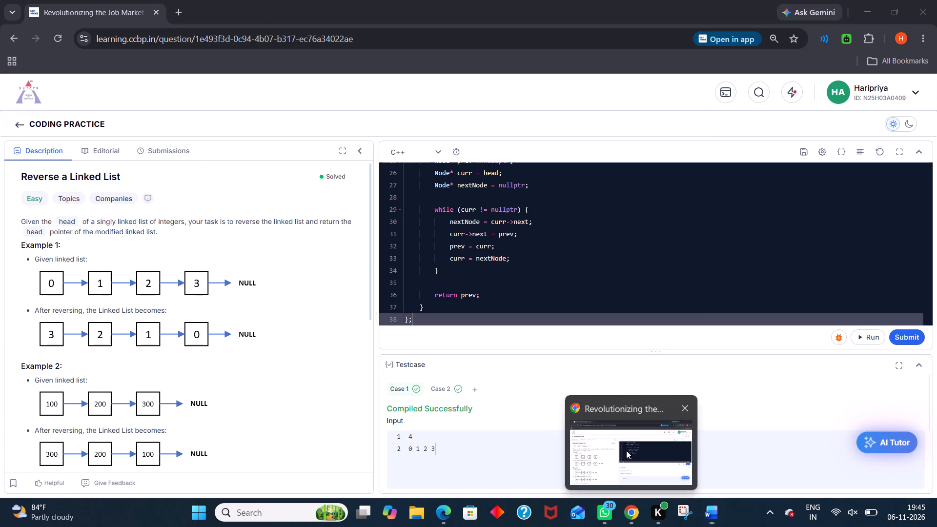
pyautogui.click(23, 126)
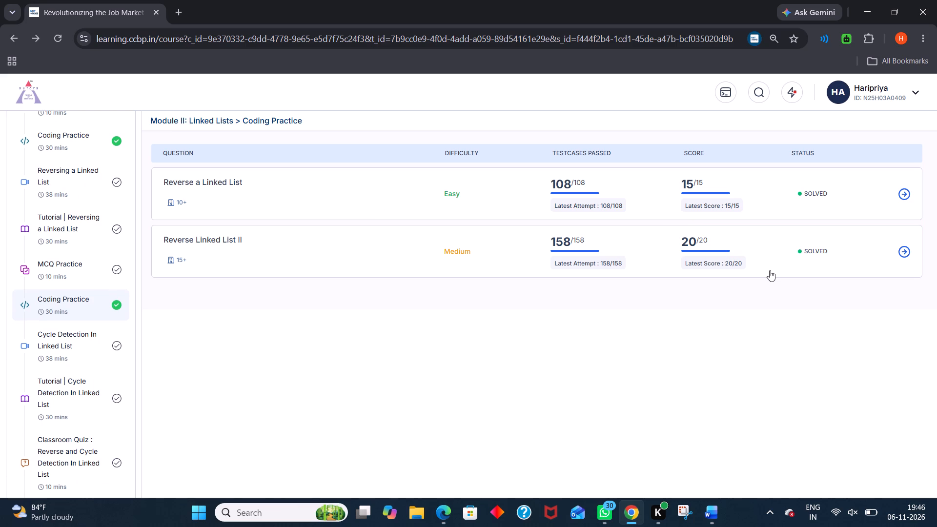
pyautogui.click(817, 195)
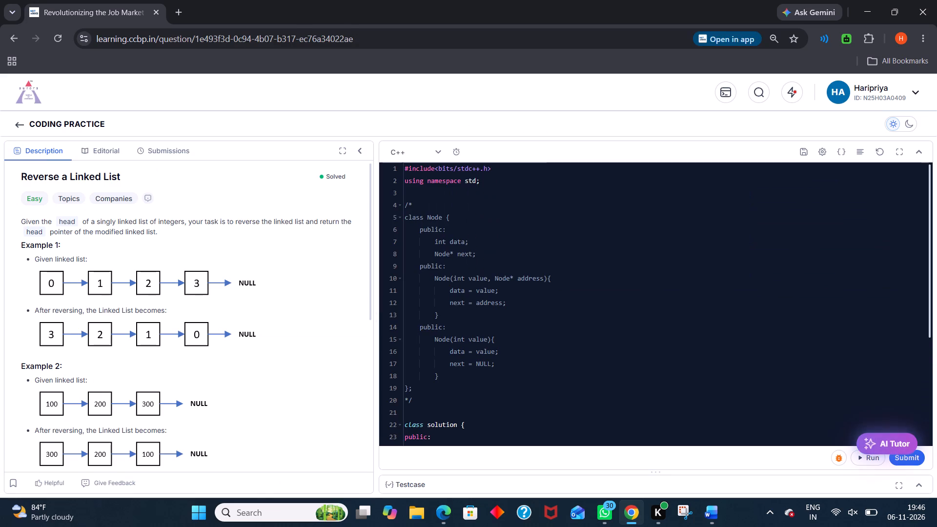
# Run the Reverse a Linked List solution and capture a full-screen screenshot of the end of its code with the test case results.
pyautogui.click(859, 459)
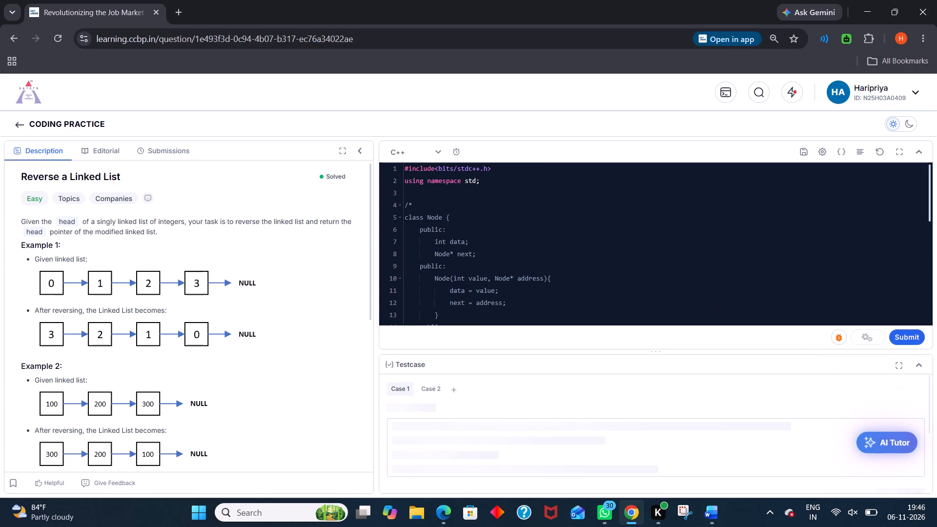
pyautogui.scroll(-16, 643, 292)
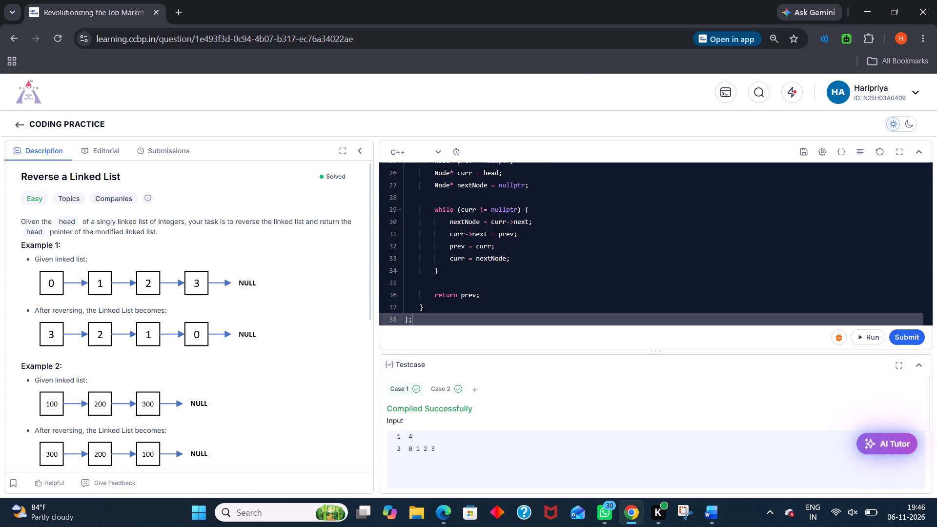
pyautogui.press('Print')
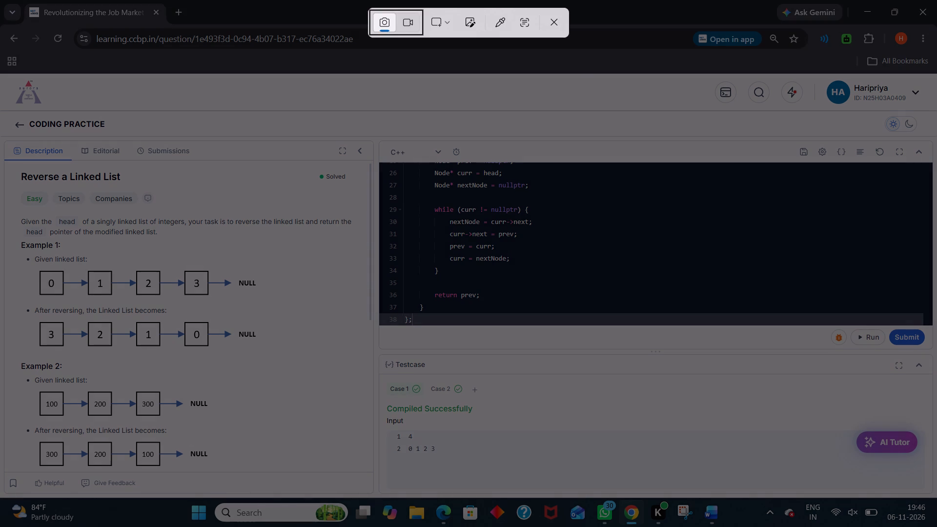
pyautogui.click(447, 17)
pyautogui.click(459, 67)
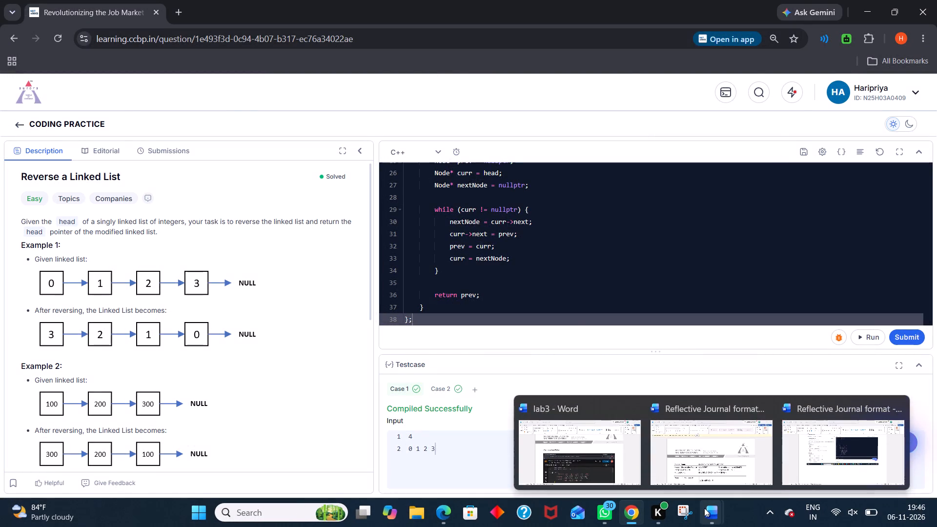
# Switch to the lab report in Word and cut the Reverse a Linked List screenshot that shows the start of the code.
pyautogui.click(826, 450)
pyautogui.scroll(1, 671, 377)
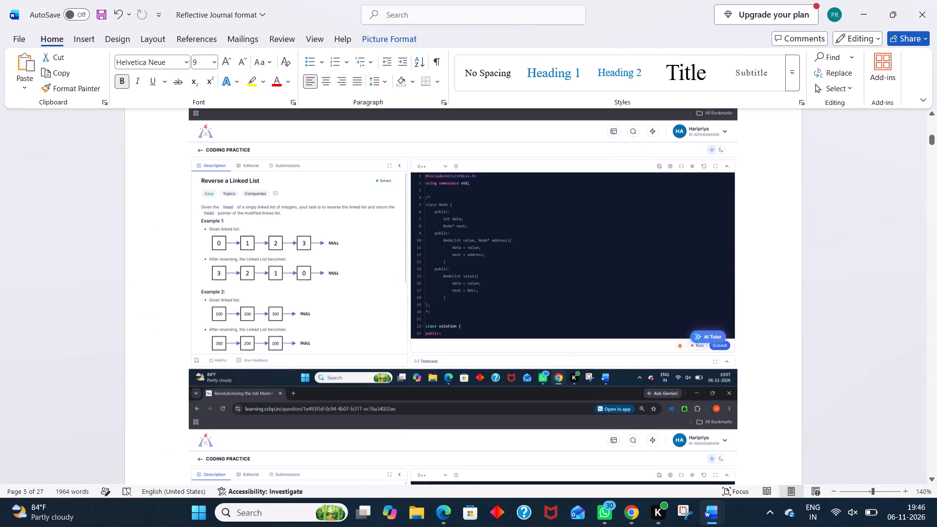
pyautogui.scroll(12, 671, 377)
pyautogui.scroll(-5, 671, 377)
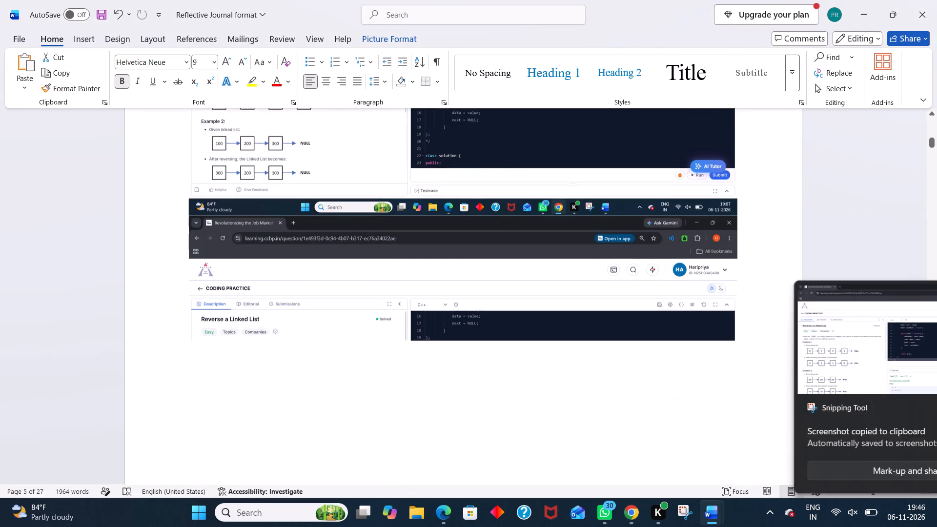
pyautogui.scroll(-3, 671, 377)
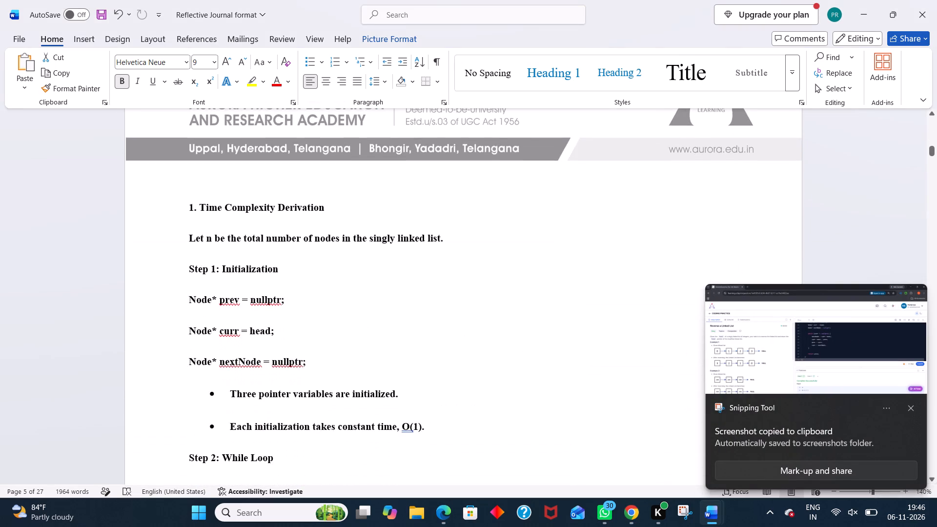
pyautogui.scroll(2, 671, 377)
pyautogui.scroll(1, 685, 249)
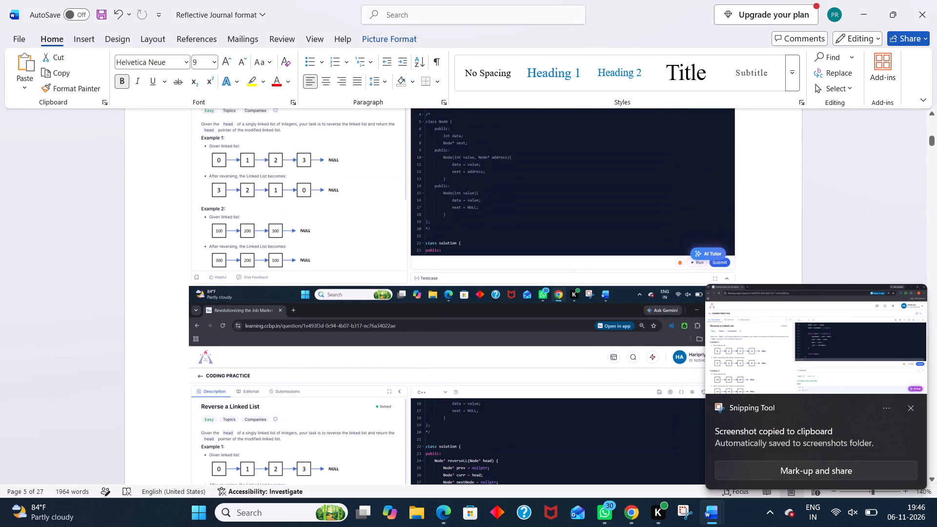
pyautogui.scroll(-1, 696, 201)
pyautogui.scroll(1, 696, 201)
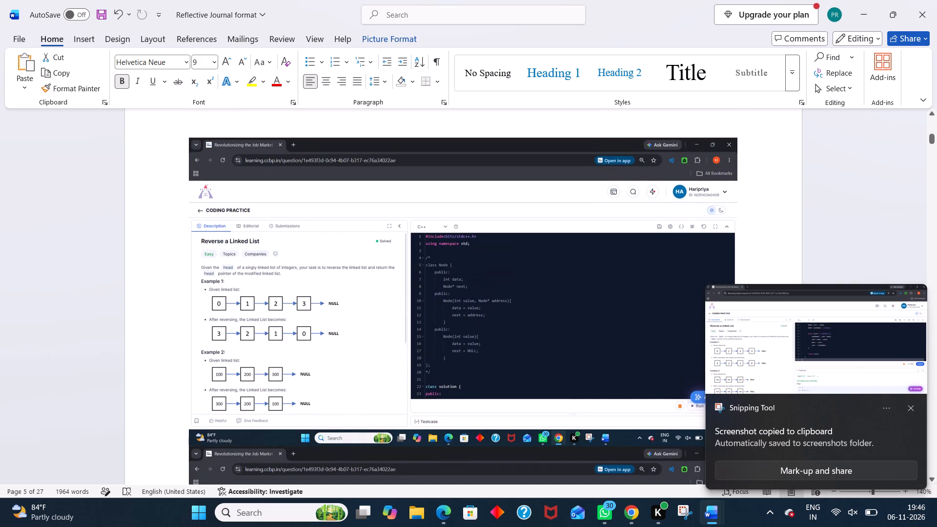
pyautogui.rightClick(588, 243)
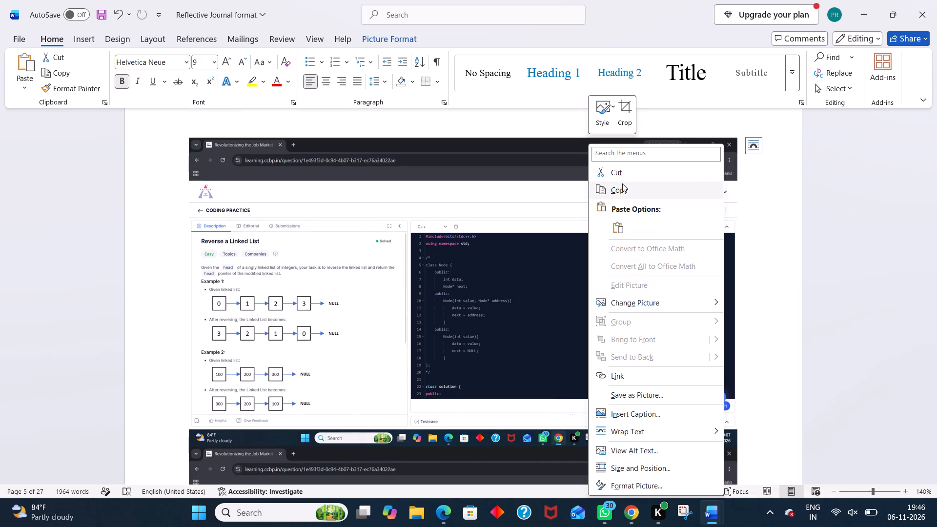
pyautogui.click(615, 176)
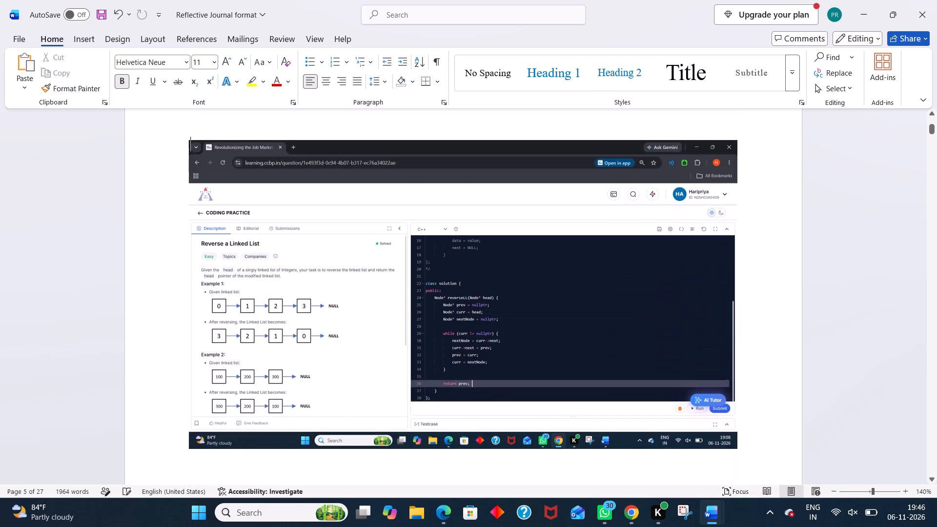
# Paste the cut Reverse a Linked List screenshot directly after the QUESTION 1 heading and check the pages that follow.
pyautogui.scroll(2, 481, 246)
pyautogui.scroll(-1, 481, 246)
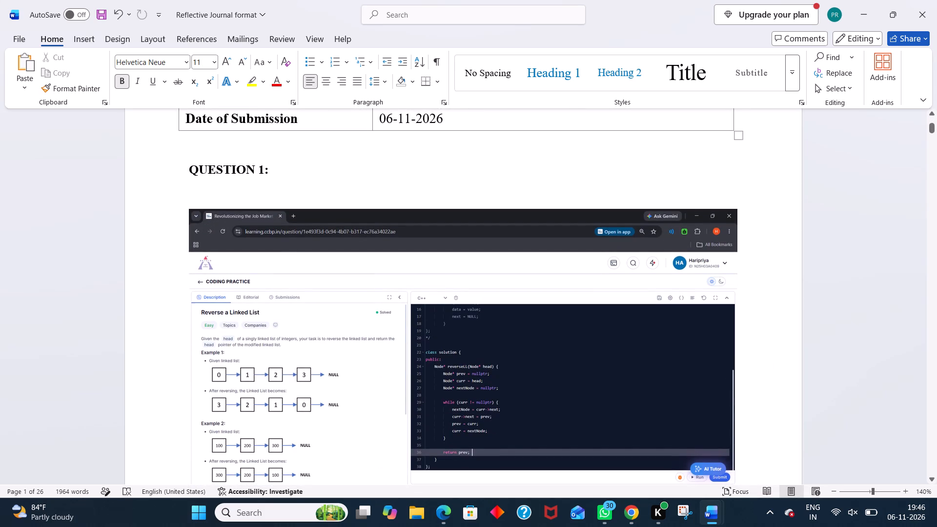
pyautogui.click(301, 173)
pyautogui.hotkey('ctrl', 'v')
pyautogui.scroll(-1, 379, 297)
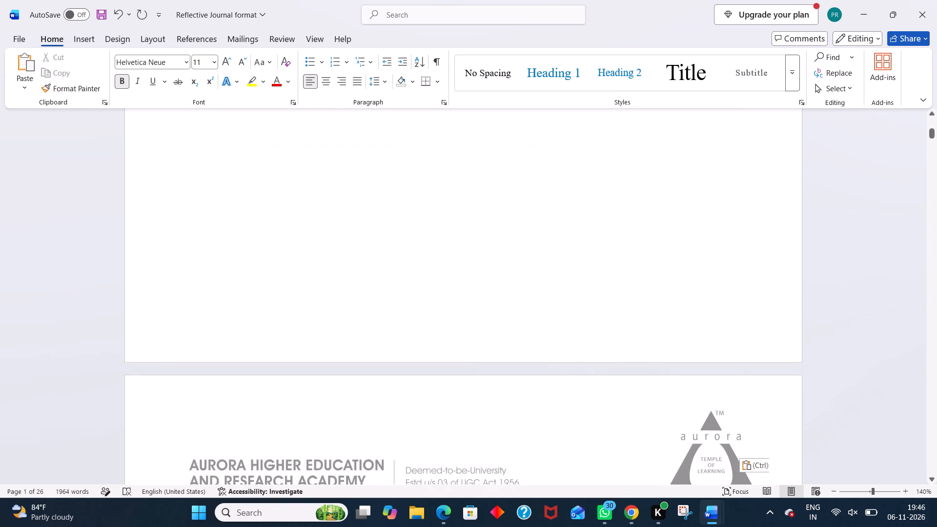
pyautogui.scroll(-3, 379, 297)
pyautogui.scroll(2, 379, 297)
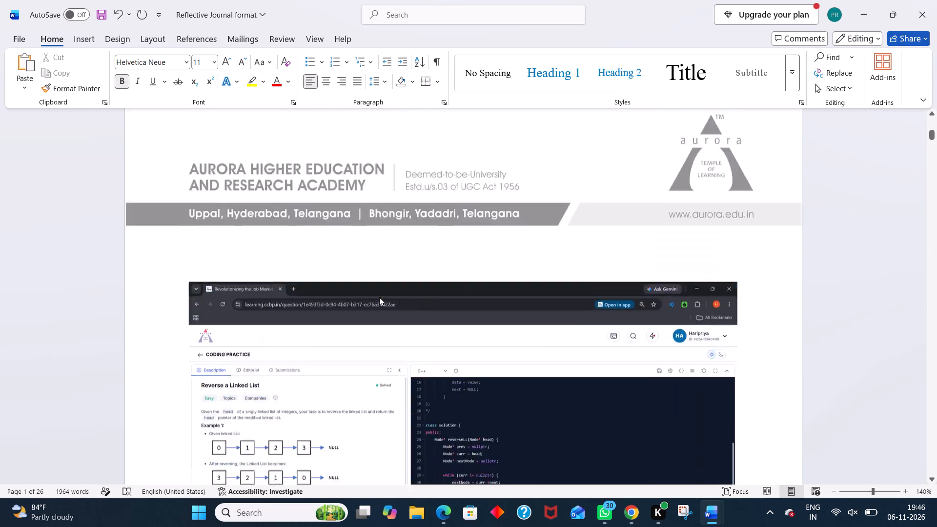
# Switch to Chrome and capture a full-screen screenshot of the Reverse a Linked List code's end with its test case results.
pyautogui.scroll(3, 379, 297)
pyautogui.scroll(-1, 379, 297)
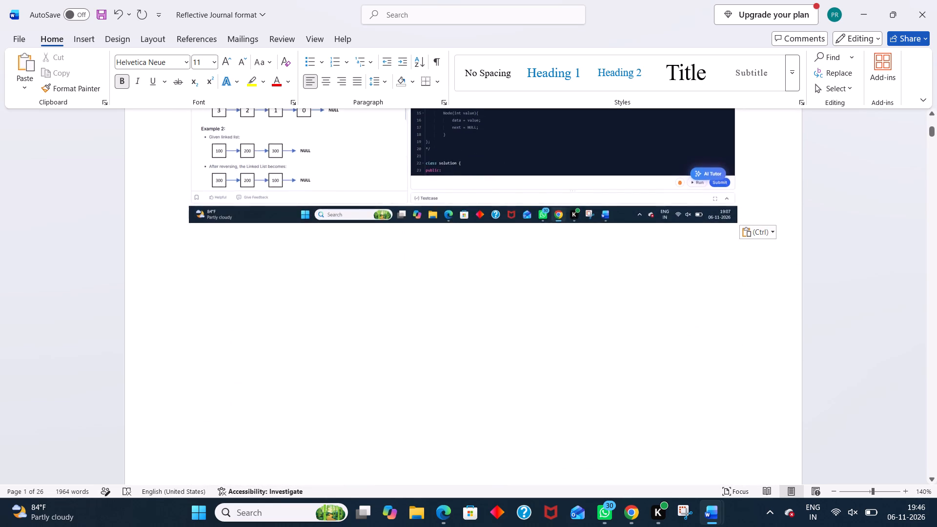
pyautogui.scroll(-5, 379, 297)
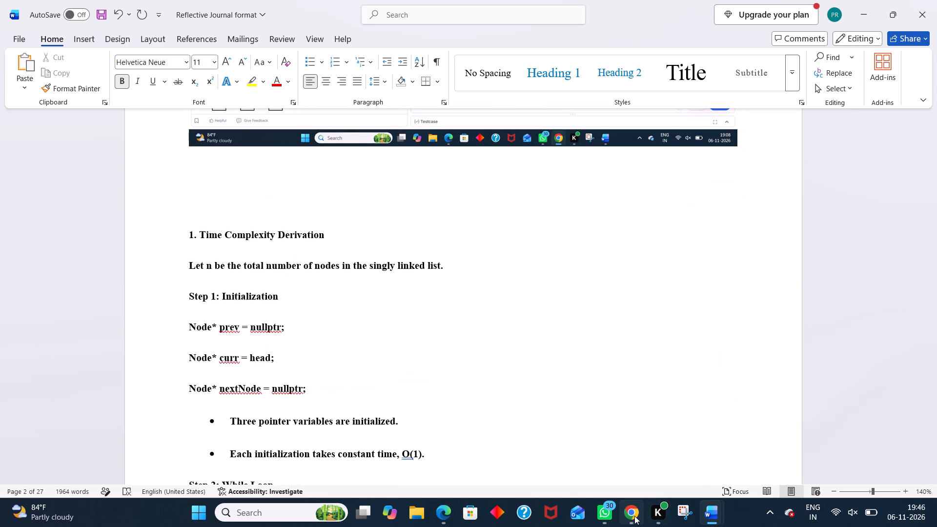
pyautogui.click(631, 464)
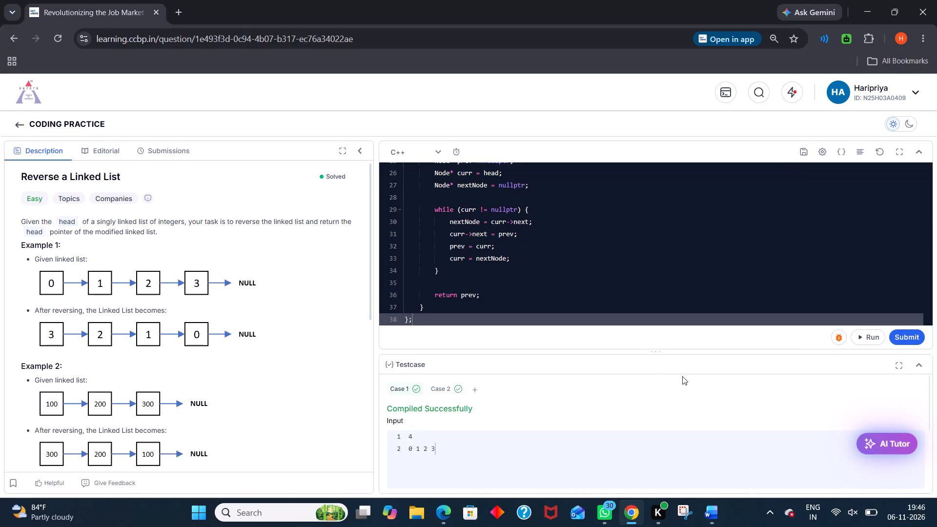
pyautogui.press('Print')
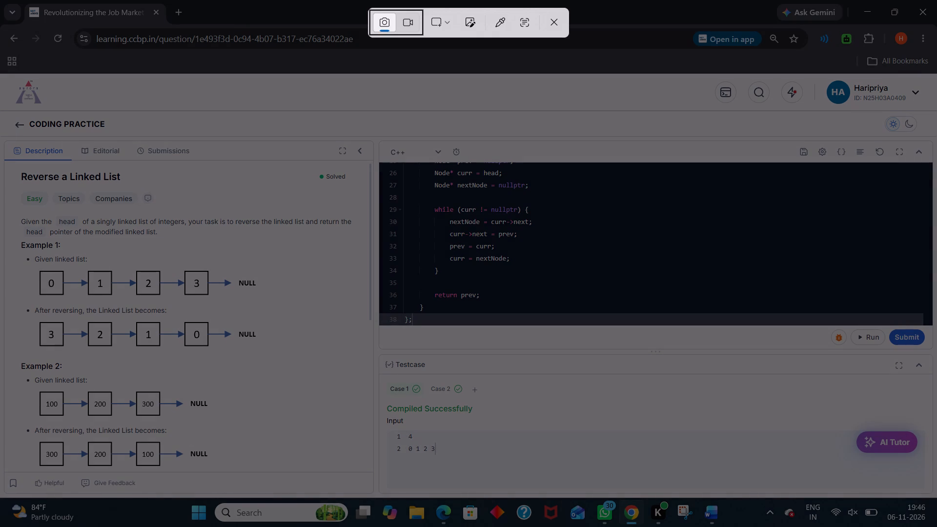
pyautogui.click(442, 34)
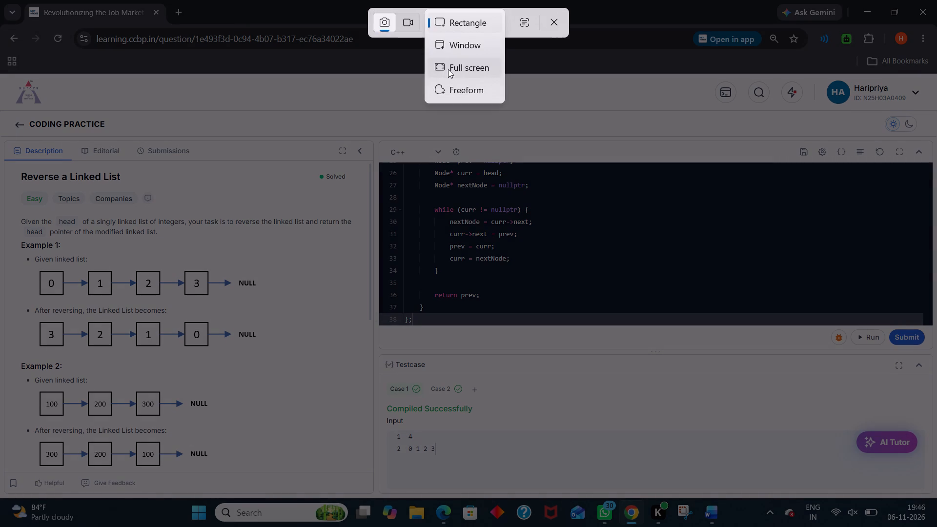
pyautogui.click(448, 69)
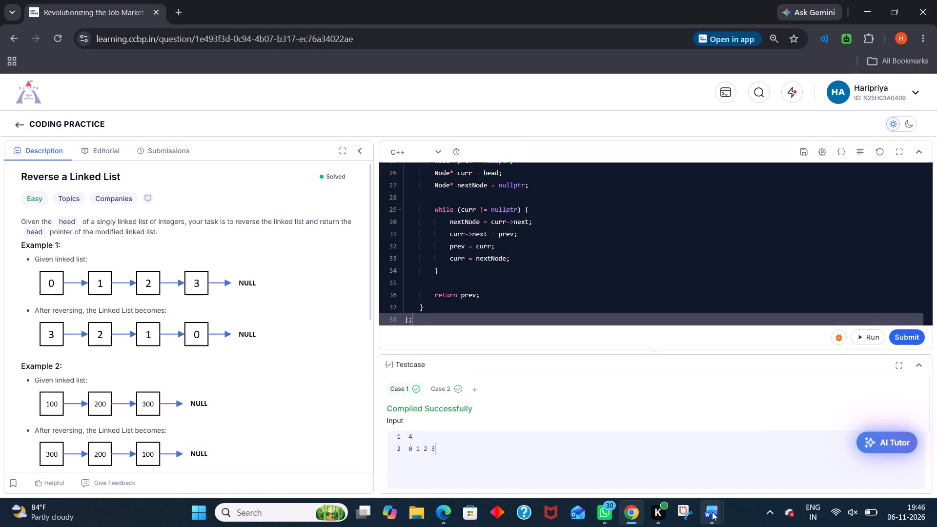
# Paste the captured test case screenshot into the Word report, directly after the Question 1 screenshot showing the end of the code.
pyautogui.click(814, 443)
pyautogui.scroll(1, 646, 368)
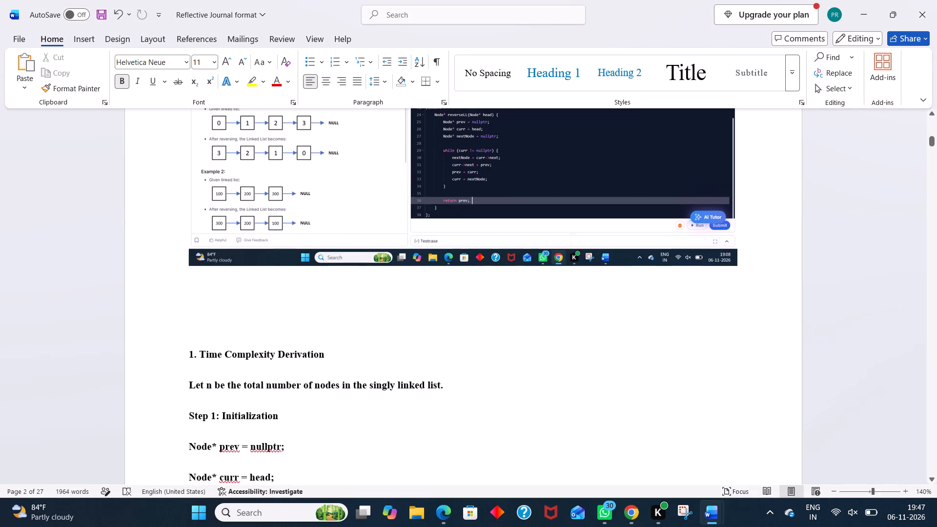
pyautogui.click(750, 269)
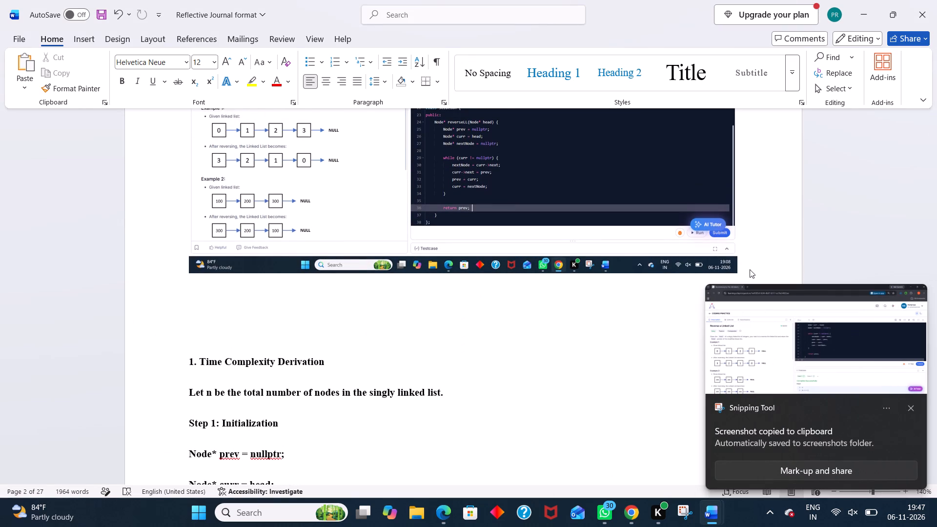
pyautogui.hotkey('ctrl', 'v')
pyautogui.scroll(-1, 682, 291)
pyautogui.scroll(10, 682, 291)
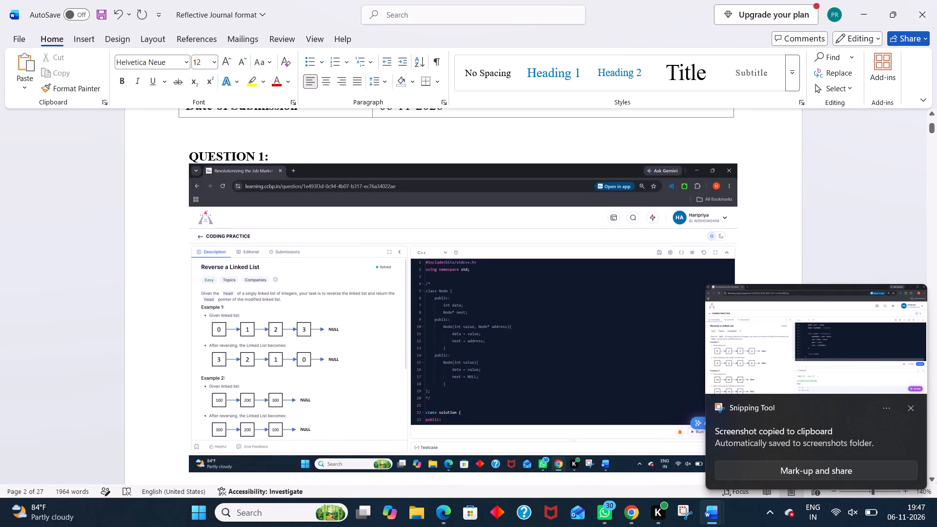
pyautogui.scroll(-1, 603, 287)
pyautogui.scroll(1, 523, 219)
# Stretch the first Reverse a Linked List screenshot under QUESTION 1 downwards to make it taller.
pyautogui.click(484, 216)
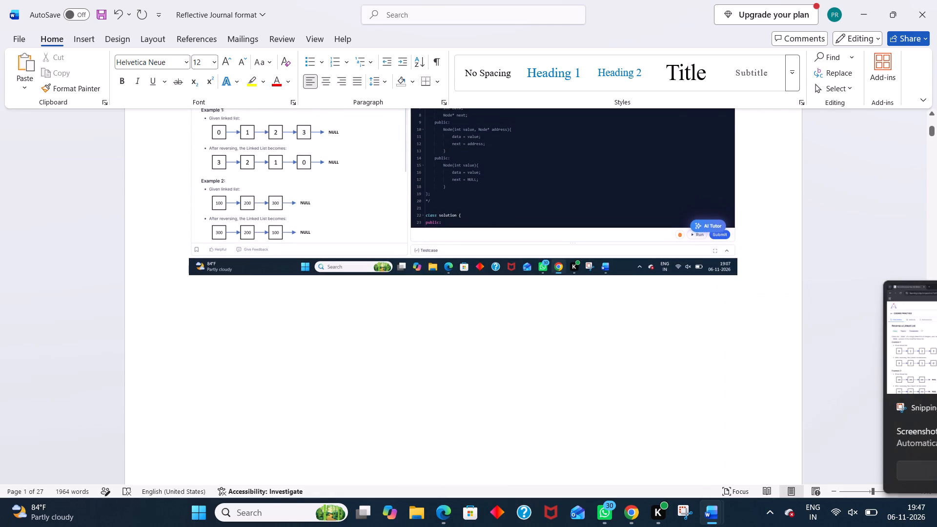
pyautogui.moveTo(464, 277); pyautogui.dragTo(470, 334)
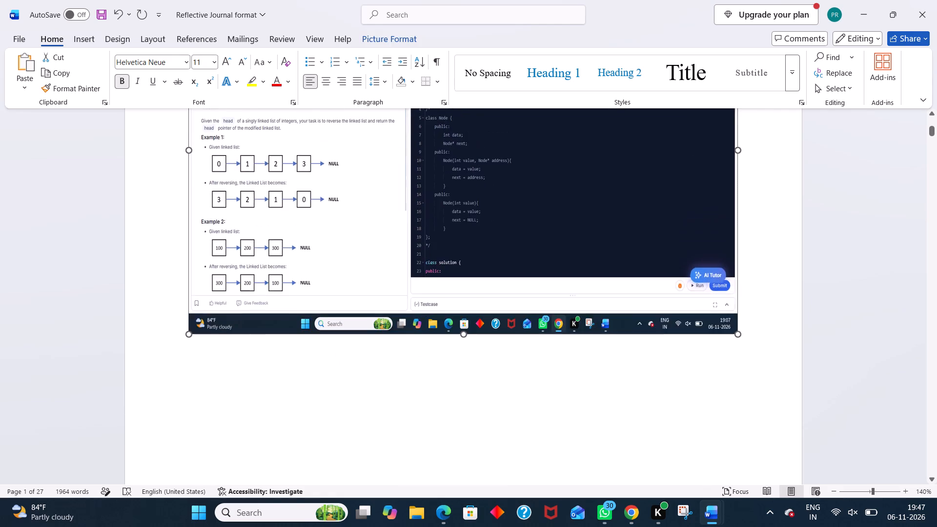
pyautogui.moveTo(470, 334); pyautogui.dragTo(470, 335)
# Insert a line break before the Question 2 heading "1. Time Complexity Derivation" to move it onto the following page.
pyautogui.scroll(-6, 470, 335)
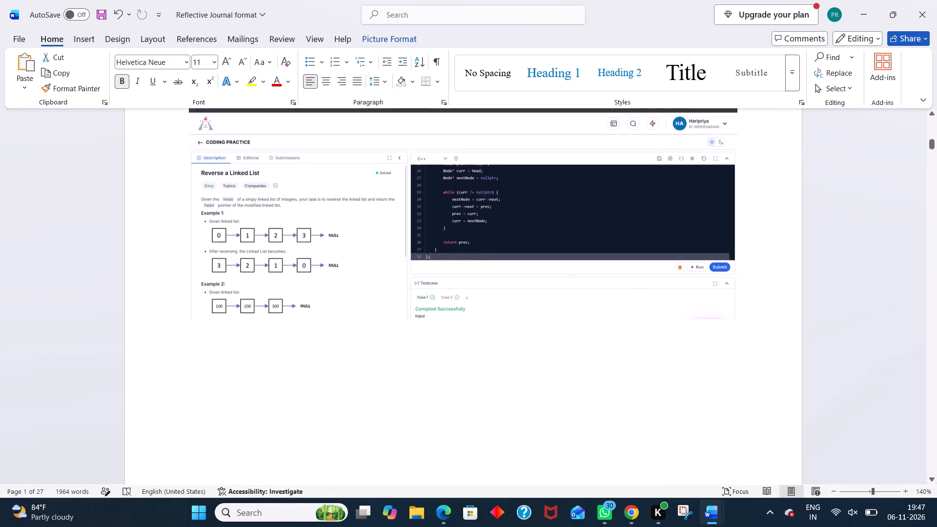
pyautogui.scroll(-8, 470, 335)
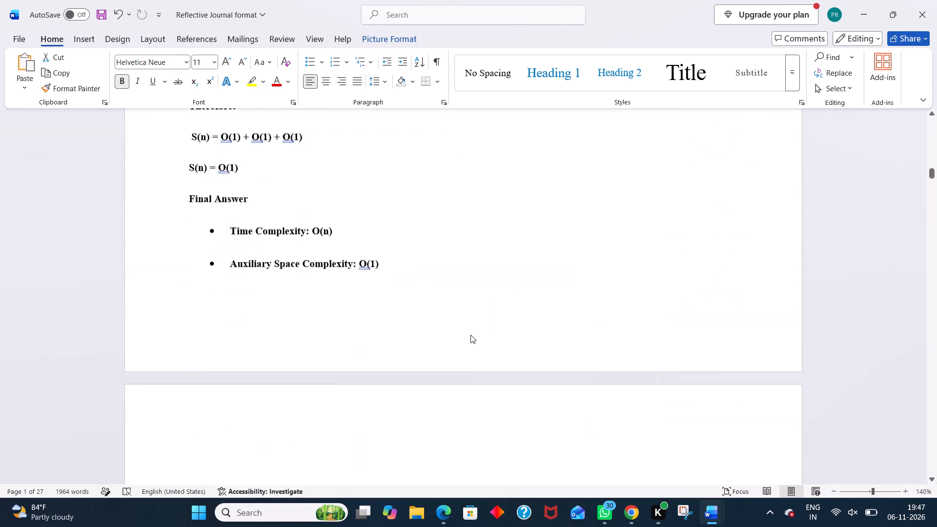
pyautogui.scroll(-8, 470, 335)
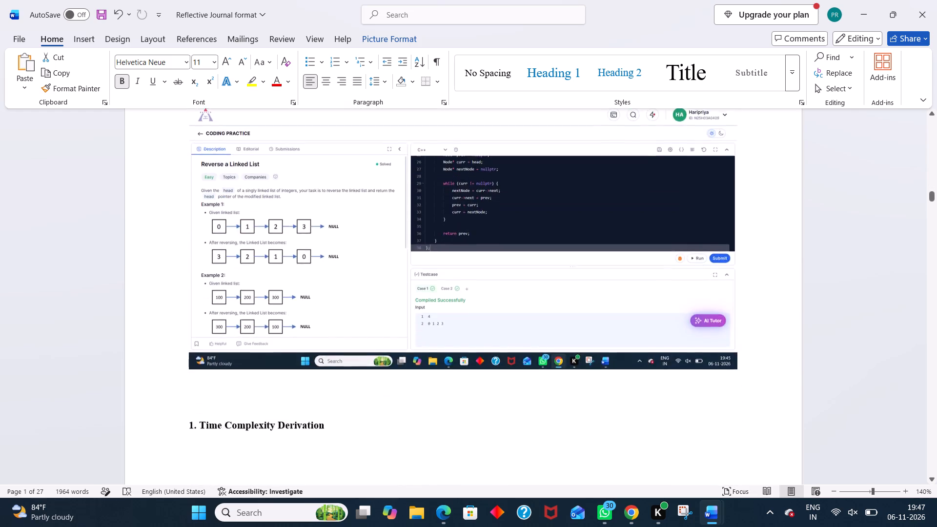
pyautogui.scroll(1, 470, 335)
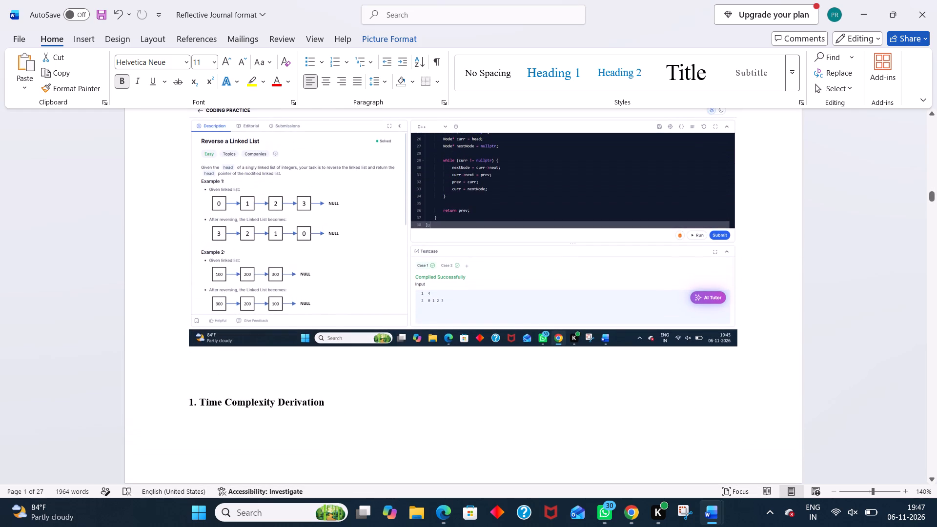
pyautogui.click(189, 408)
pyautogui.press('Return')
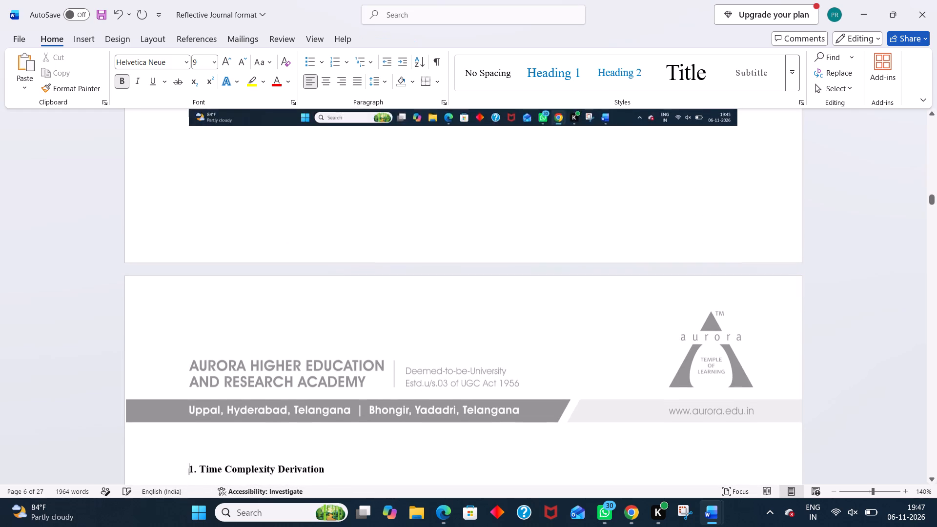
# Switch to Chrome, return to the coding practice list and open the Reverse Linked List II question.
pyautogui.scroll(1, 266, 364)
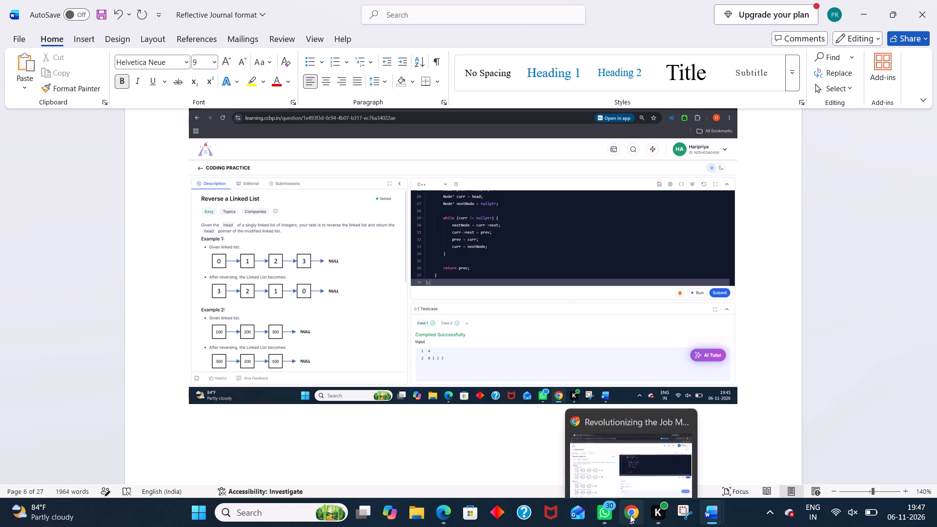
pyautogui.click(637, 456)
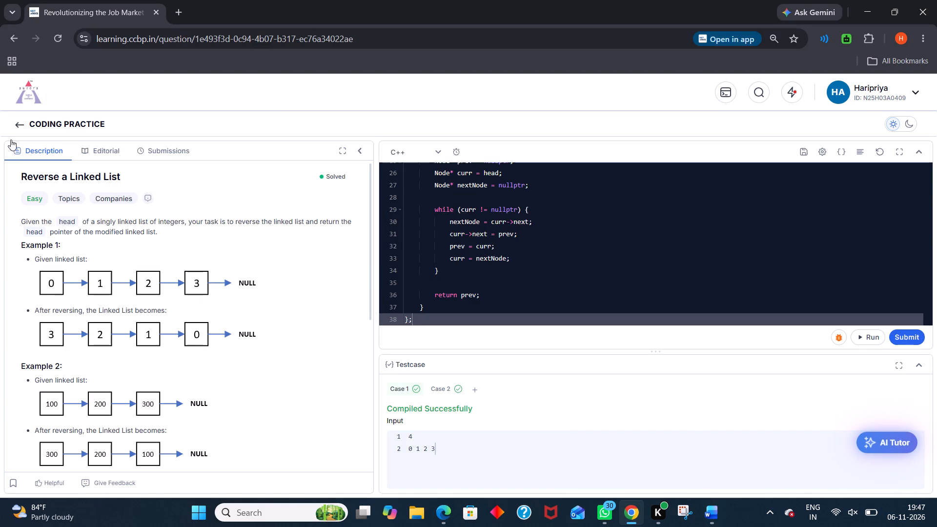
pyautogui.click(20, 122)
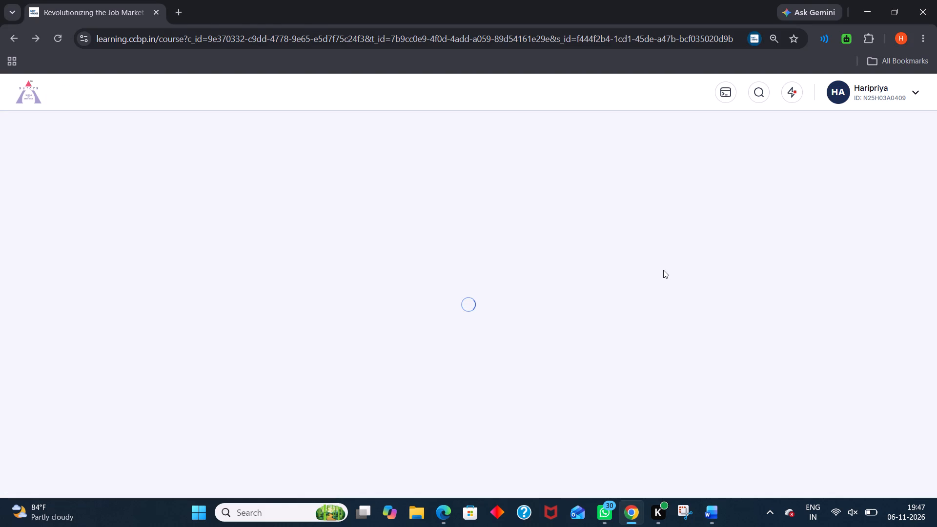
pyautogui.click(829, 265)
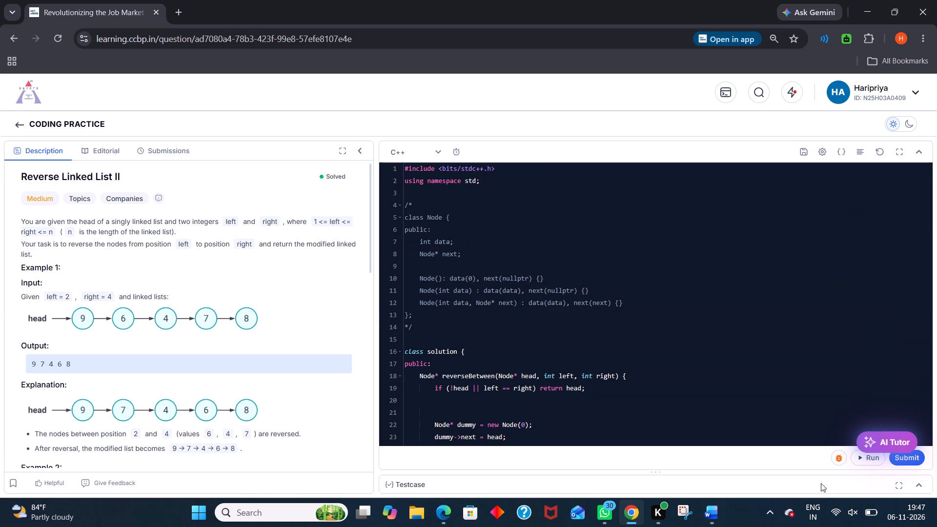
# Run the Reverse Linked List II solution and capture a full-screen screenshot of the code's end with the test case results.
pyautogui.click(868, 459)
pyautogui.scroll(-12, 665, 239)
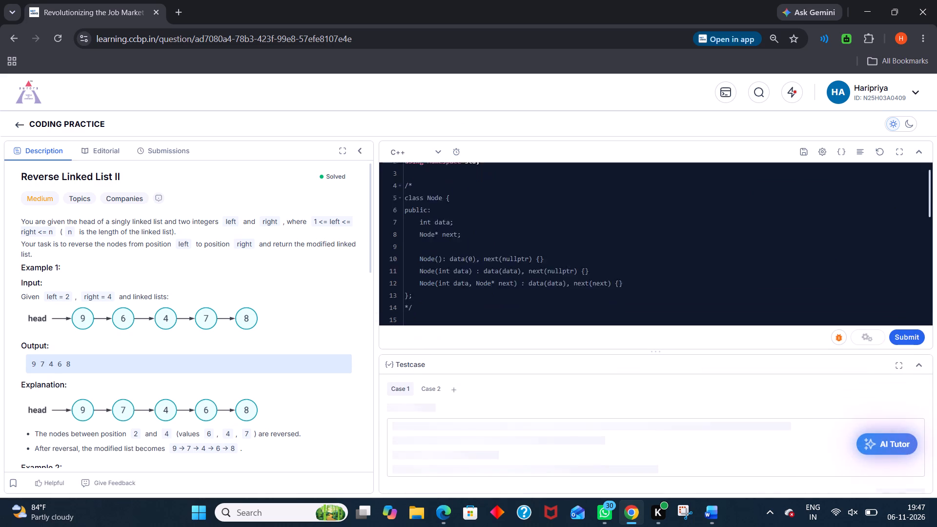
pyautogui.press('Print')
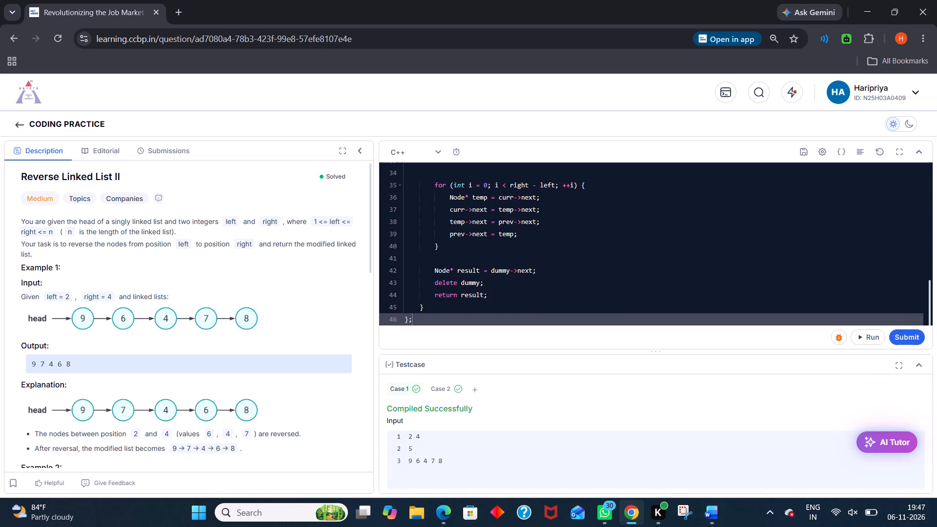
pyautogui.click(435, 19)
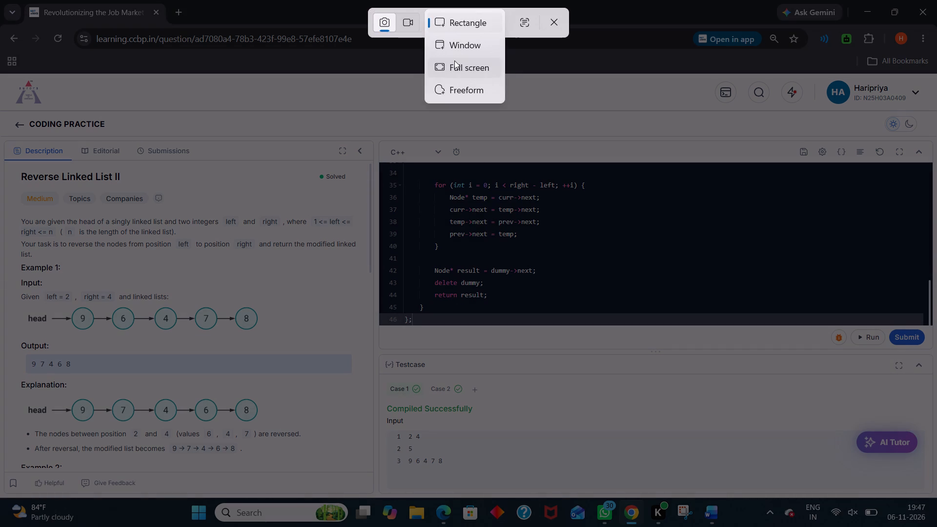
pyautogui.click(454, 61)
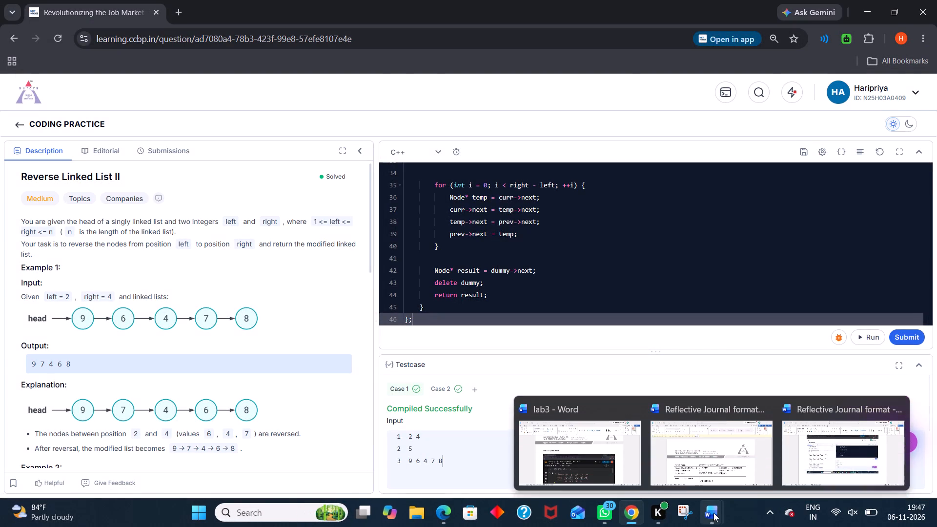
# In the Word report, replace the misplaced Reverse a Linked List screenshot in Question 2 with the captured Reverse Linked List II screenshot.
pyautogui.click(812, 444)
pyautogui.scroll(-1, 647, 440)
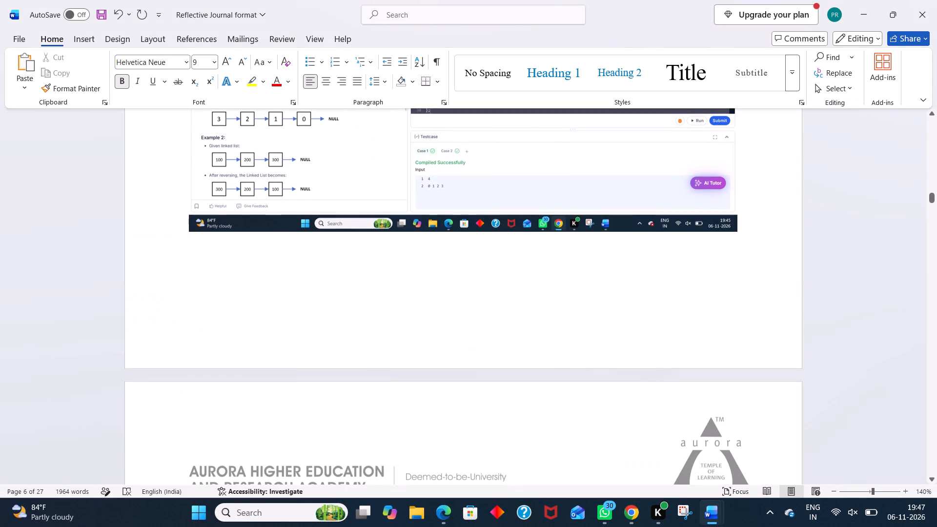
pyautogui.scroll(1, 562, 343)
pyautogui.click(506, 226)
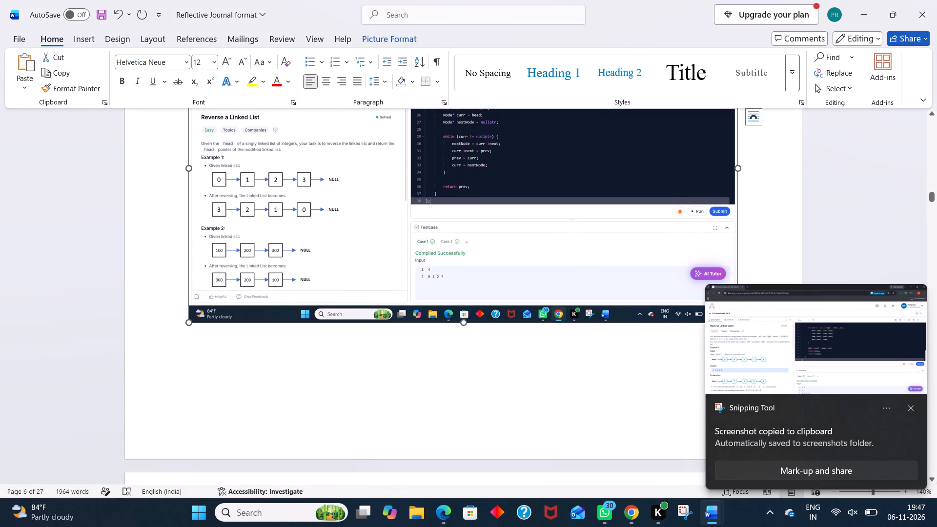
pyautogui.press('BackSpace')
pyautogui.hotkey('ctrl', 'v')
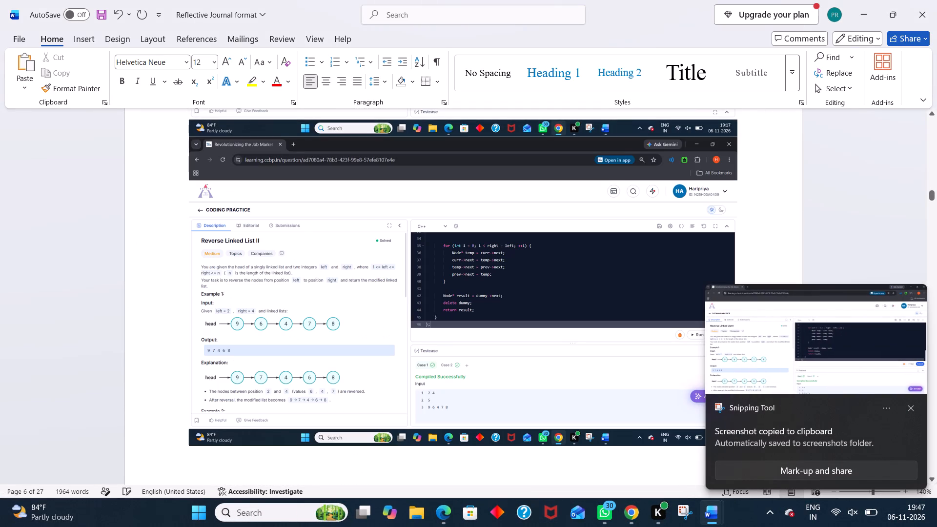
pyautogui.scroll(-3, 401, 233)
pyautogui.scroll(1, 401, 233)
# Insert a line break before "1. Time Complexity Derivation" in the Merge Two Sorted Linked Lists section to move it onto the following page.
pyautogui.scroll(-1, 401, 233)
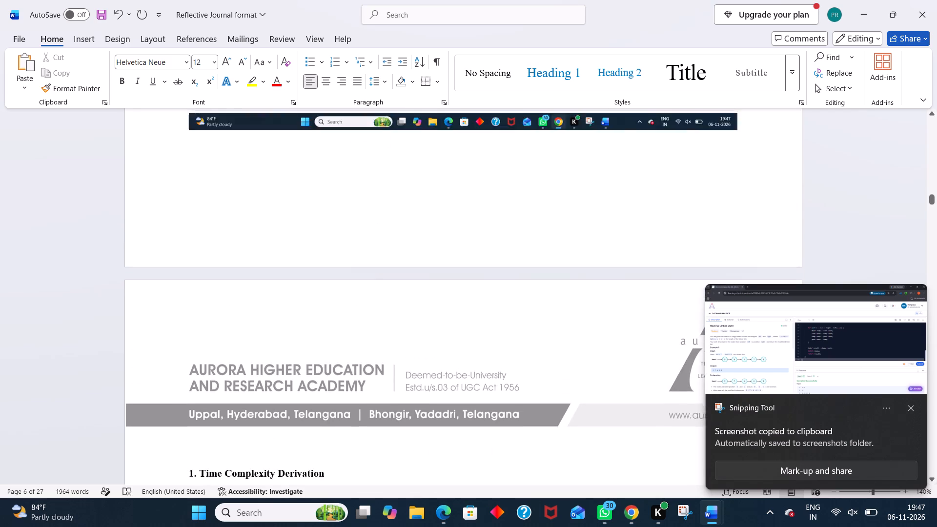
pyautogui.scroll(-6, 401, 233)
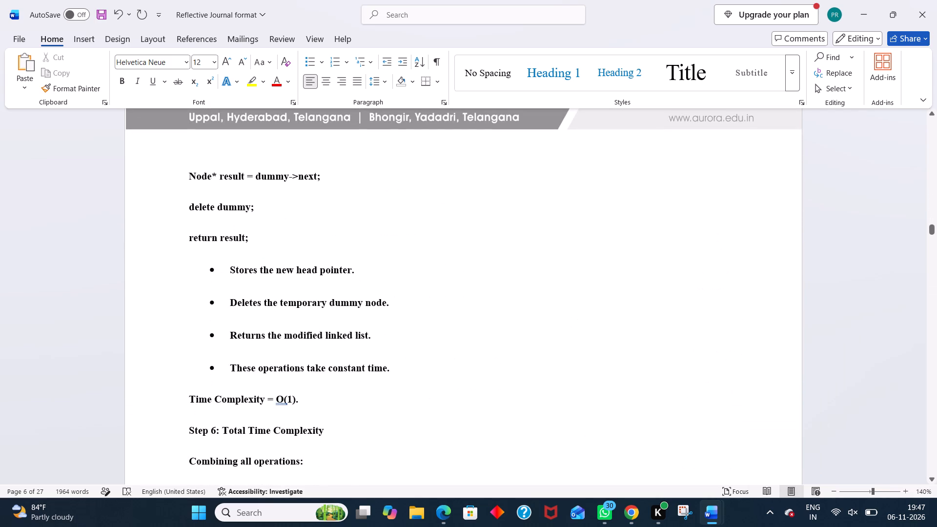
pyautogui.scroll(8, 401, 233)
pyautogui.scroll(-2, 401, 233)
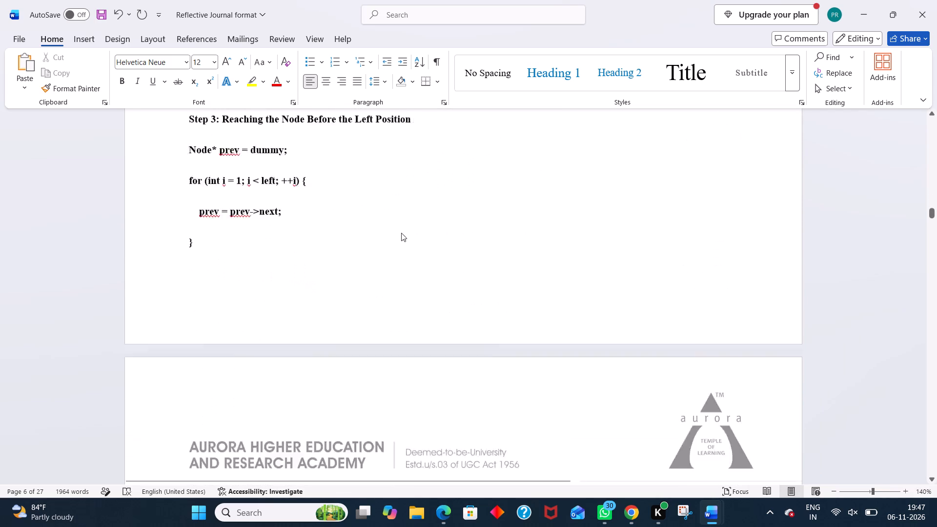
pyautogui.scroll(-11, 401, 233)
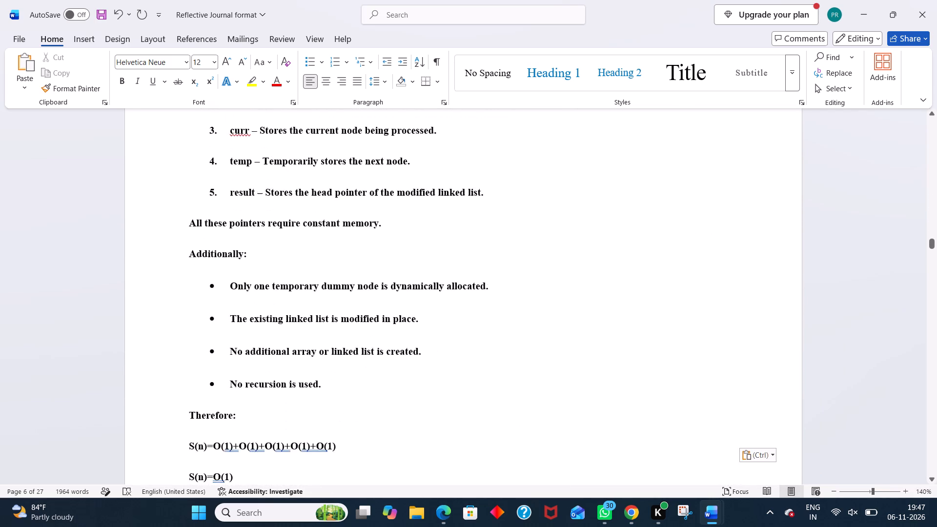
pyautogui.scroll(-4, 401, 233)
pyautogui.scroll(1, 401, 233)
pyautogui.scroll(-3, 401, 233)
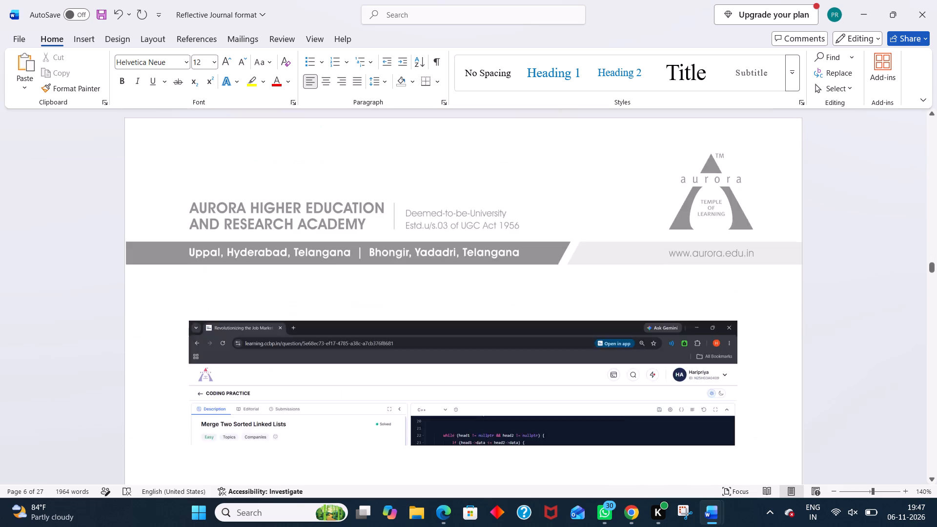
pyautogui.scroll(-7, 401, 233)
pyautogui.scroll(1, 401, 233)
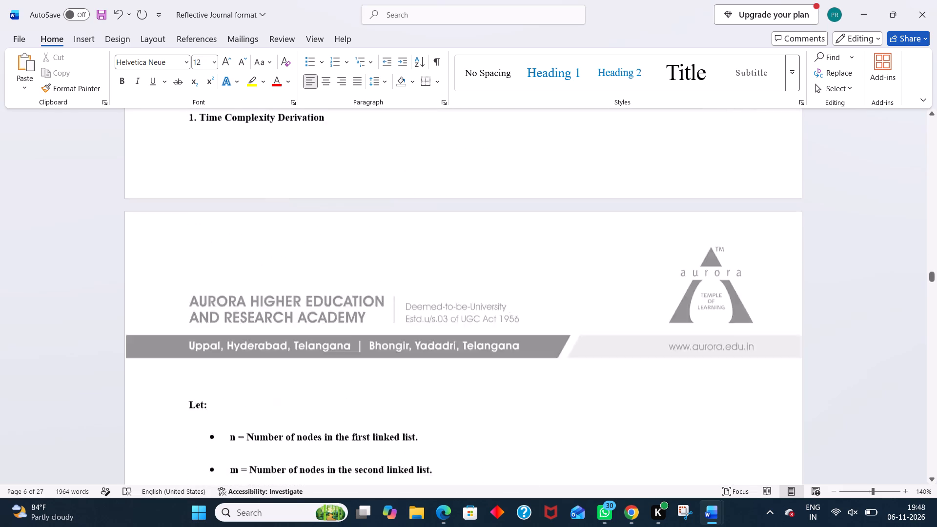
pyautogui.scroll(1, 401, 233)
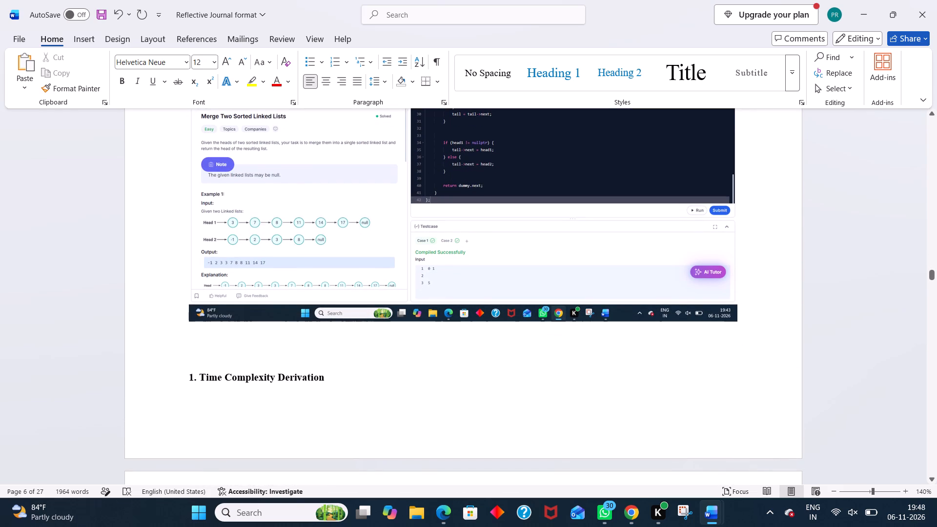
pyautogui.click(191, 371)
pyautogui.press('Return')
pyautogui.scroll(-1, 191, 371)
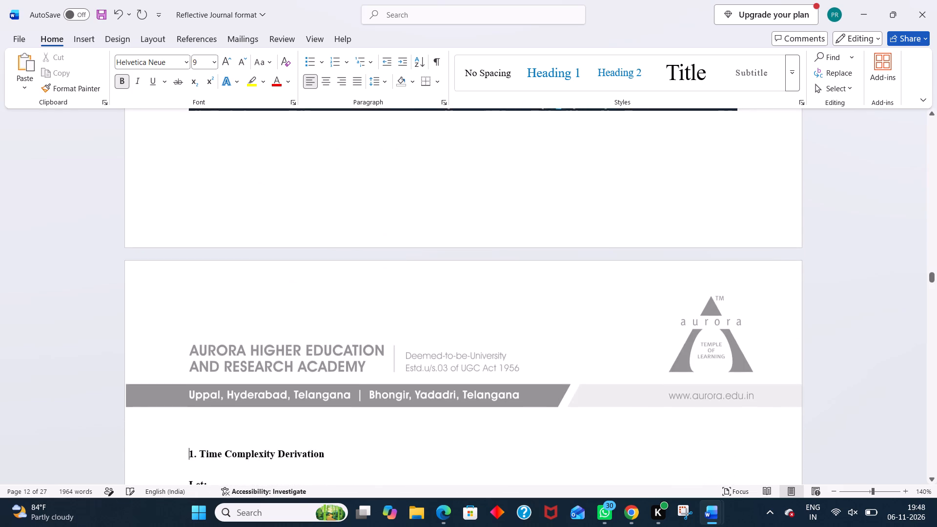
# Review the report's remaining pages from the Merge Two Sorted Linked Lists derivation through Question 5's final answer, and return to the cover page.
pyautogui.scroll(-7, 191, 371)
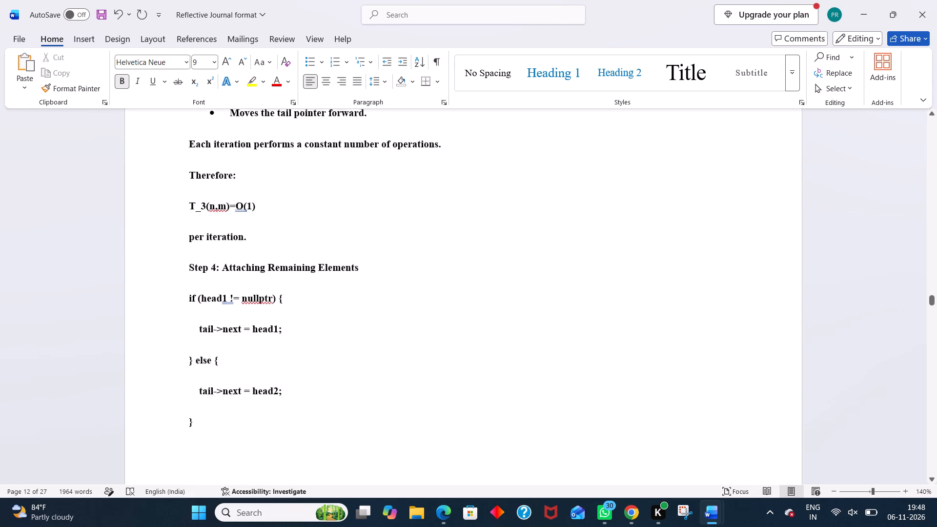
pyautogui.scroll(-6, 191, 371)
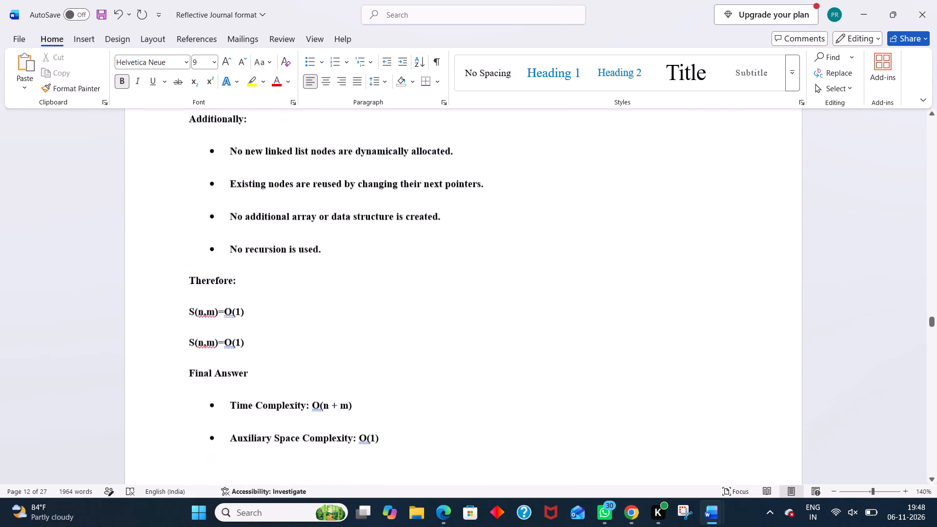
pyautogui.scroll(-5, 191, 371)
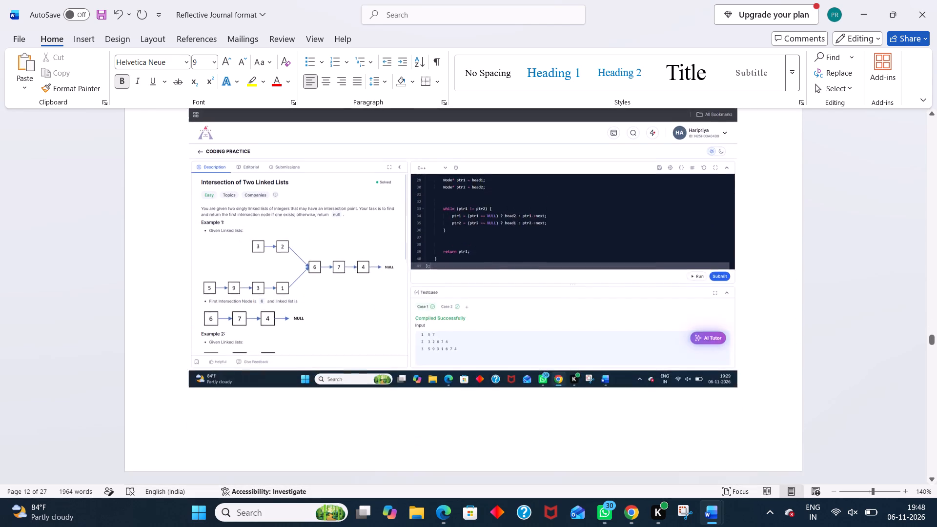
pyautogui.scroll(-4, 191, 371)
pyautogui.scroll(1, 191, 371)
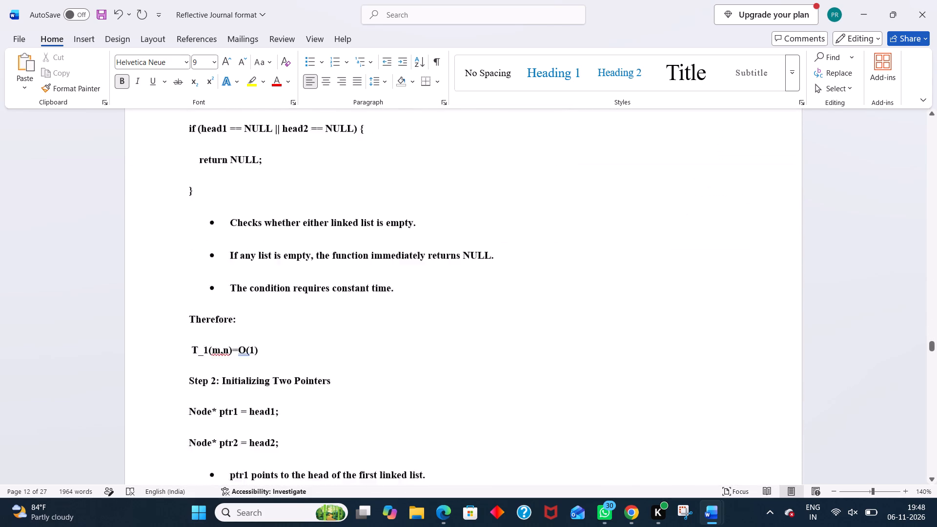
pyautogui.scroll(3, 191, 371)
pyautogui.scroll(-4, 191, 371)
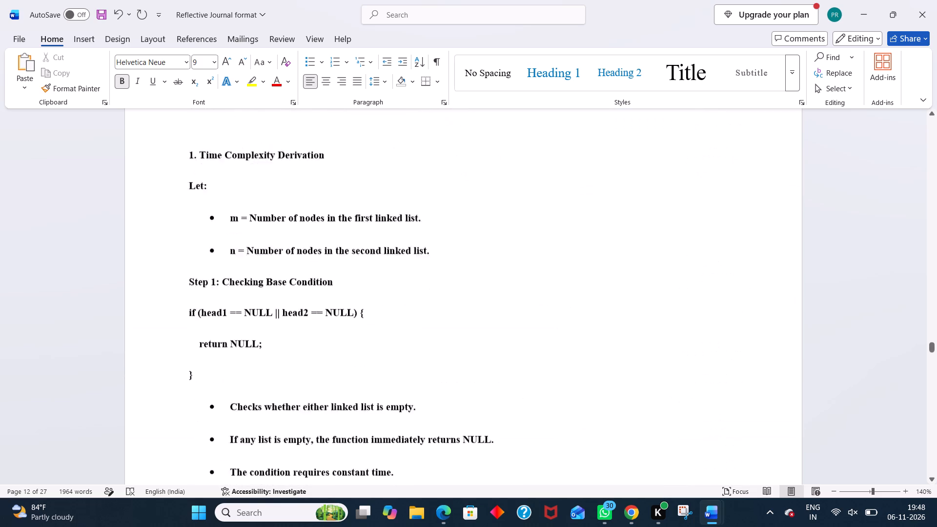
pyautogui.scroll(-6, 191, 371)
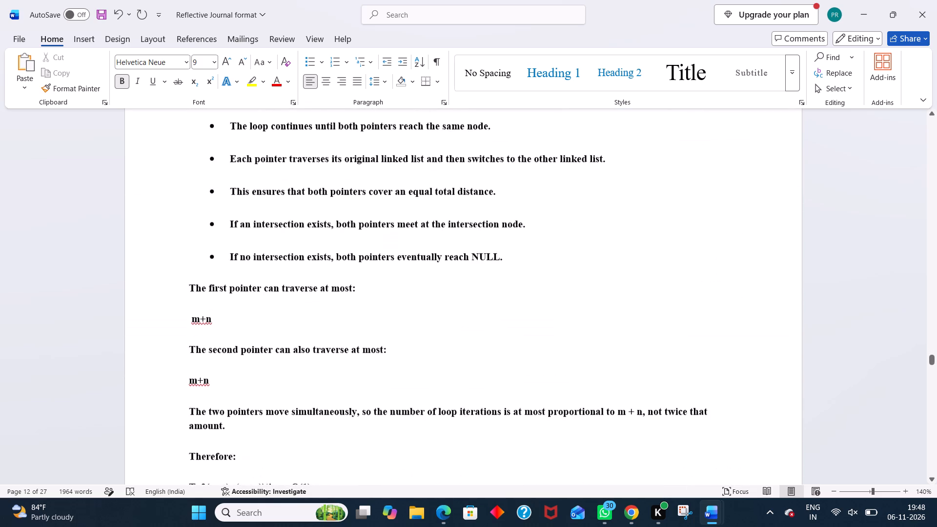
pyautogui.scroll(-6, 191, 371)
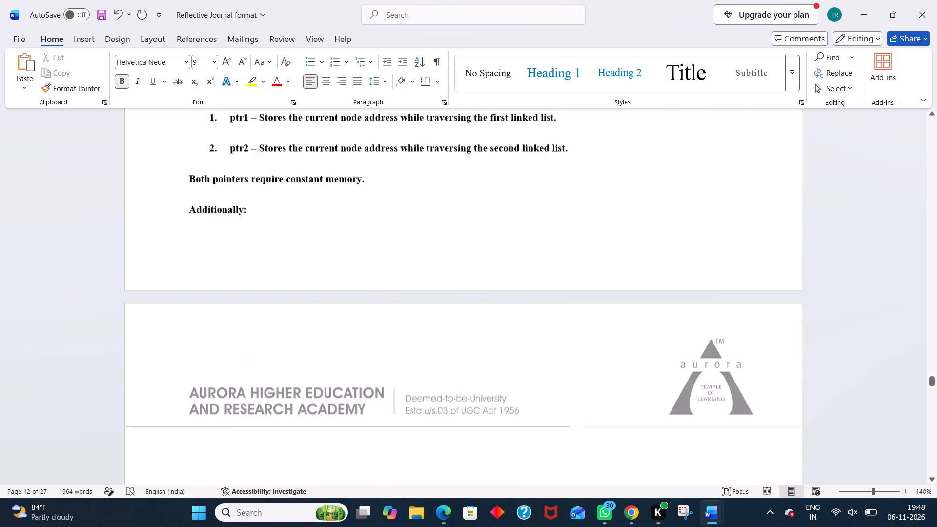
pyautogui.scroll(-2, 191, 371)
pyautogui.scroll(1, 191, 371)
pyautogui.scroll(-2, 191, 371)
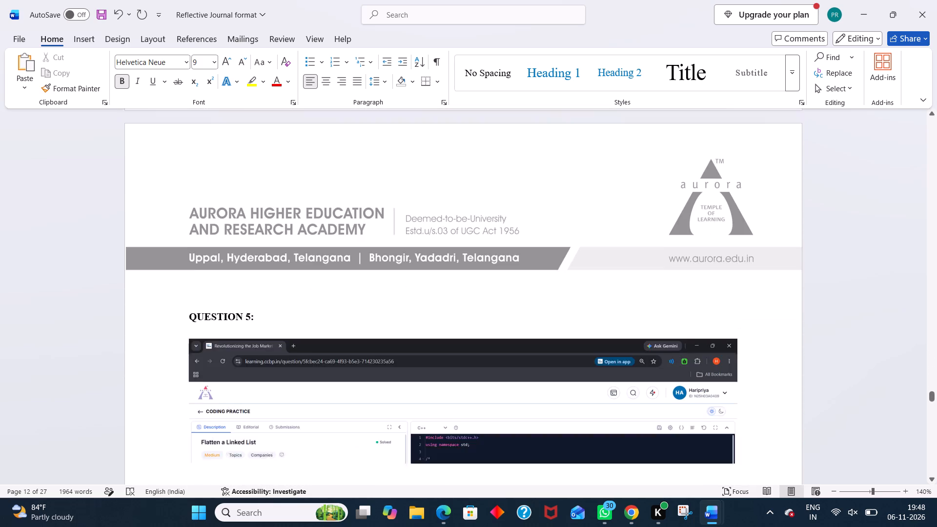
pyautogui.scroll(-7, 191, 371)
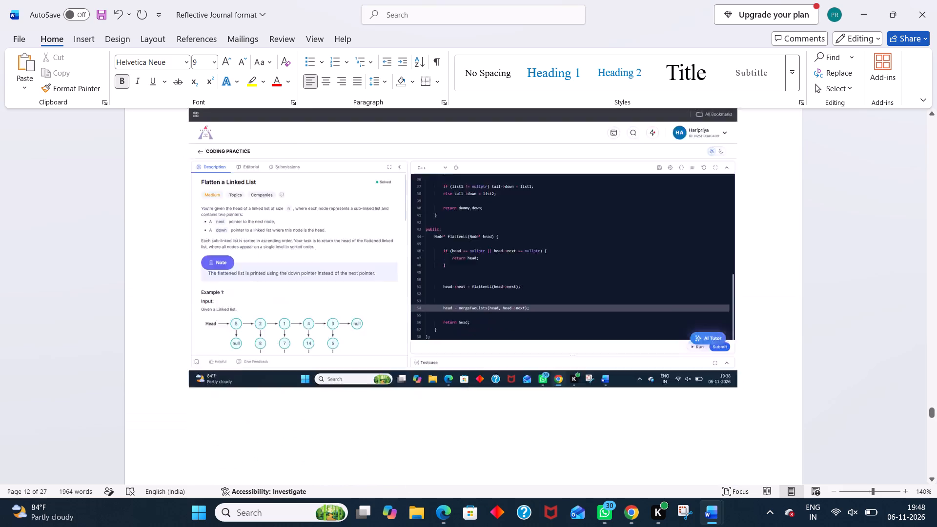
pyautogui.scroll(-13, 191, 371)
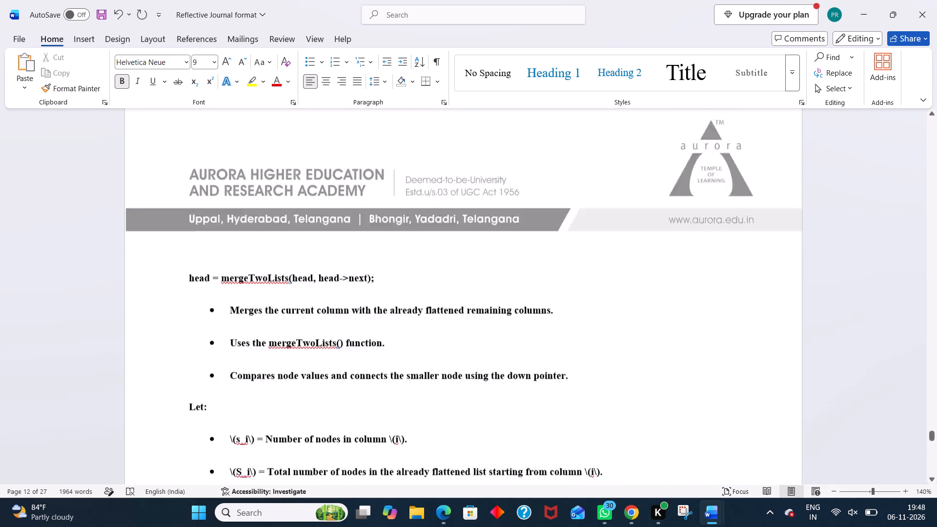
pyautogui.scroll(-15, 191, 371)
pyautogui.scroll(-9, 191, 371)
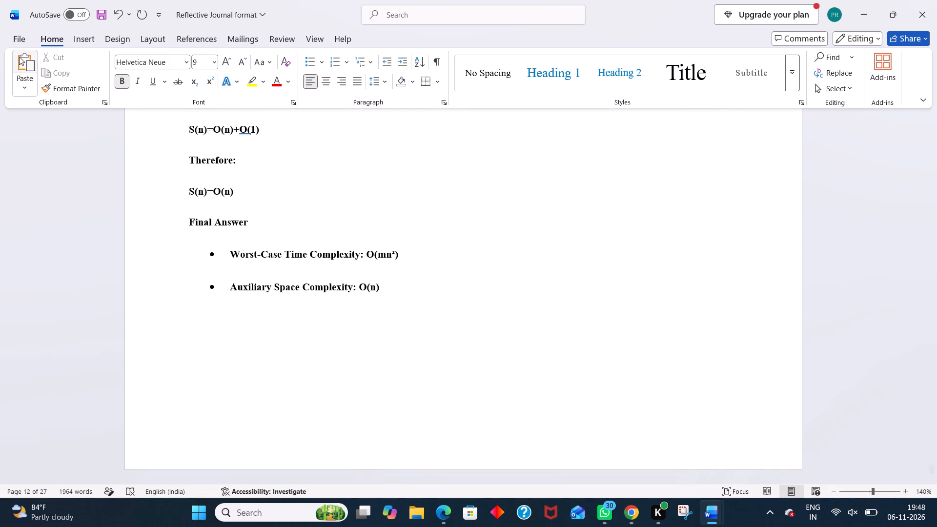
pyautogui.scroll(20, 206, 202)
pyautogui.scroll(13, 206, 202)
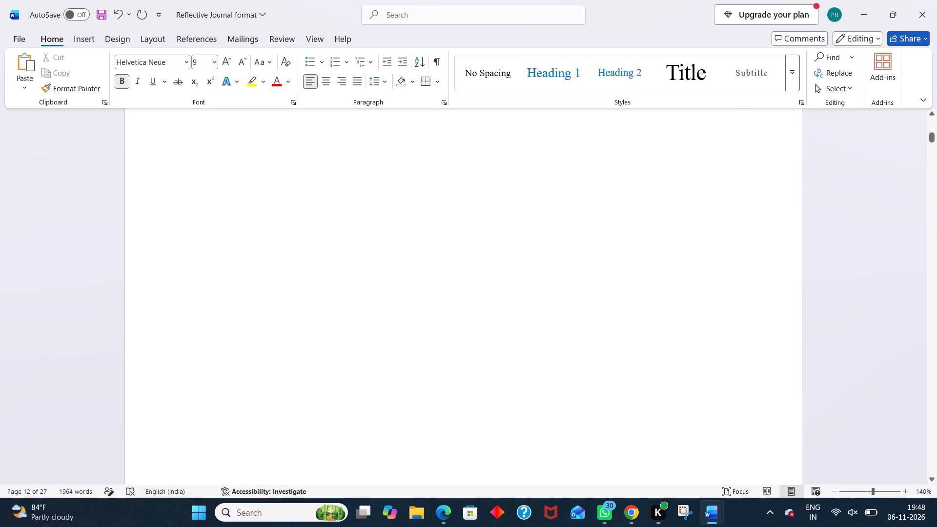
pyautogui.scroll(6, 206, 202)
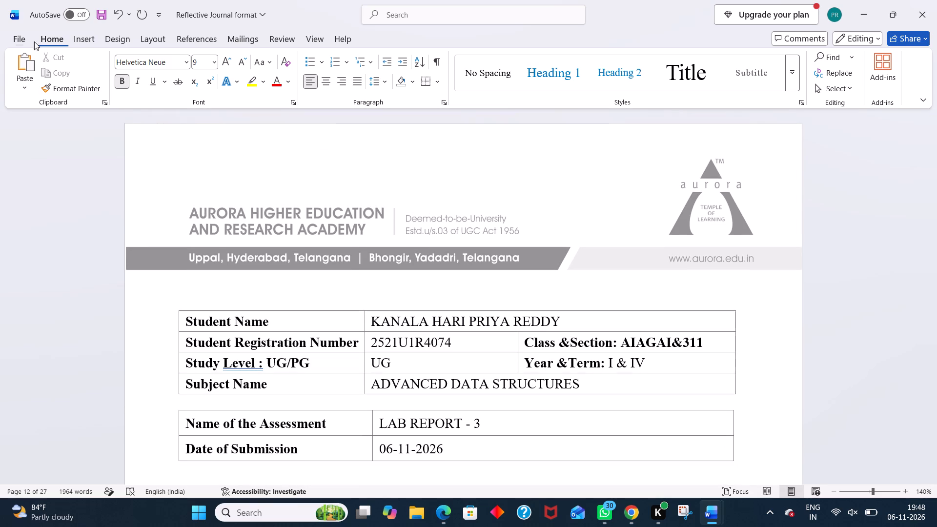
# Save the report as a Word document named Reflective Journal format in the personal OneDrive Documents folder.
pyautogui.click(22, 42)
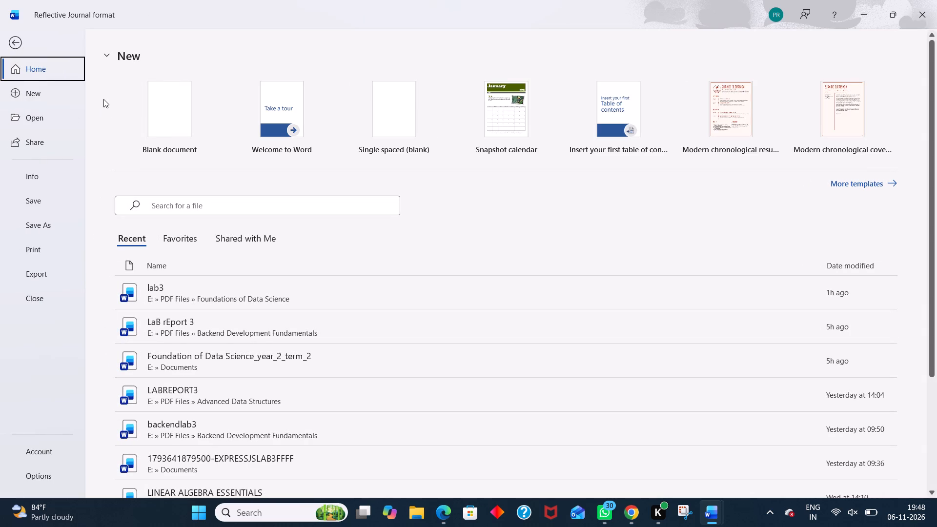
pyautogui.click(856, 0)
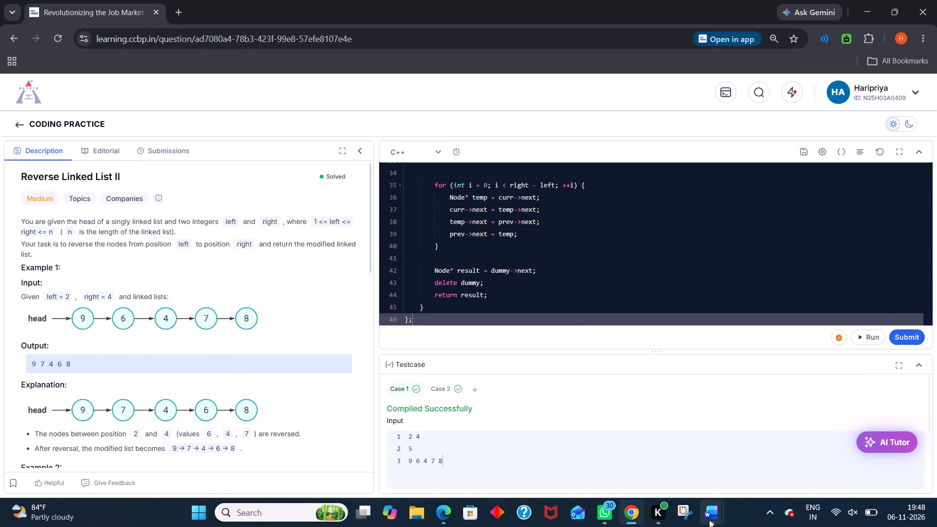
pyautogui.click(801, 440)
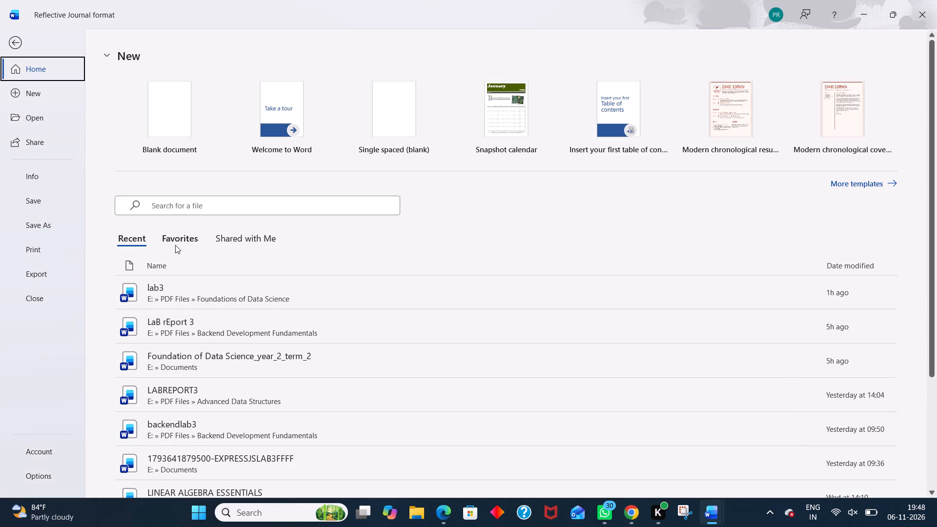
pyautogui.click(40, 226)
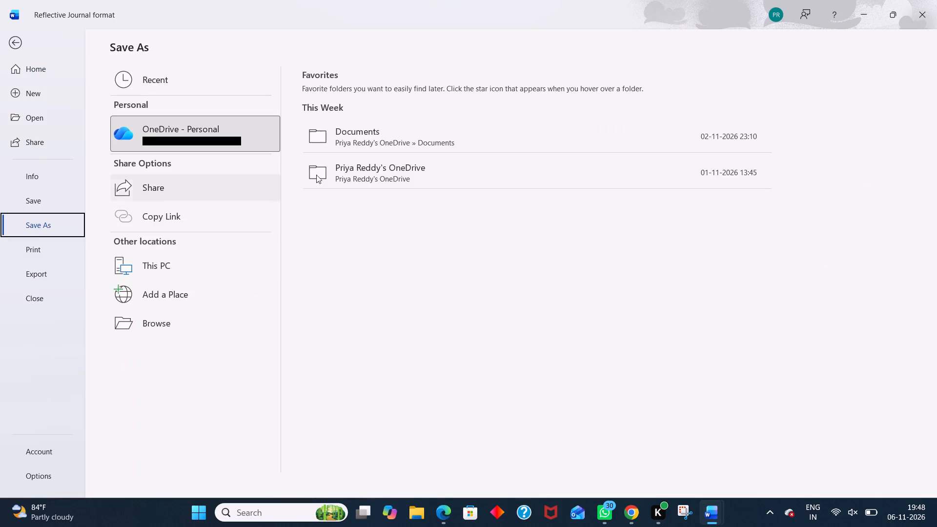
pyautogui.doubleClick(154, 261)
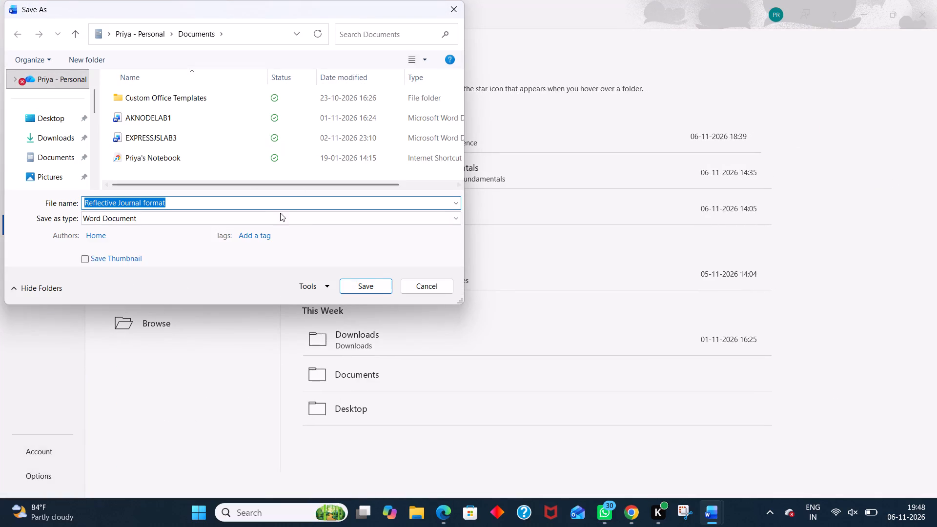
pyautogui.click(365, 284)
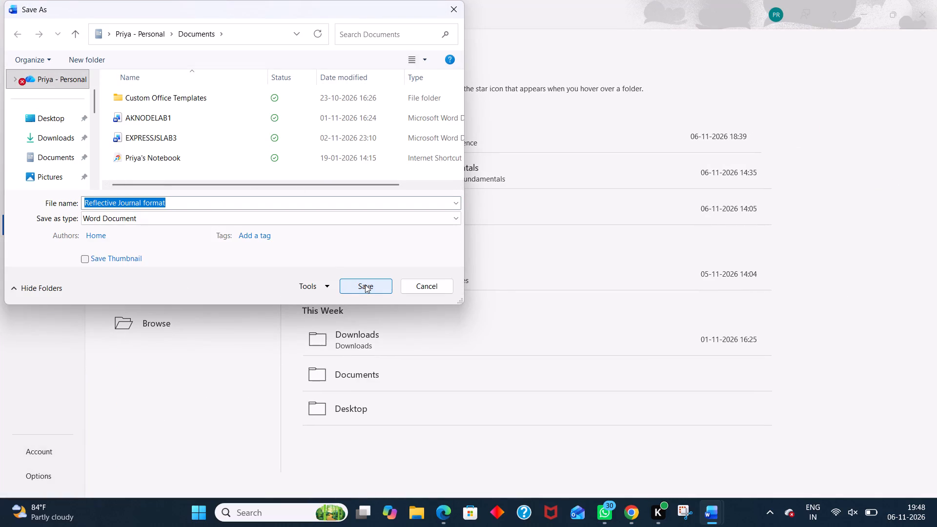
pyautogui.click(365, 284)
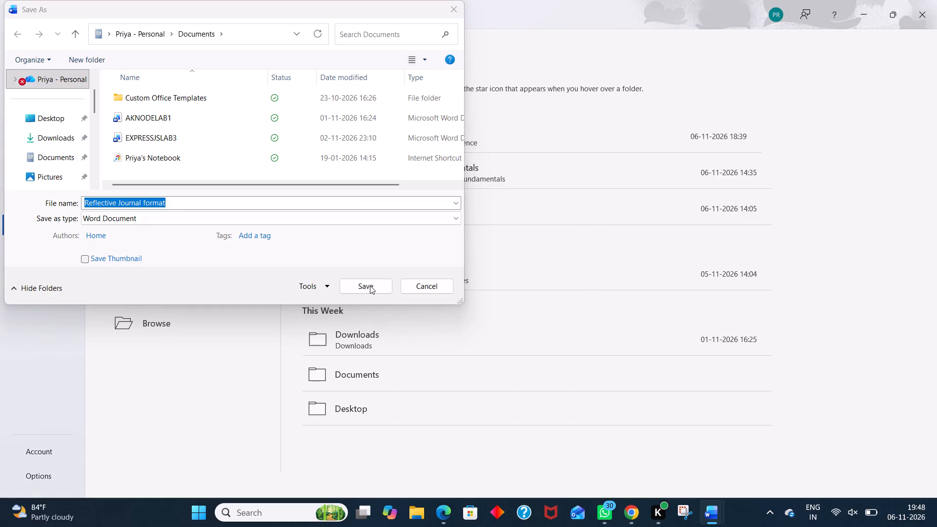
pyautogui.click(370, 285)
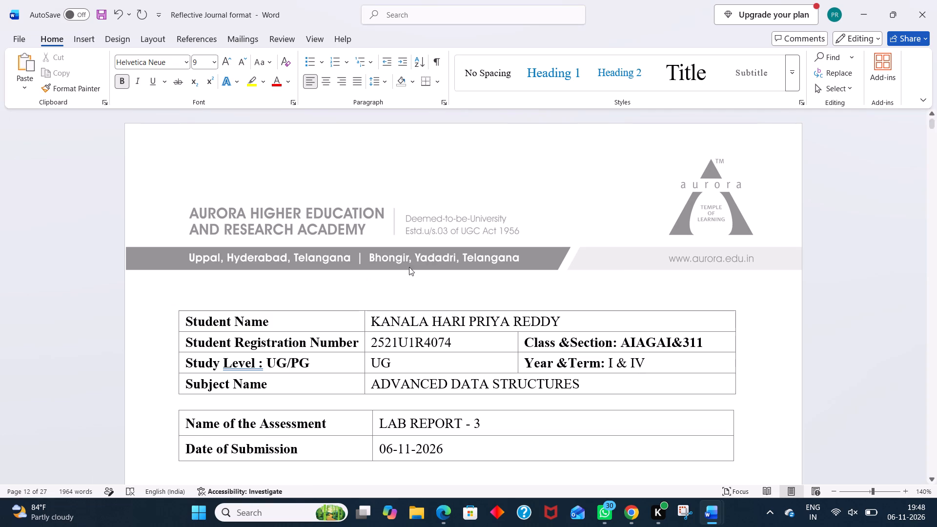
# Change the term in the cover table's Year & Term cell to II.
pyautogui.click(611, 348)
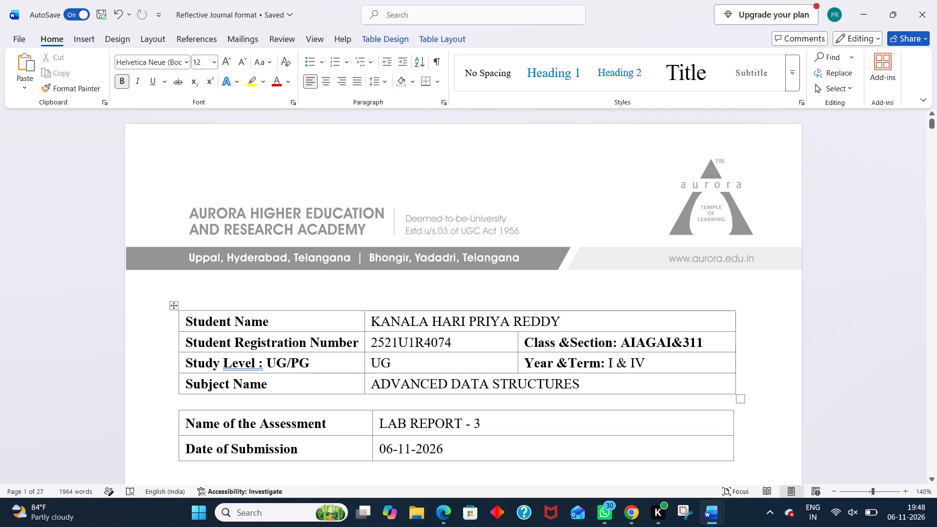
pyautogui.click(650, 359)
pyautogui.press('BackSpace')
pyautogui.moveTo(627, 359); pyautogui.dragTo(645, 364)
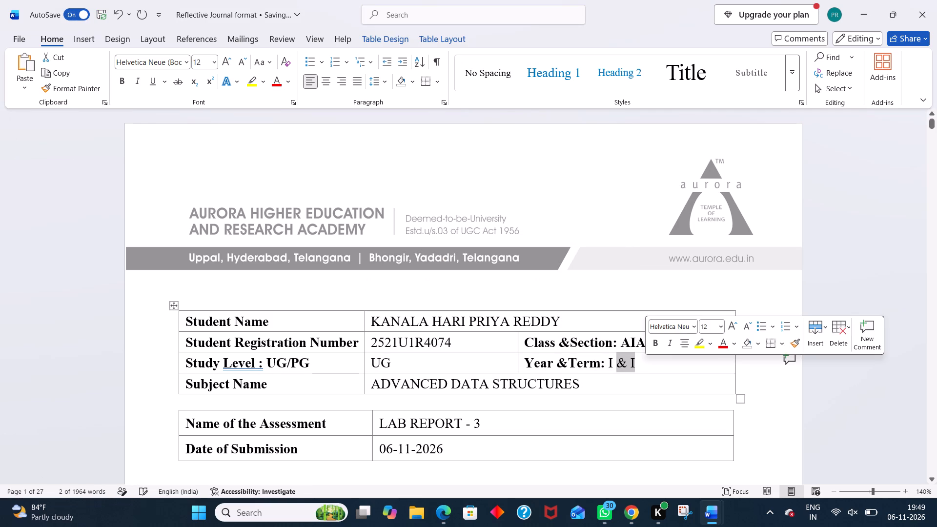
pyautogui.click(645, 364)
pyautogui.moveTo(645, 364); pyautogui.dragTo(632, 362)
pyautogui.doubleClick(632, 362)
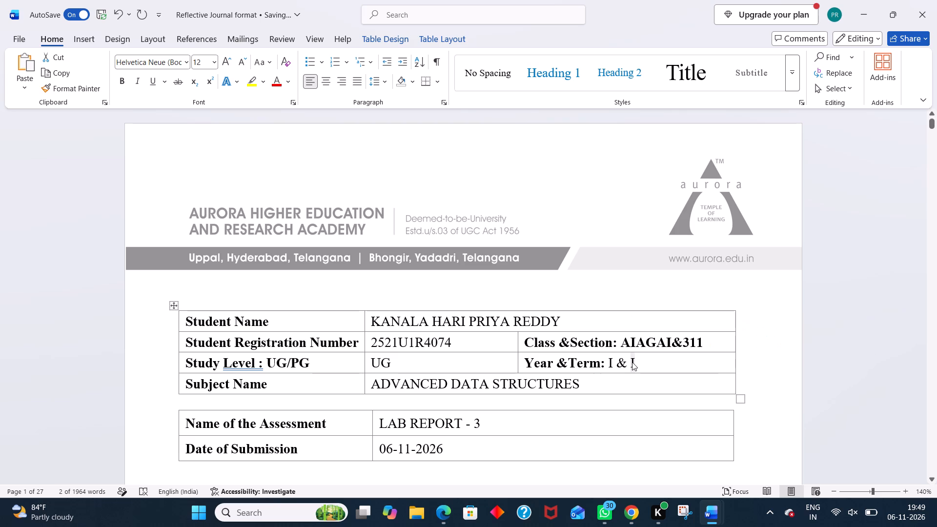
pyautogui.hotkey('ctrl', 'c')
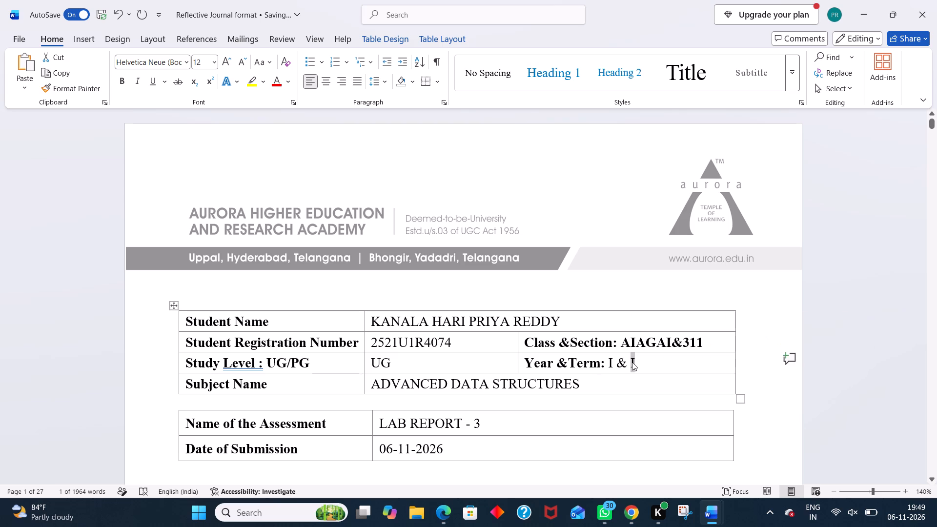
pyautogui.click(640, 360)
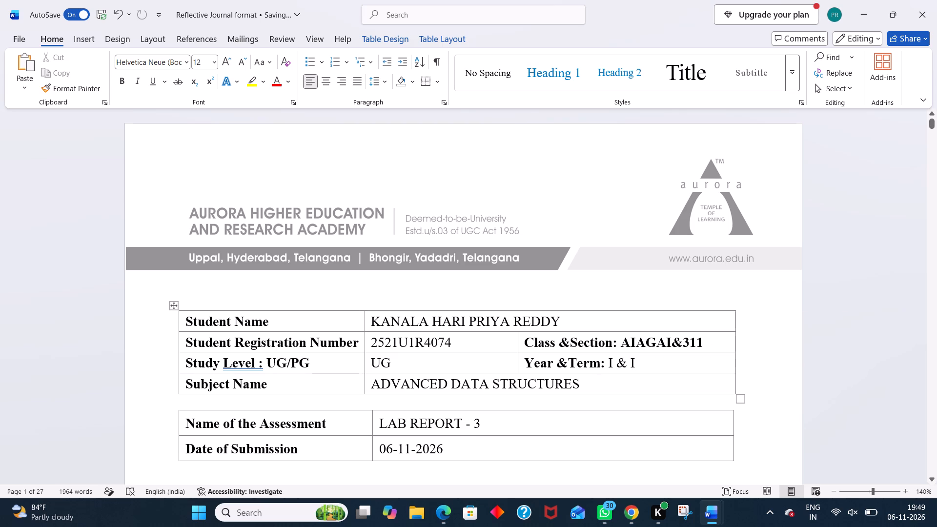
pyautogui.hotkey('ctrl', 'v')
pyautogui.press('Left')
pyautogui.press('BackSpace')
# Change the year in the cover table's Year & Term cell to II, with no space between the numerals.
pyautogui.press('Left')
pyautogui.press('Left')
pyautogui.press('Left')
pyautogui.press('Left')
pyautogui.hotkey('ctrl', 'v')
pyautogui.press('Right')
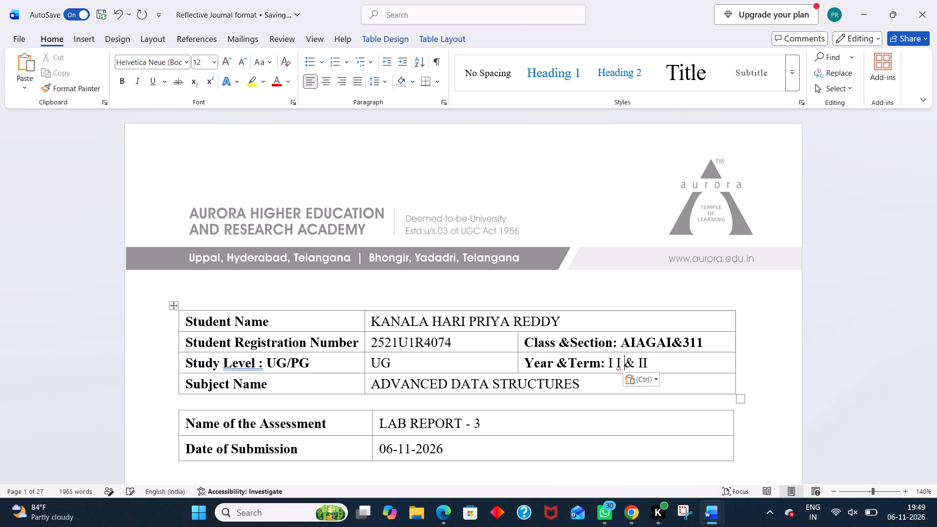
pyautogui.press('BackSpace')
pyautogui.hotkey('ctrl', 'z')
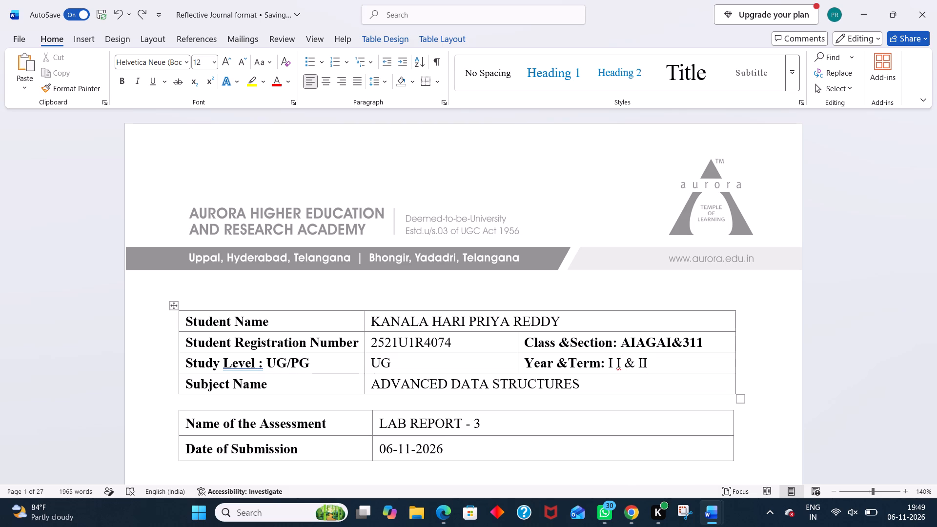
pyautogui.press('Left')
pyautogui.press('Left')
pyautogui.press('BackSpace')
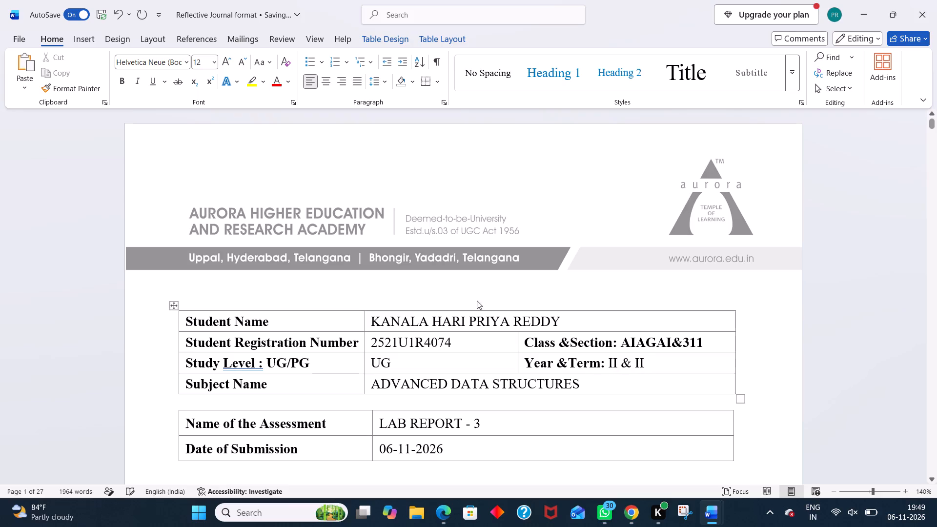
# Start saving a copy of the report and bring up the available save locations.
pyautogui.click(24, 43)
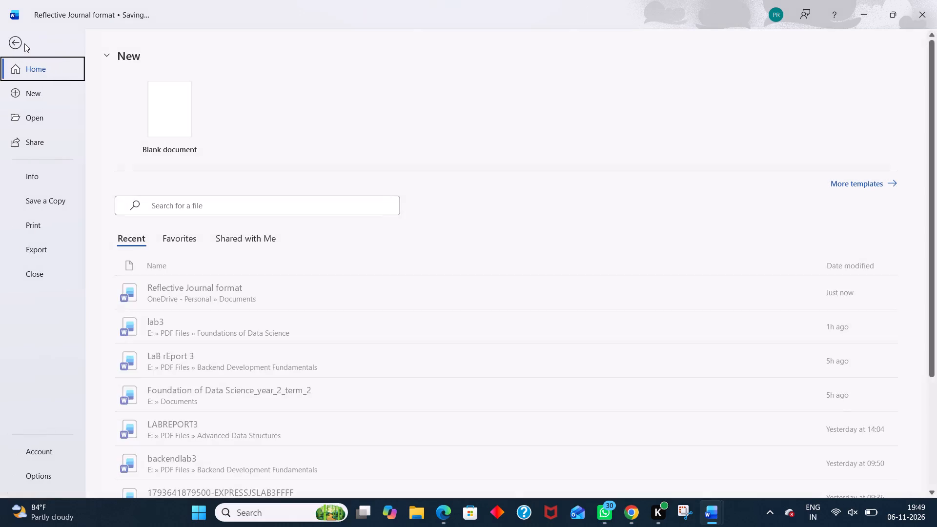
pyautogui.click(49, 198)
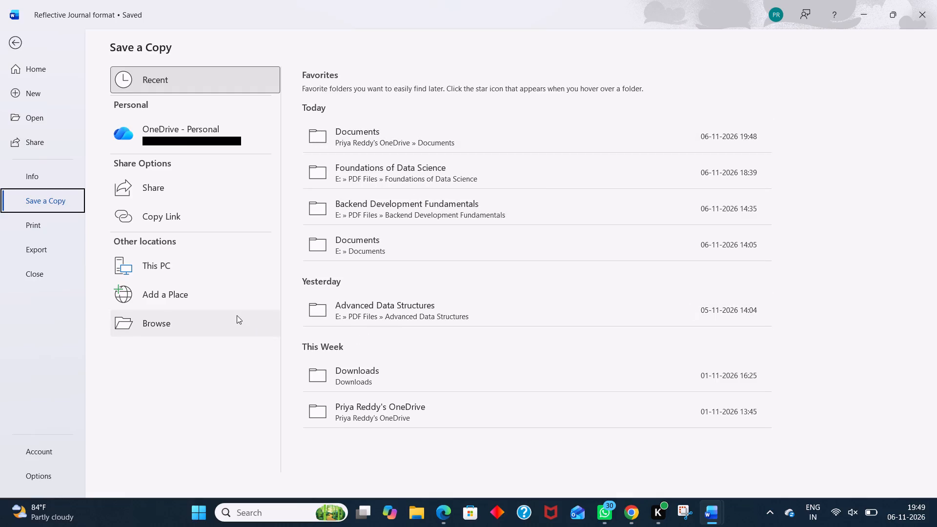
# Save the copy as a Word document named lab3sf in the Advanced Data Structures folder under PDF Files.
pyautogui.doubleClick(381, 304)
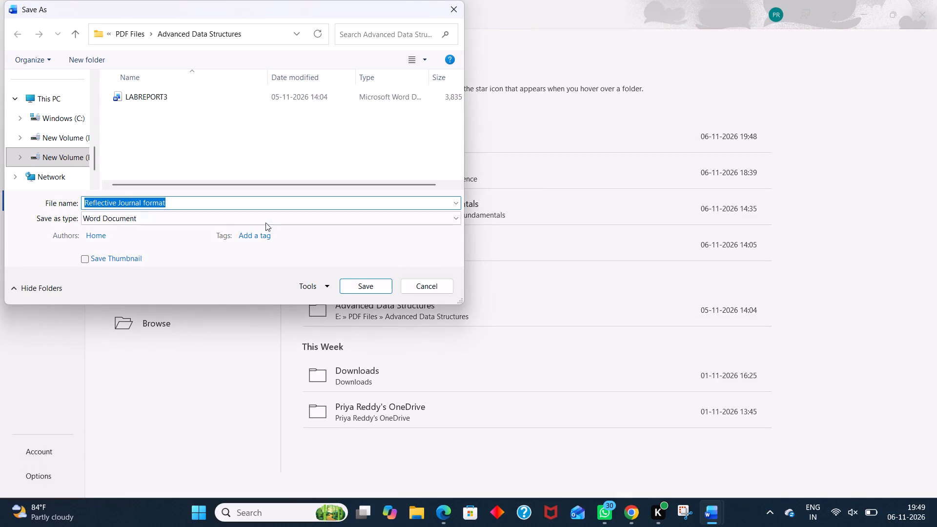
pyautogui.click(233, 200)
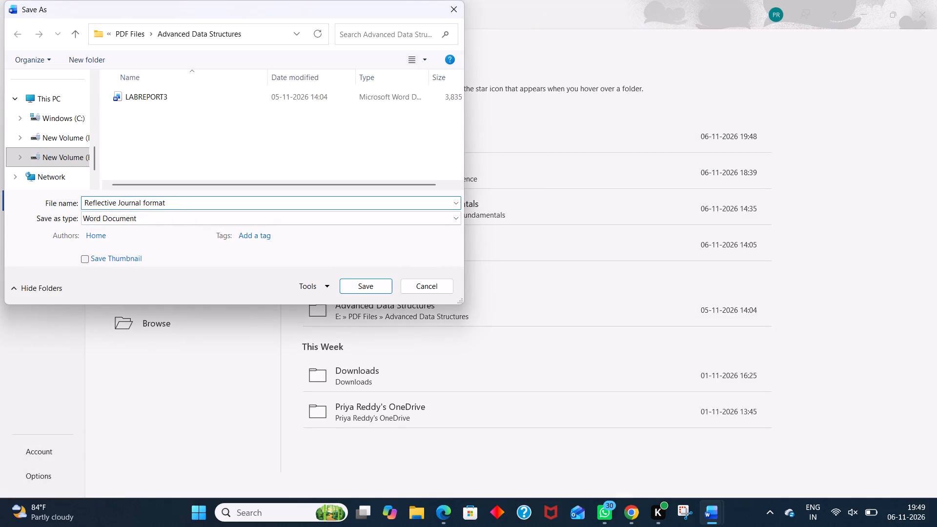
pyautogui.press('BackSpace')
pyautogui.press('BackSpace')
pyautogui.press('BackSpace')
pyautogui.press('BackSpace')
pyautogui.press('BackSpace')
pyautogui.press('BackSpace')
pyautogui.press('BackSpace')
pyautogui.press('BackSpace')
pyautogui.press('BackSpace')
pyautogui.press('BackSpace')
pyautogui.press('BackSpace')
pyautogui.press('BackSpace')
pyautogui.press('BackSpace')
pyautogui.press('BackSpace')
pyautogui.press('BackSpace')
pyautogui.press('BackSpace')
pyautogui.press('BackSpace')
pyautogui.press('BackSpace')
pyautogui.press('BackSpace')
pyautogui.press('BackSpace')
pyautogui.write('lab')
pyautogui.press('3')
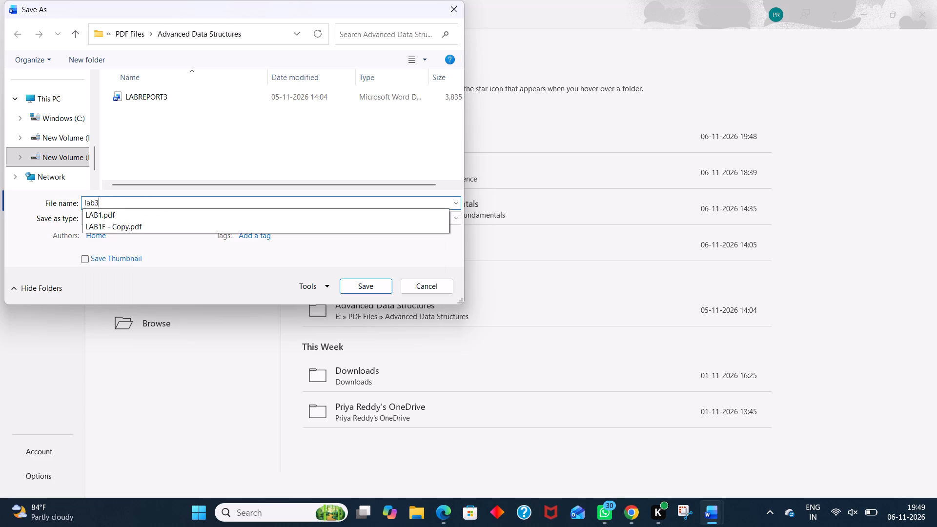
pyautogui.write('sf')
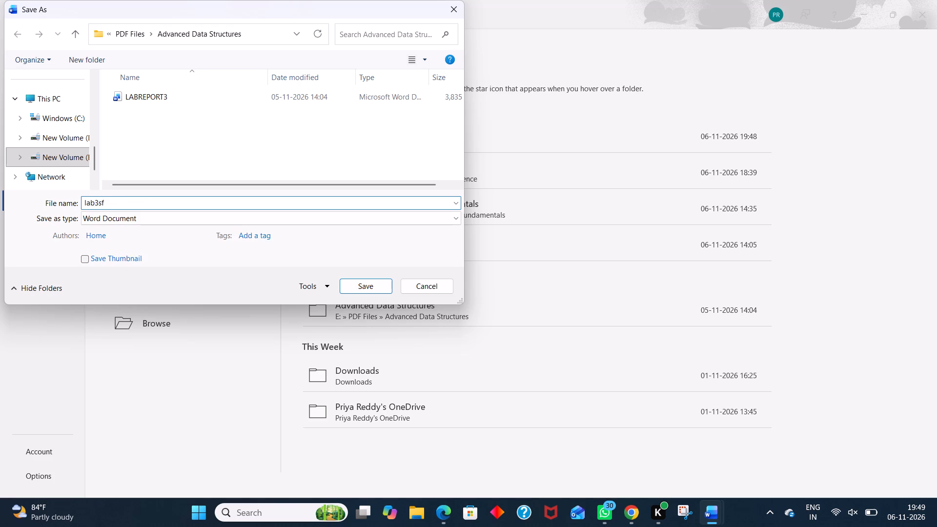
pyautogui.click(245, 220)
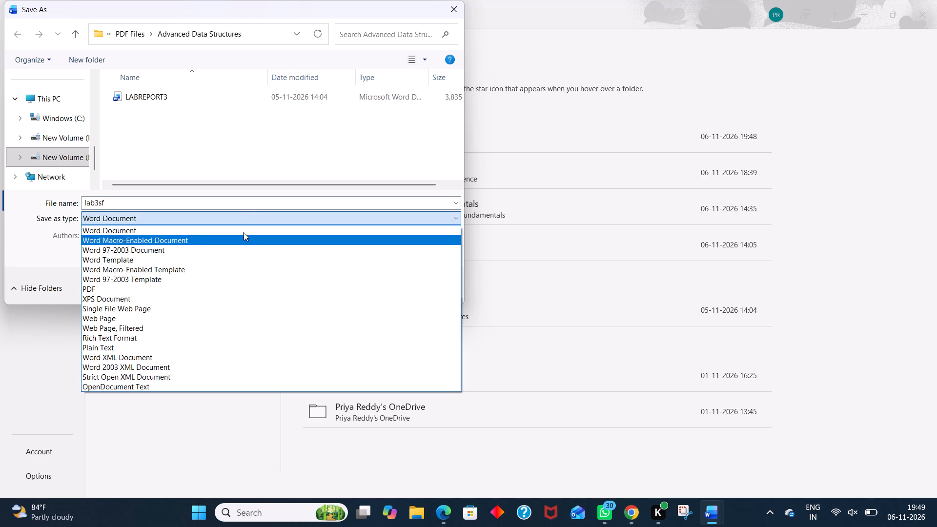
pyautogui.click(280, 159)
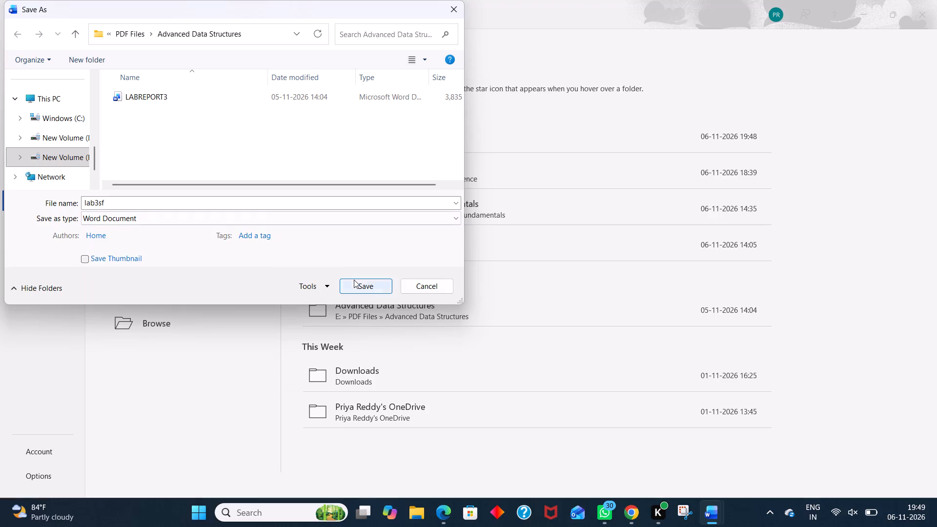